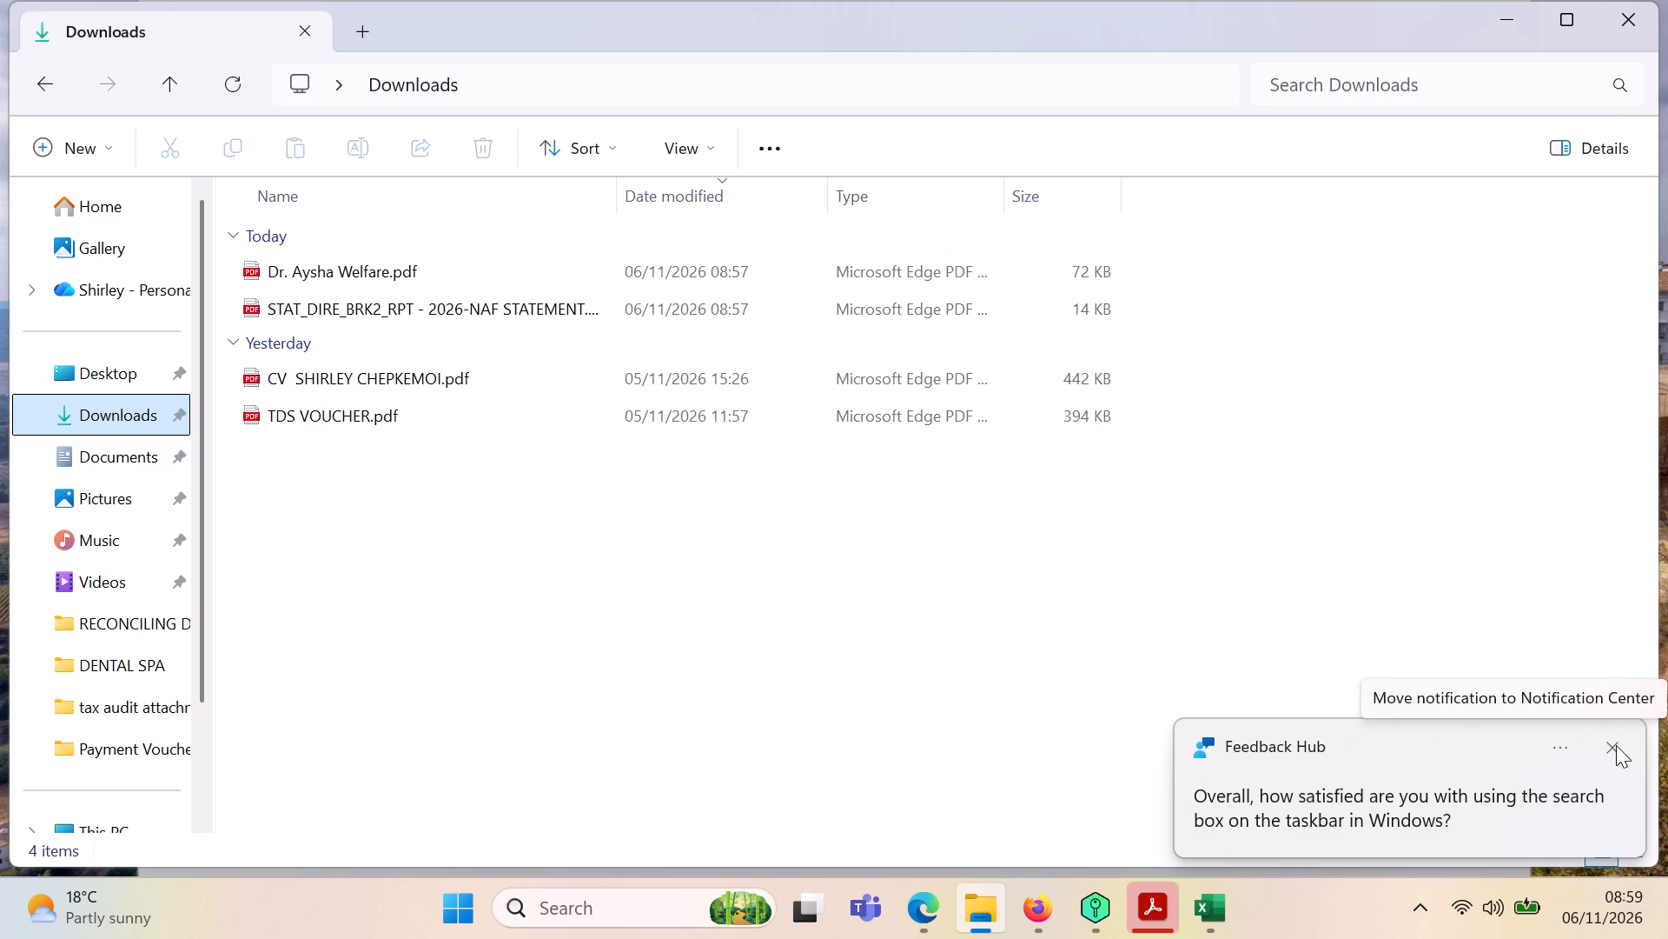
Rename the CV PDF in Downloads by removing the "CV" prefix from its file name.
{"action": "left_click", "coordinate": [437, 324]}
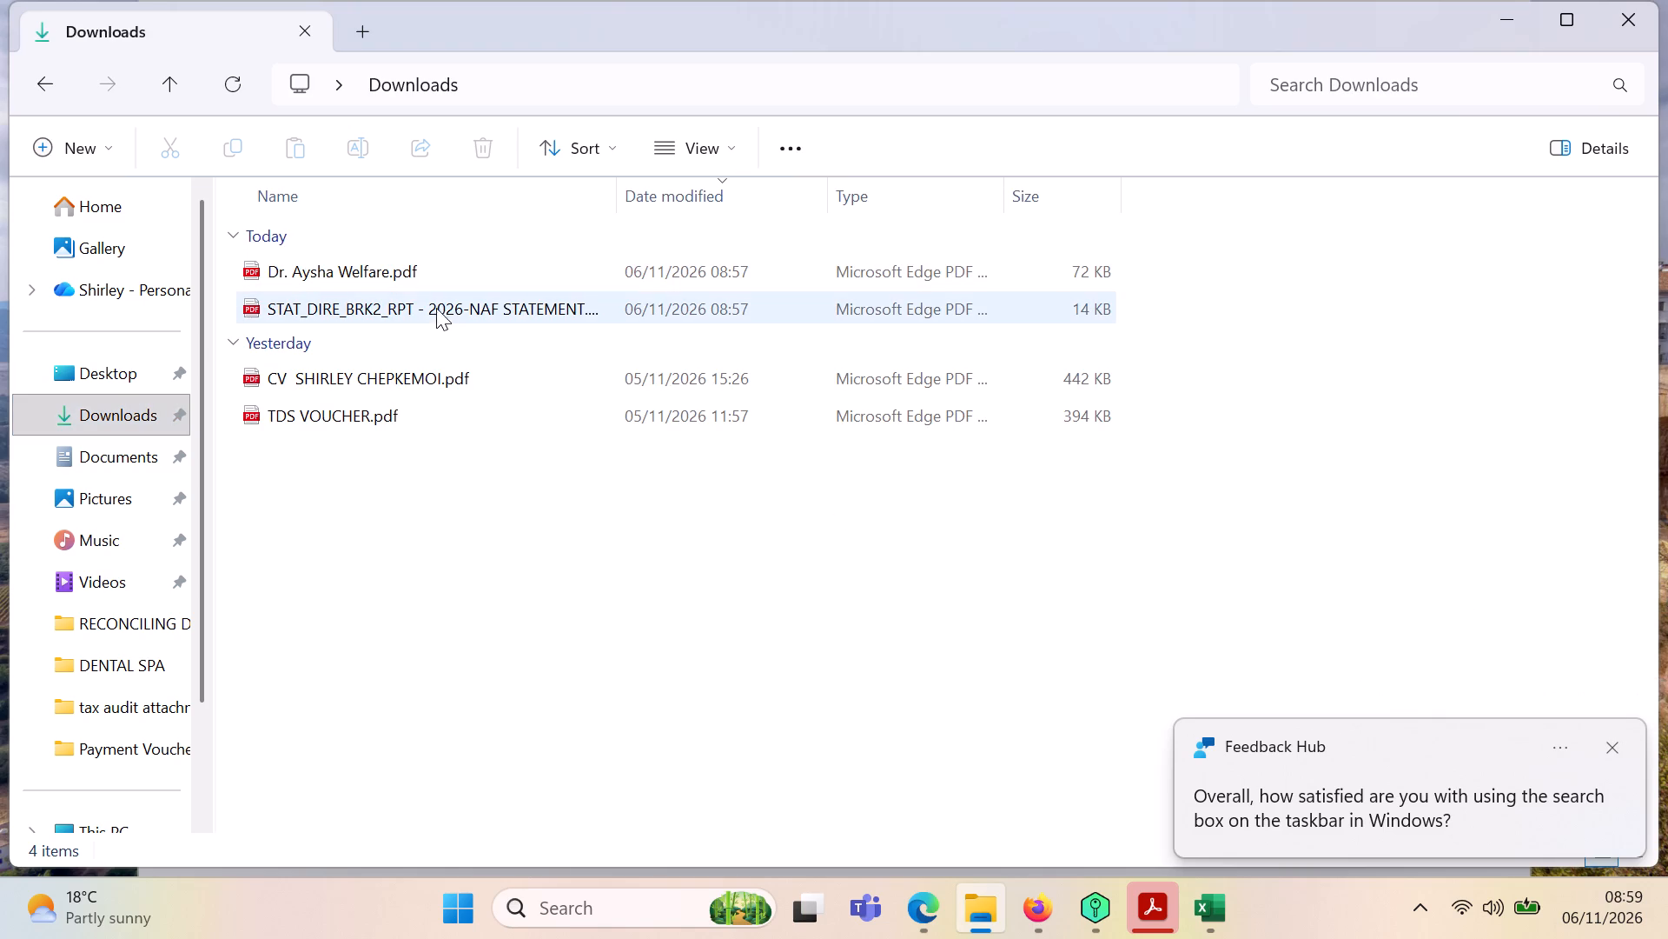
{"action": "left_click", "coordinate": [434, 307]}
{"action": "right_click", "coordinate": [434, 307]}
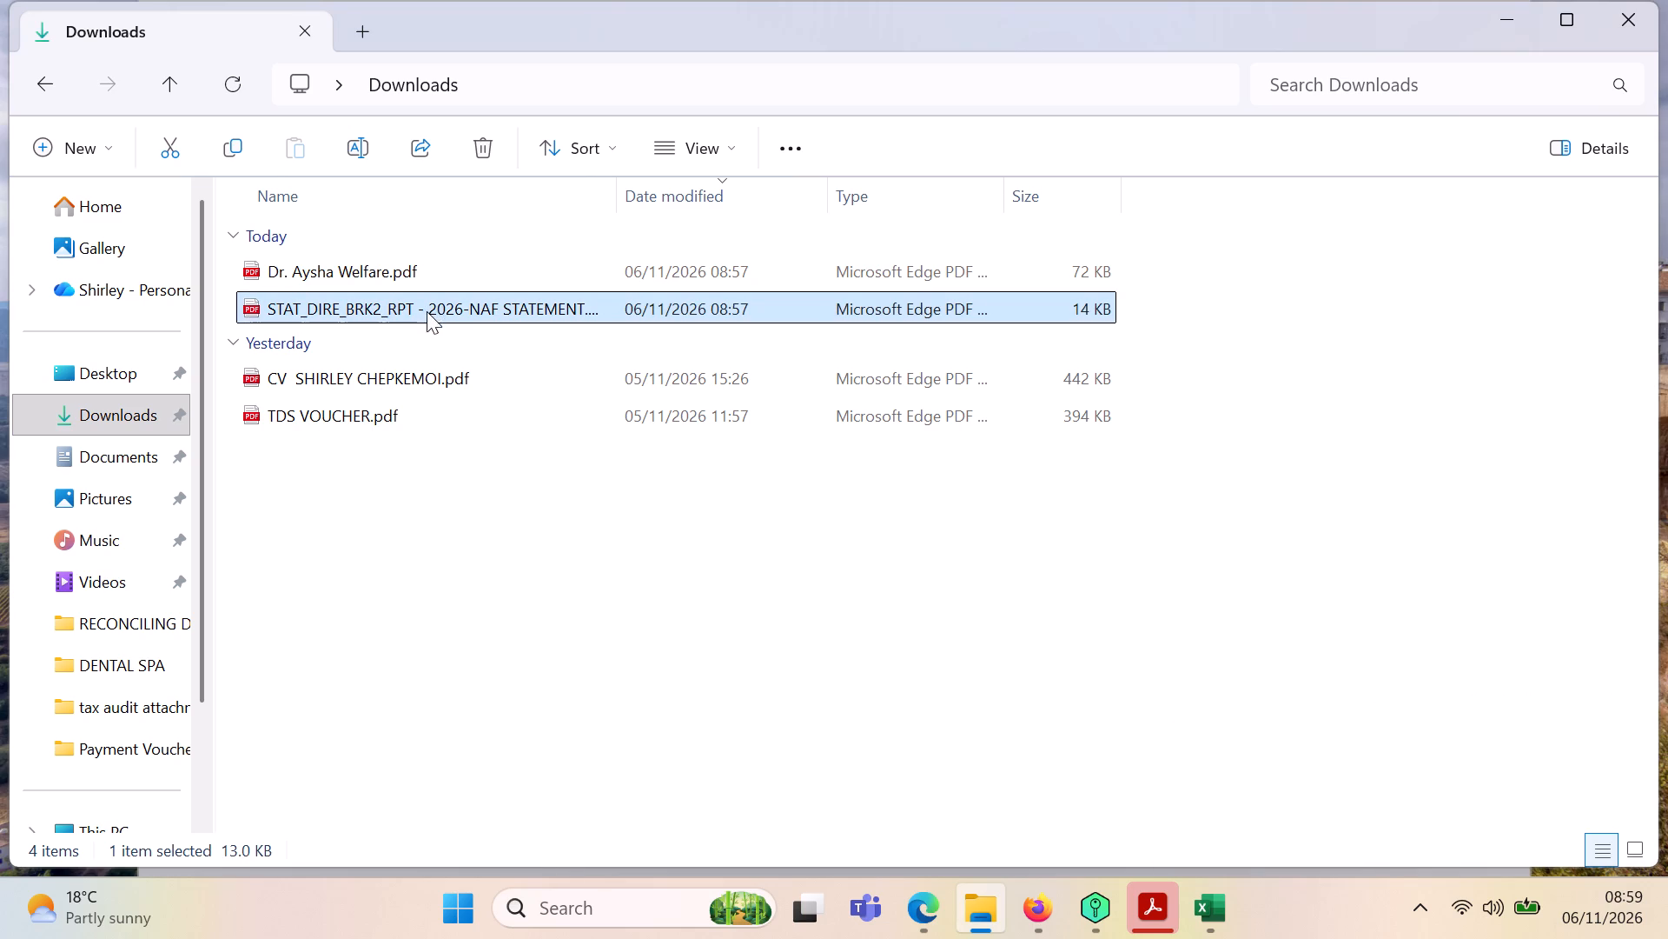
{"action": "right_click", "coordinate": [341, 372]}
{"action": "right_click", "coordinate": [341, 372]}
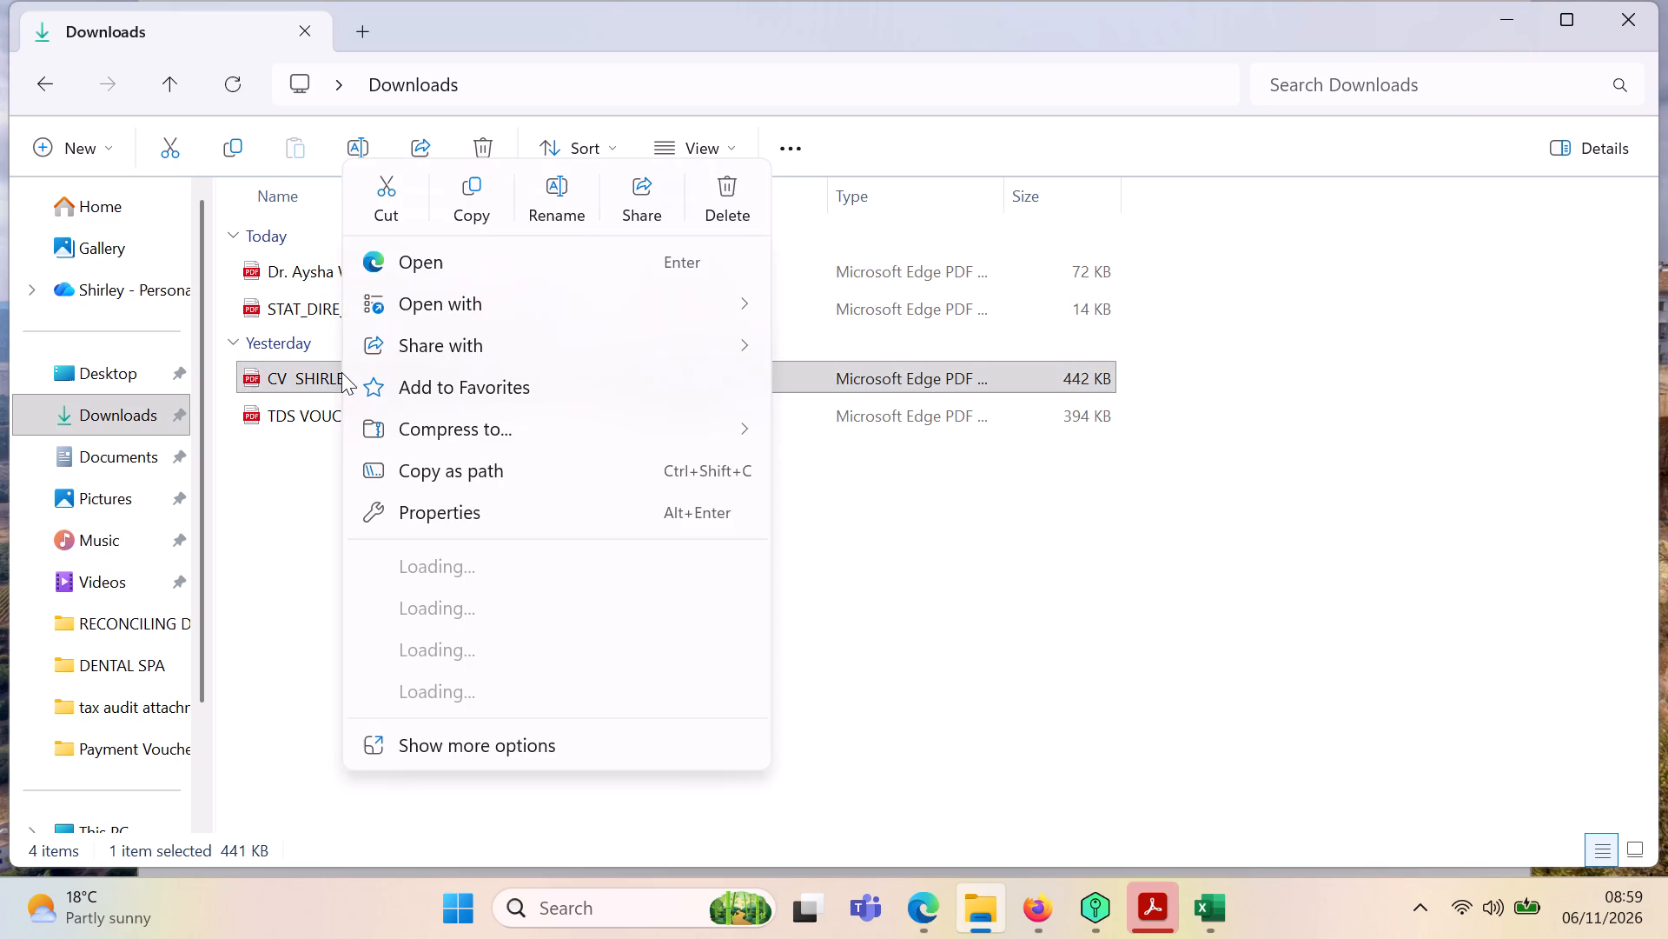
{"action": "left_click", "coordinate": [541, 211]}
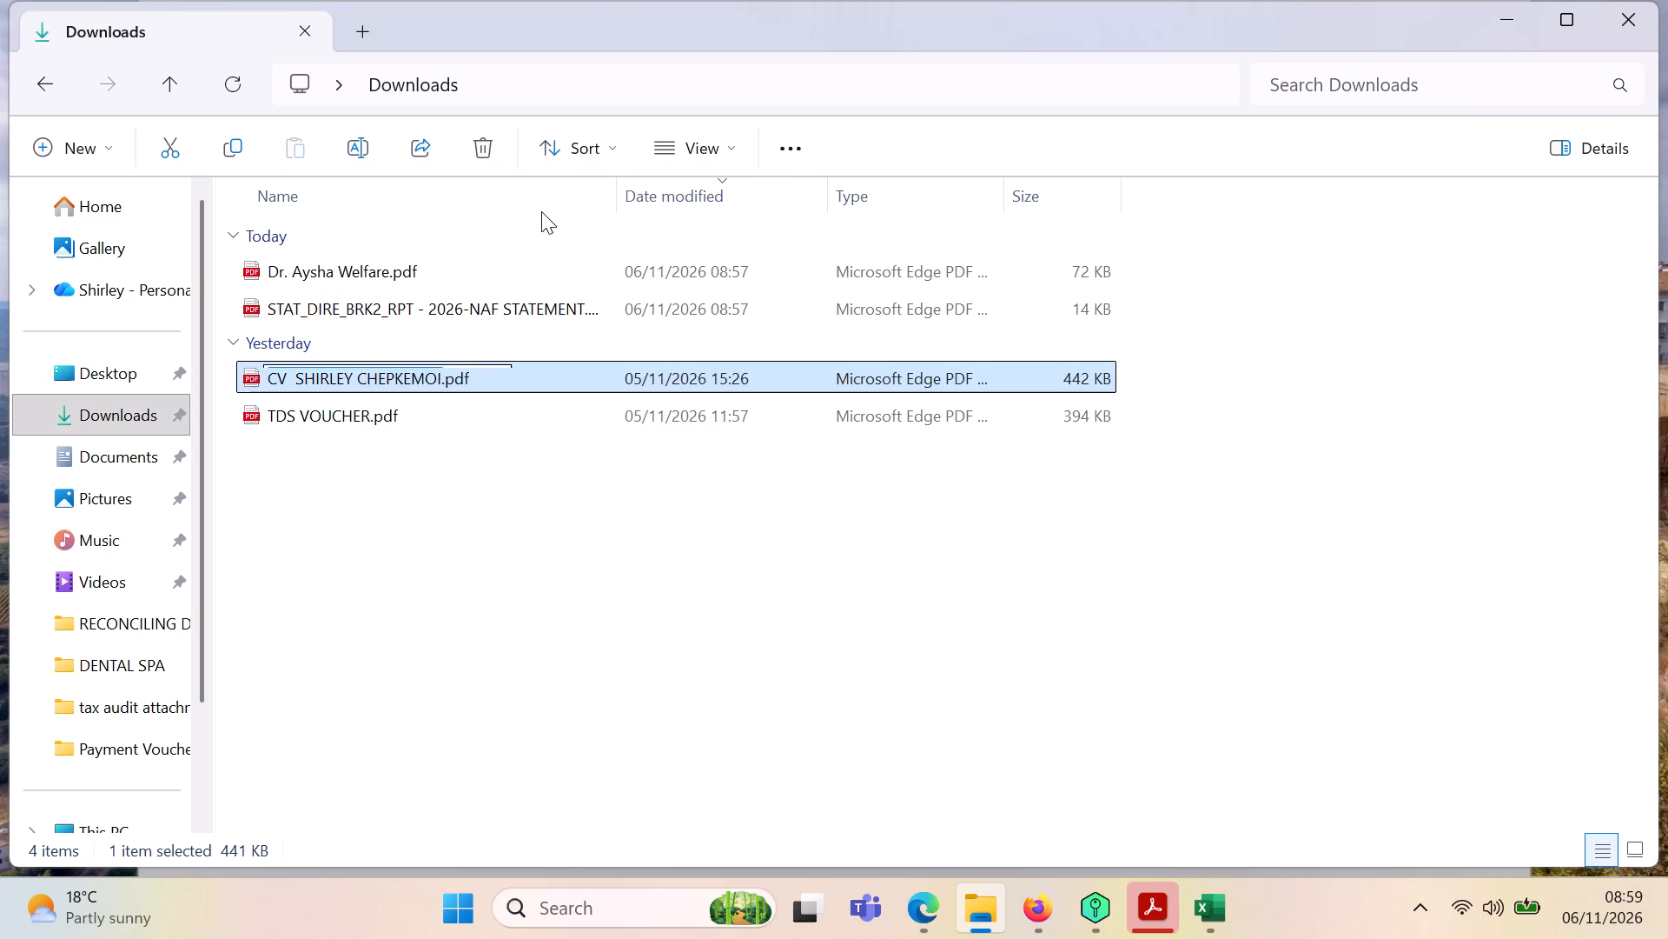
{"action": "left_click", "coordinate": [298, 383]}
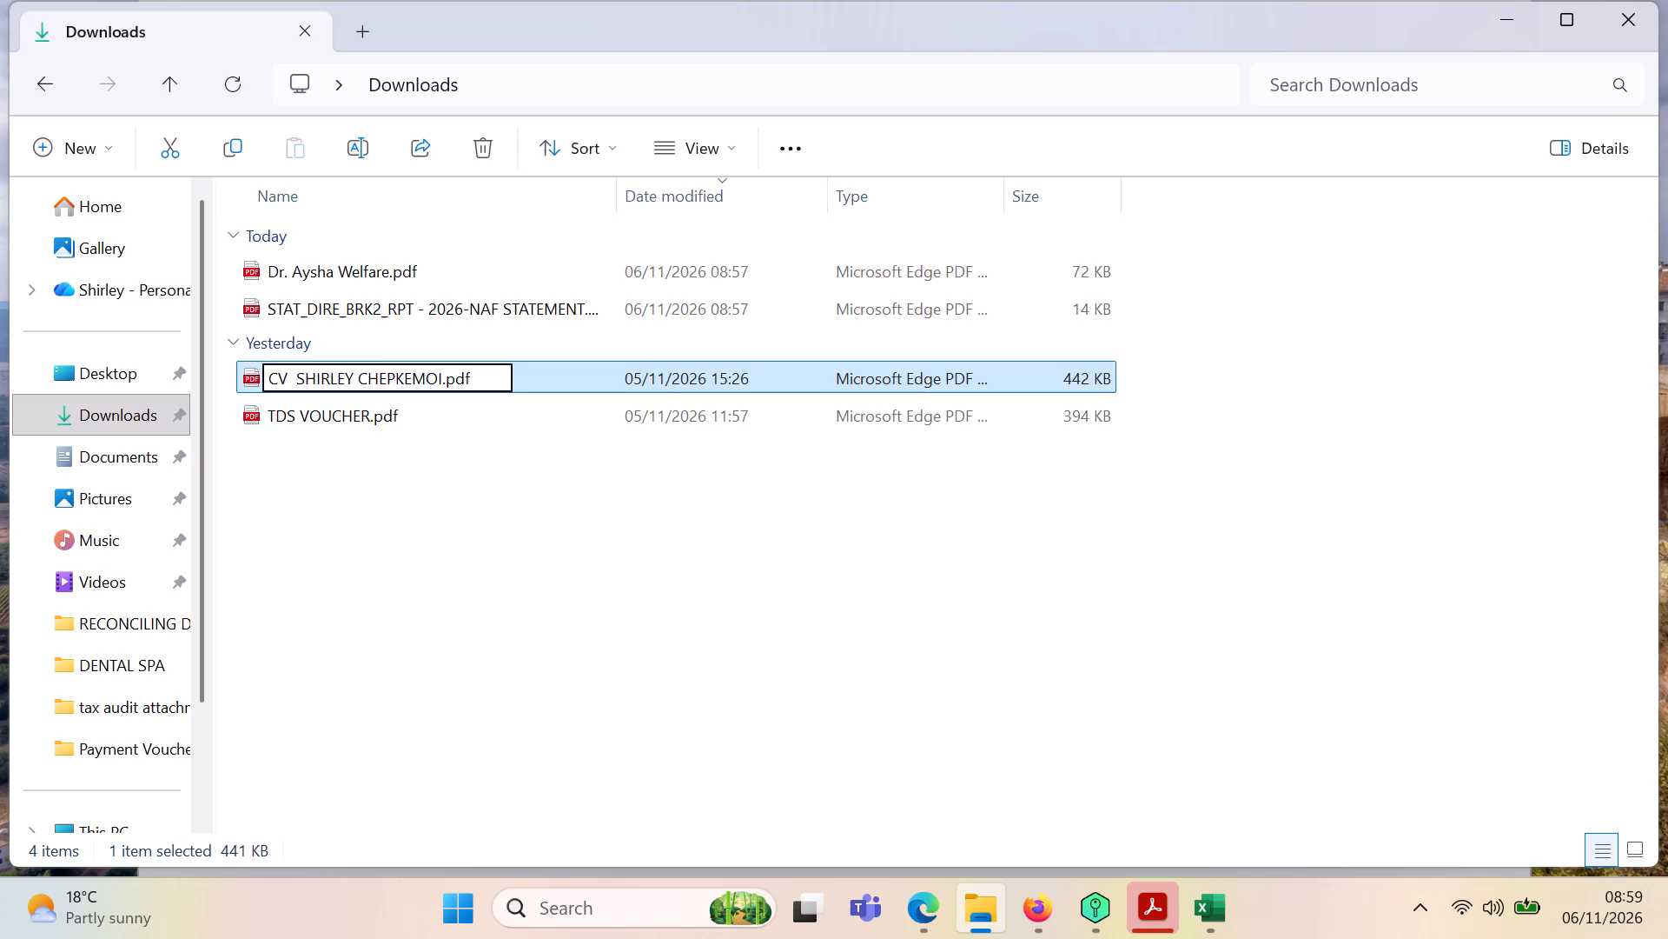
{"action": "key", "text": "BackSpace"}
{"action": "key", "text": "BackSpace"}
{"action": "key", "text": "BackSpace"}
{"action": "key", "text": "BackSpace"}
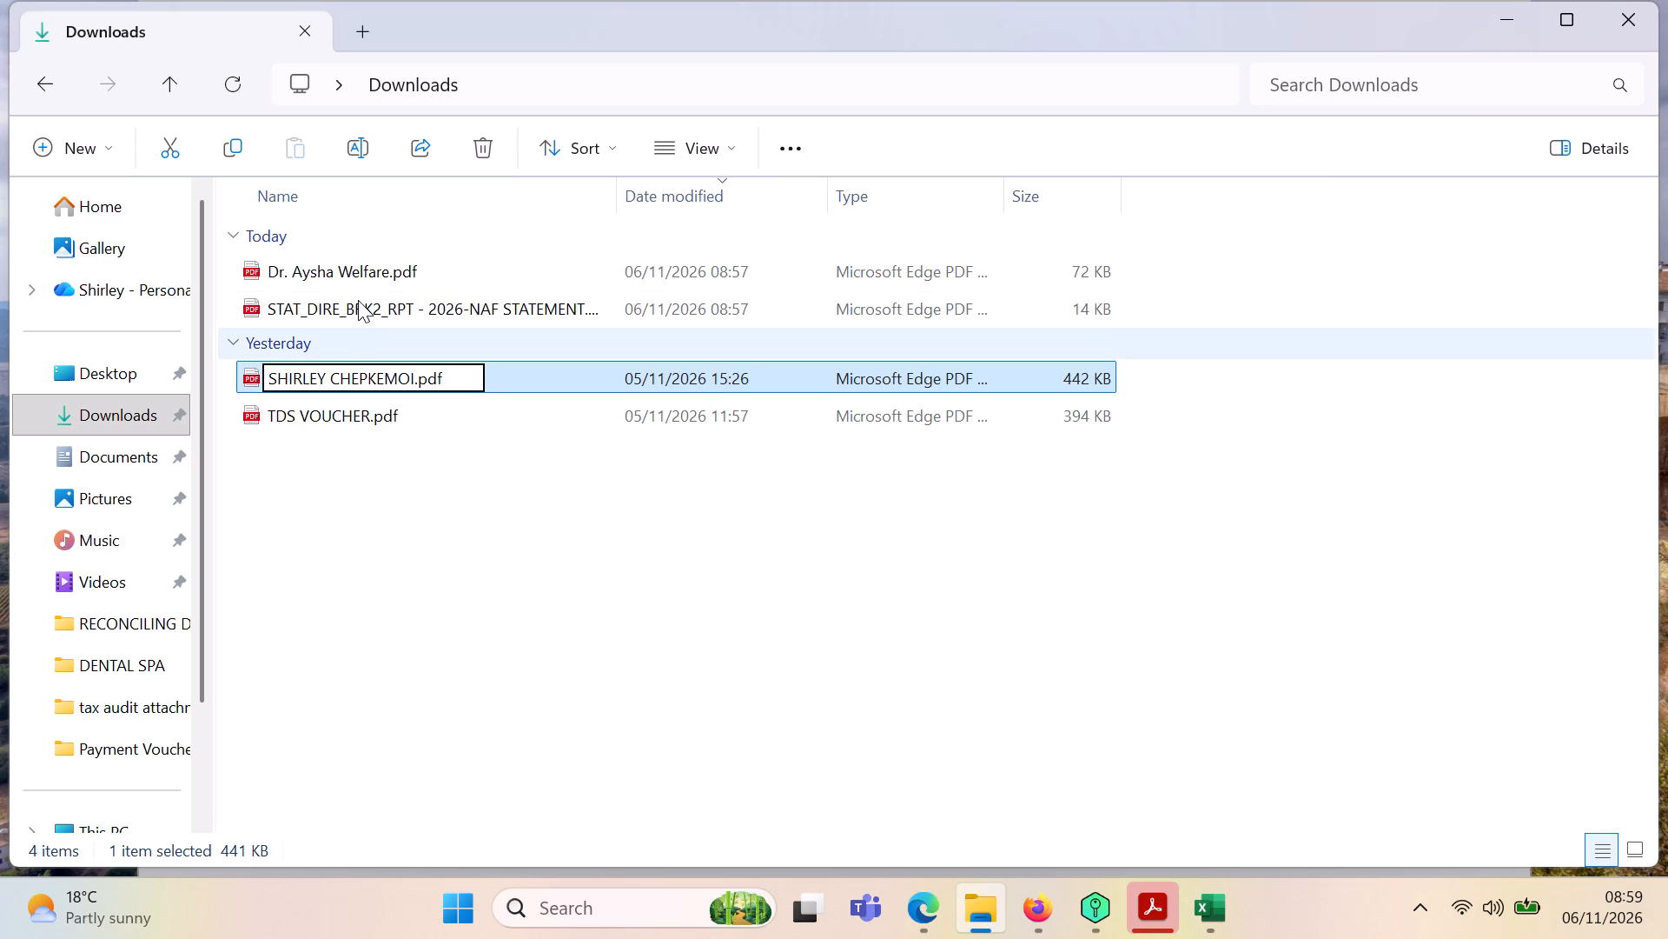
{"action": "left_click", "coordinate": [358, 300]}
Open the STAT_DIRE_BRK2_RPT - 2026-NAF STATEMENT PDF in Edge for viewing, and return to the Downloads folder.
{"action": "double_click", "coordinate": [358, 300]}
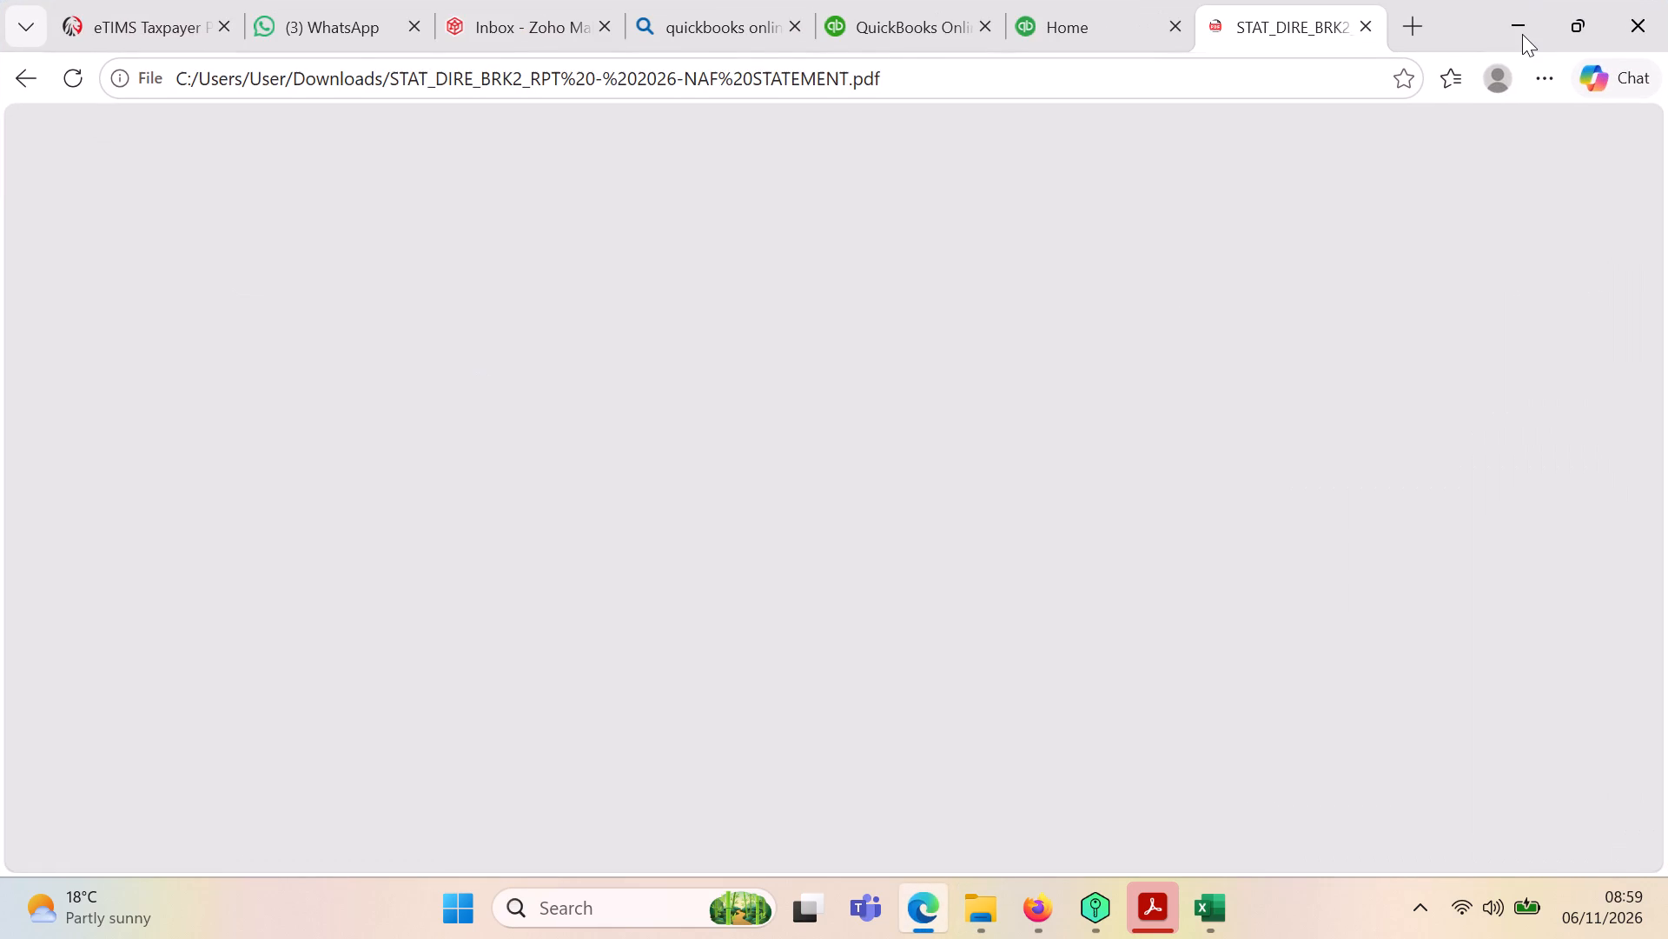
{"action": "left_click", "coordinate": [1522, 34]}
{"action": "double_click", "coordinate": [1519, 36]}
{"action": "left_click", "coordinate": [964, 543]}
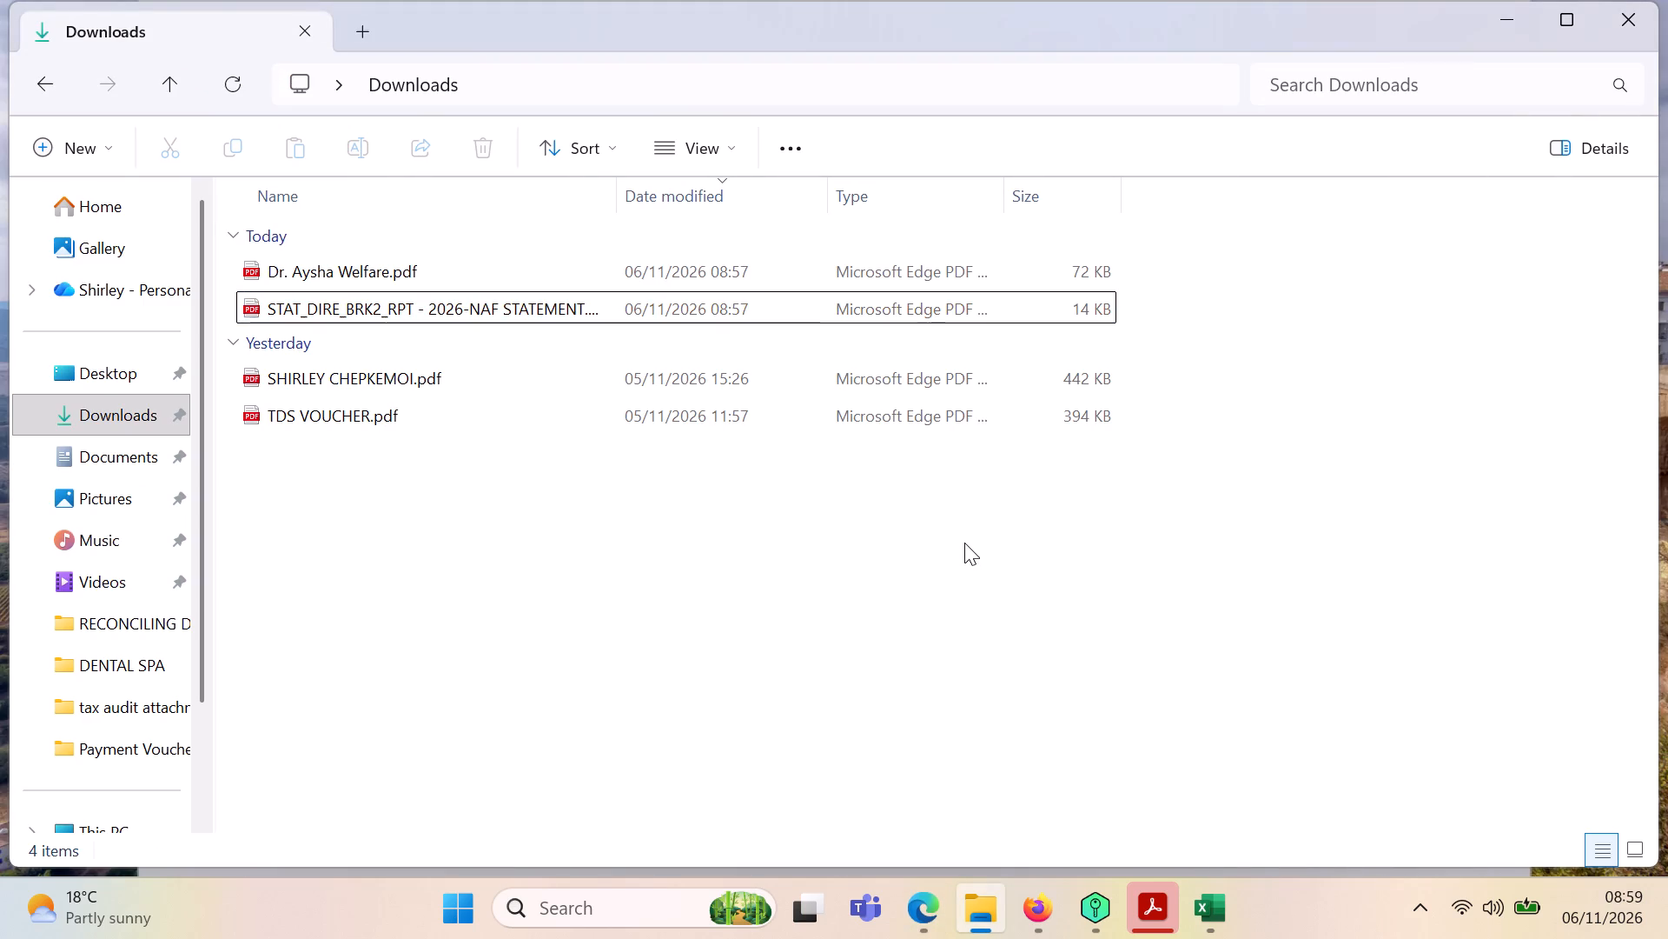
Move the STAT_DIRE_BRK2_RPT - 2026-NAF STATEMENT PDF from Downloads into "new tax audit docs" inside OneDrive's DENTAL SPA folder.
{"action": "right_click", "coordinate": [436, 307]}
{"action": "right_click", "coordinate": [436, 307]}
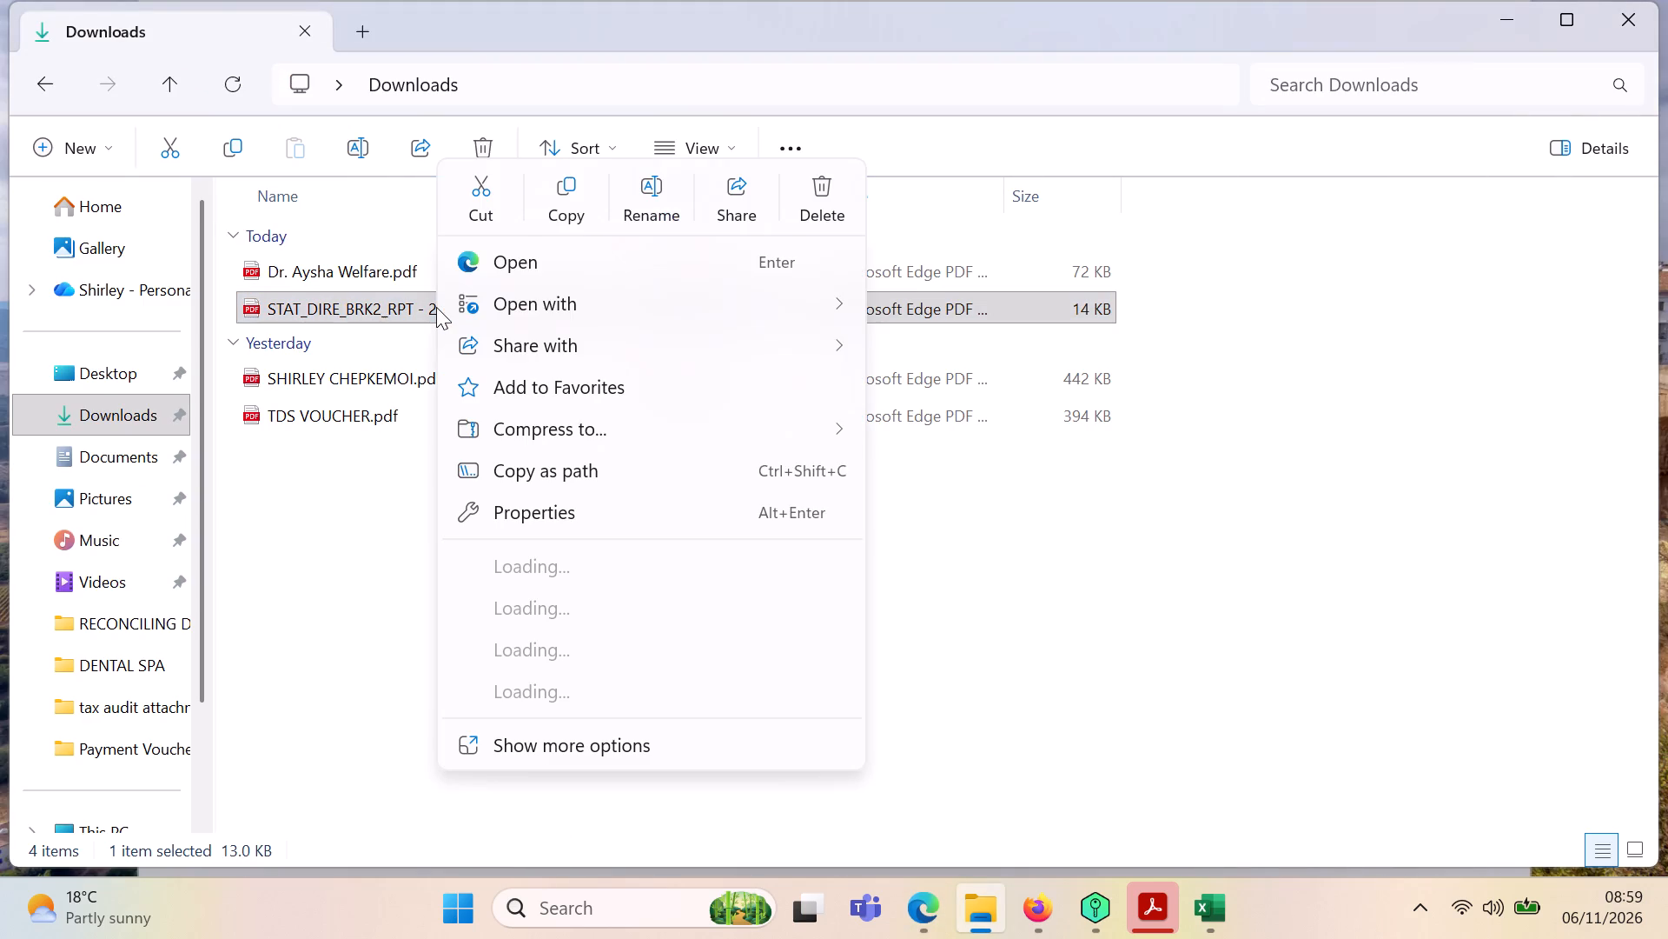
{"action": "left_click", "coordinate": [492, 208]}
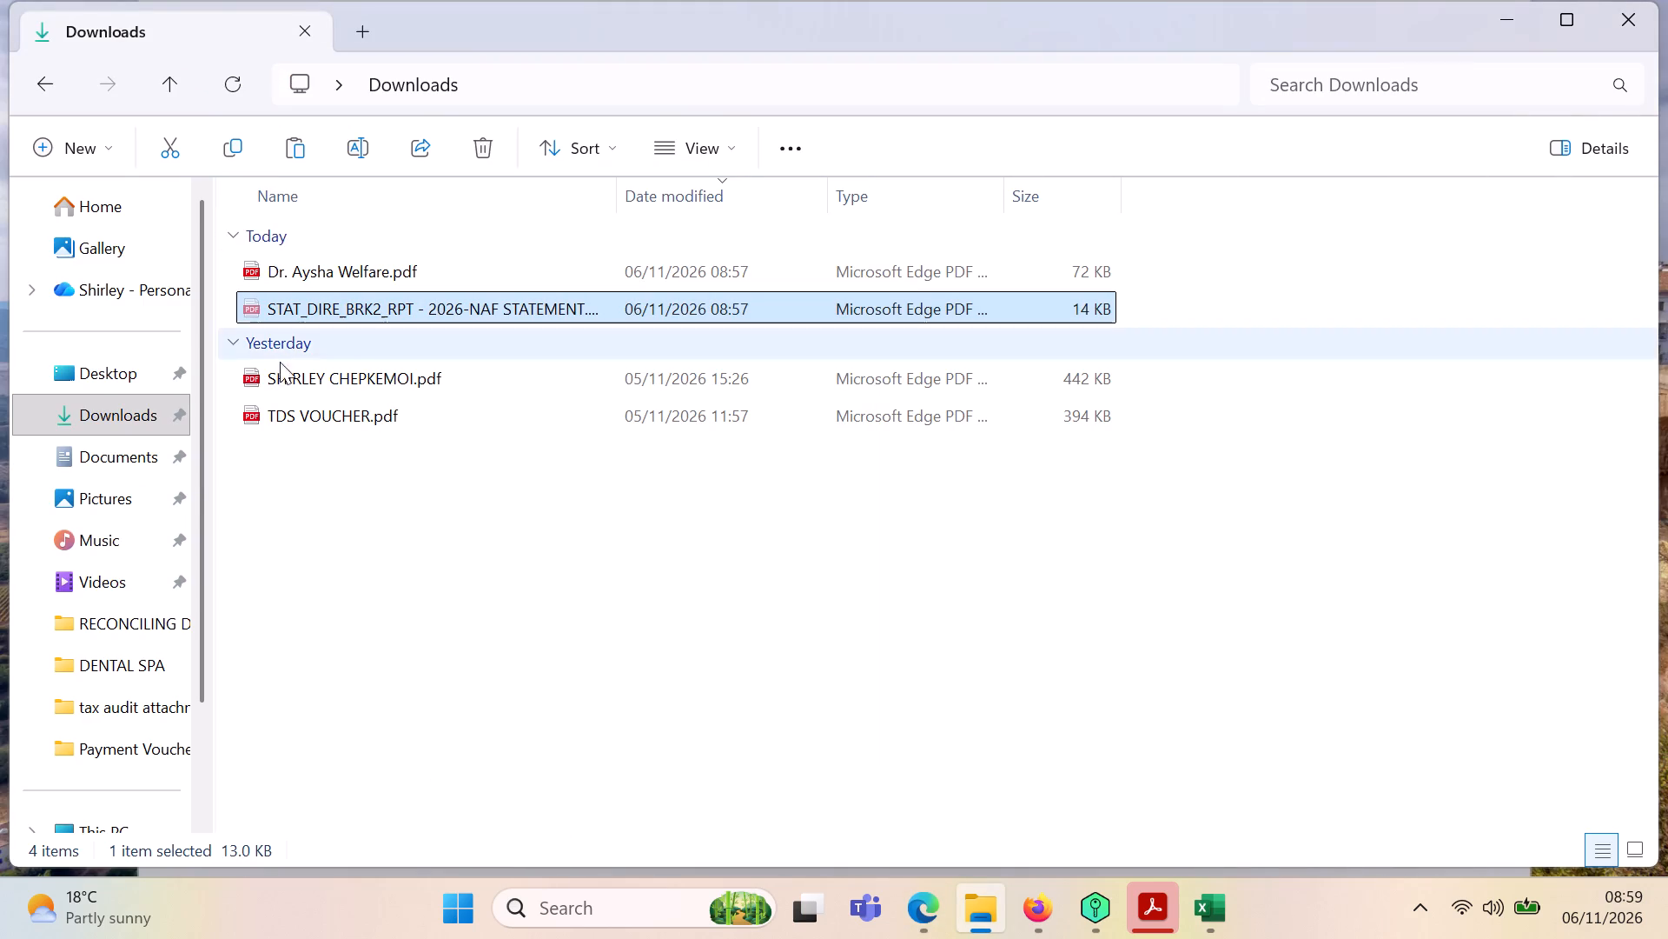
{"action": "left_click", "coordinate": [151, 296]}
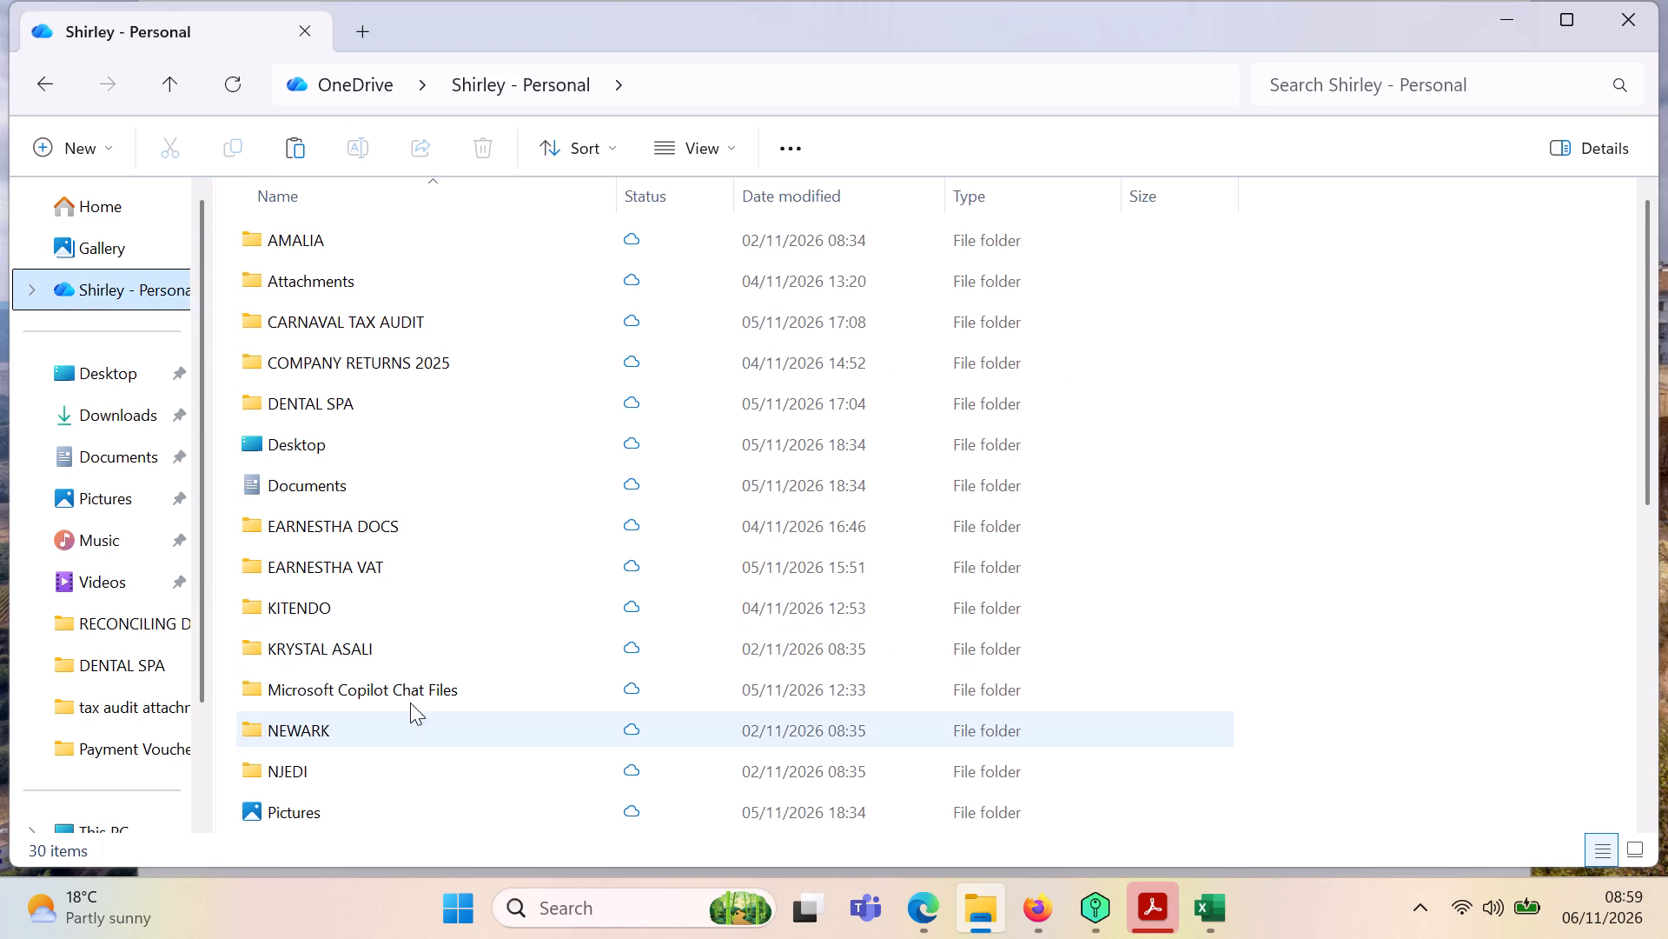
{"action": "double_click", "coordinate": [385, 398]}
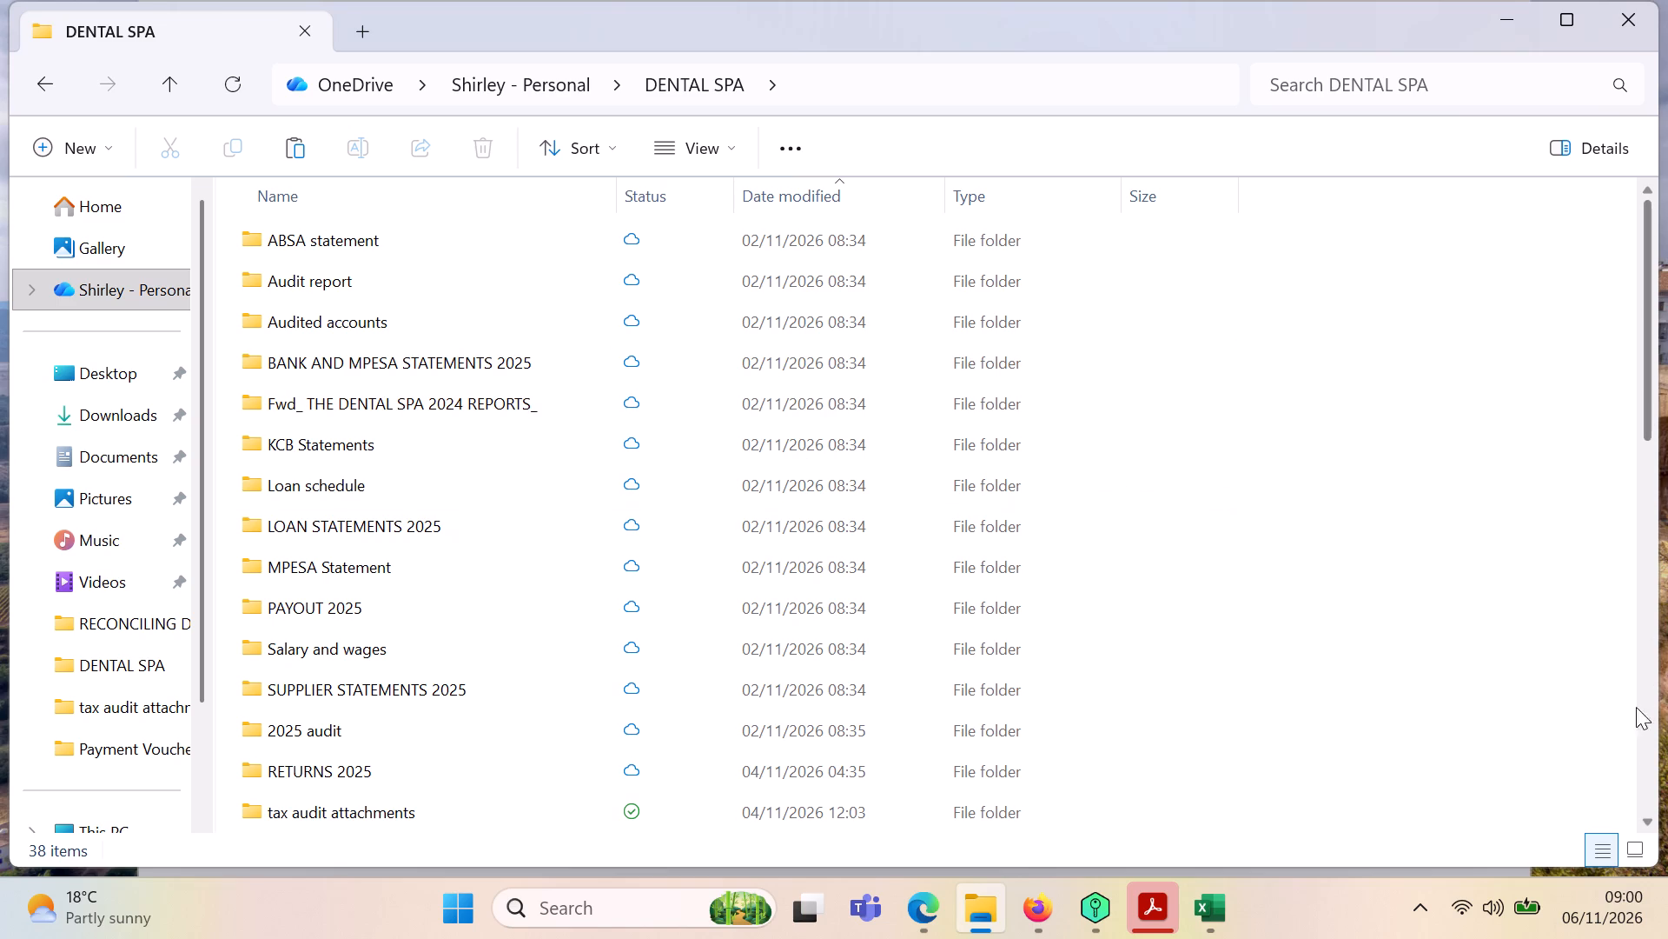
{"action": "triple_click", "coordinate": [1644, 820]}
{"action": "triple_click", "coordinate": [1644, 820]}
{"action": "triple_click", "coordinate": [1644, 820]}
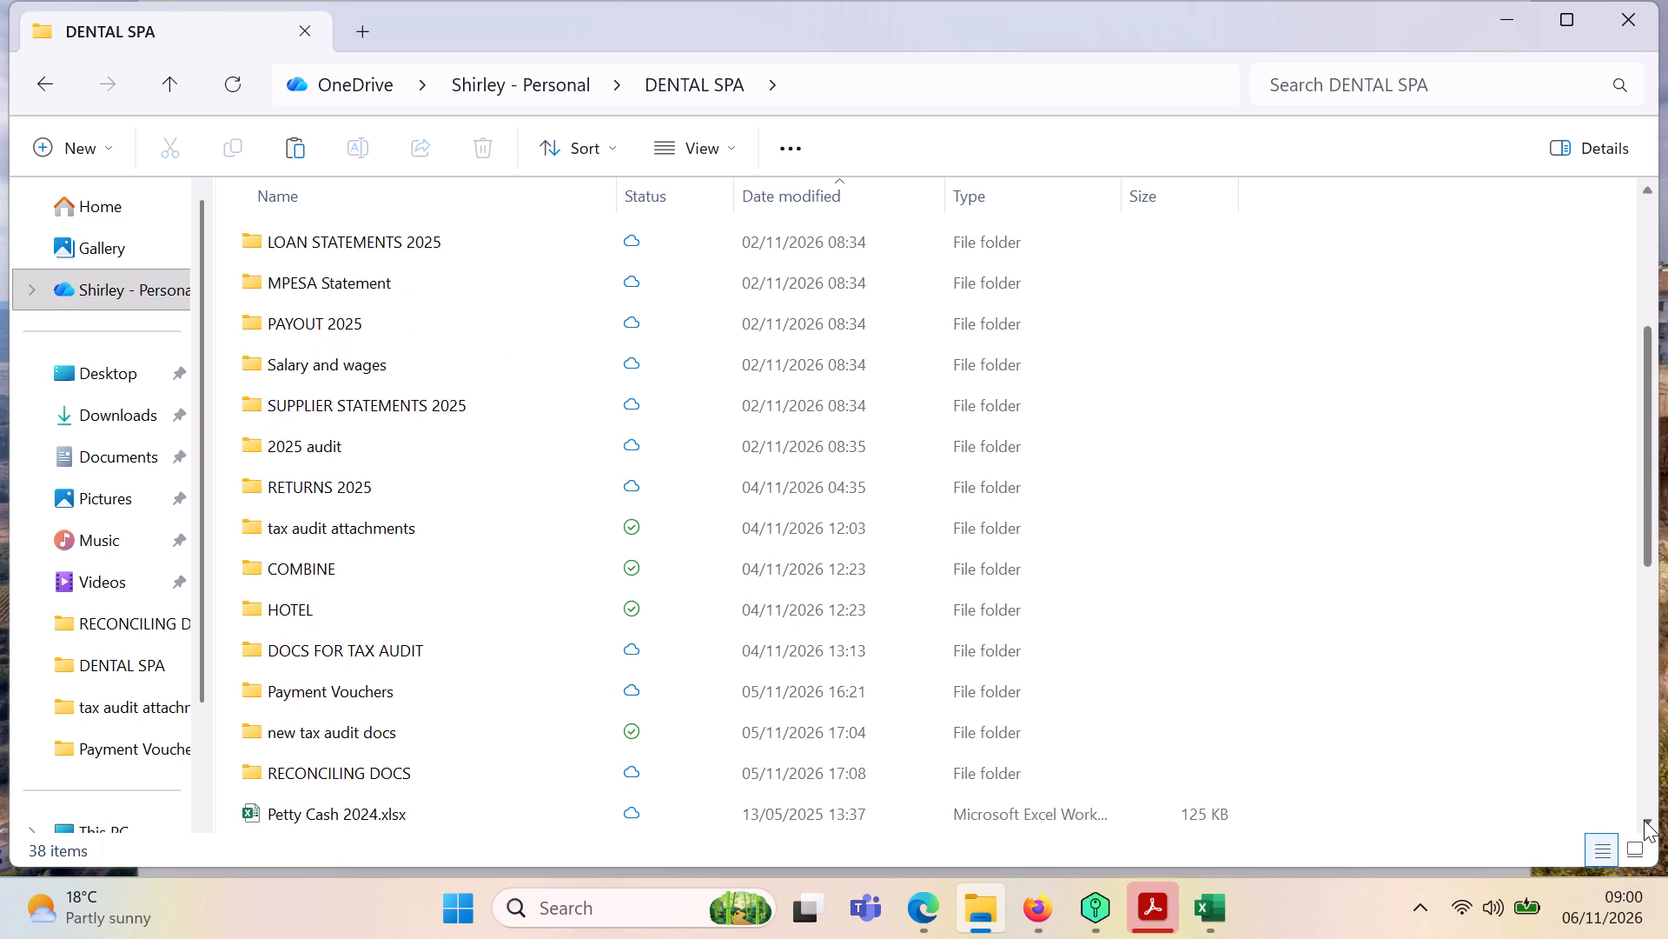
{"action": "triple_click", "coordinate": [1644, 820]}
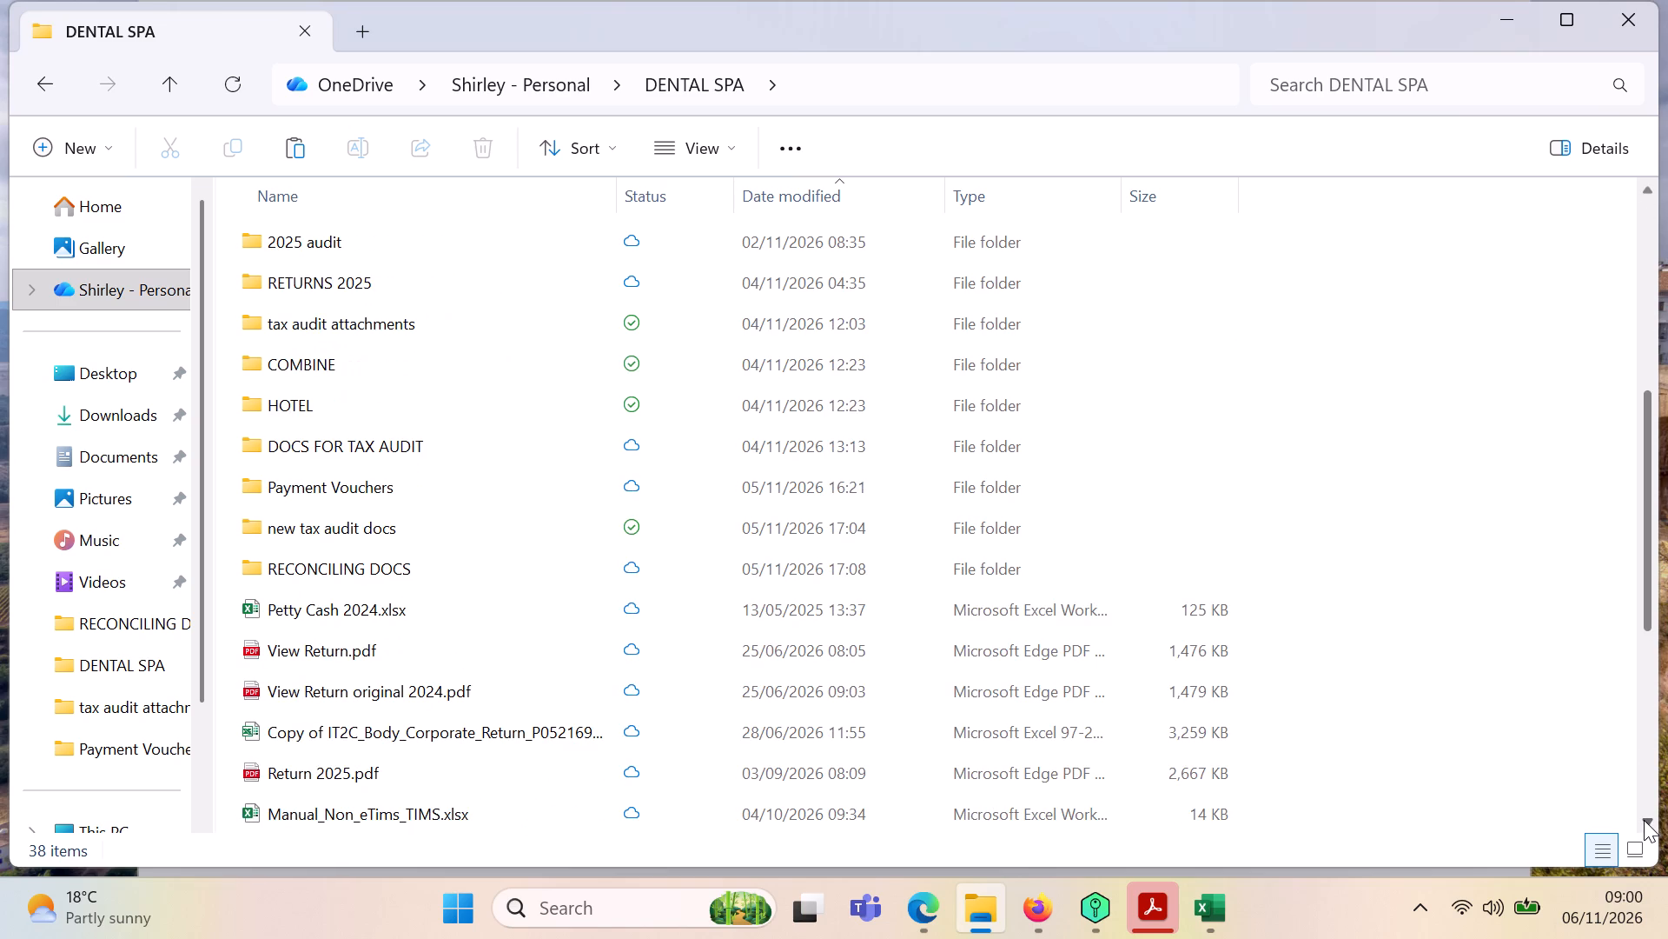
{"action": "double_click", "coordinate": [377, 527]}
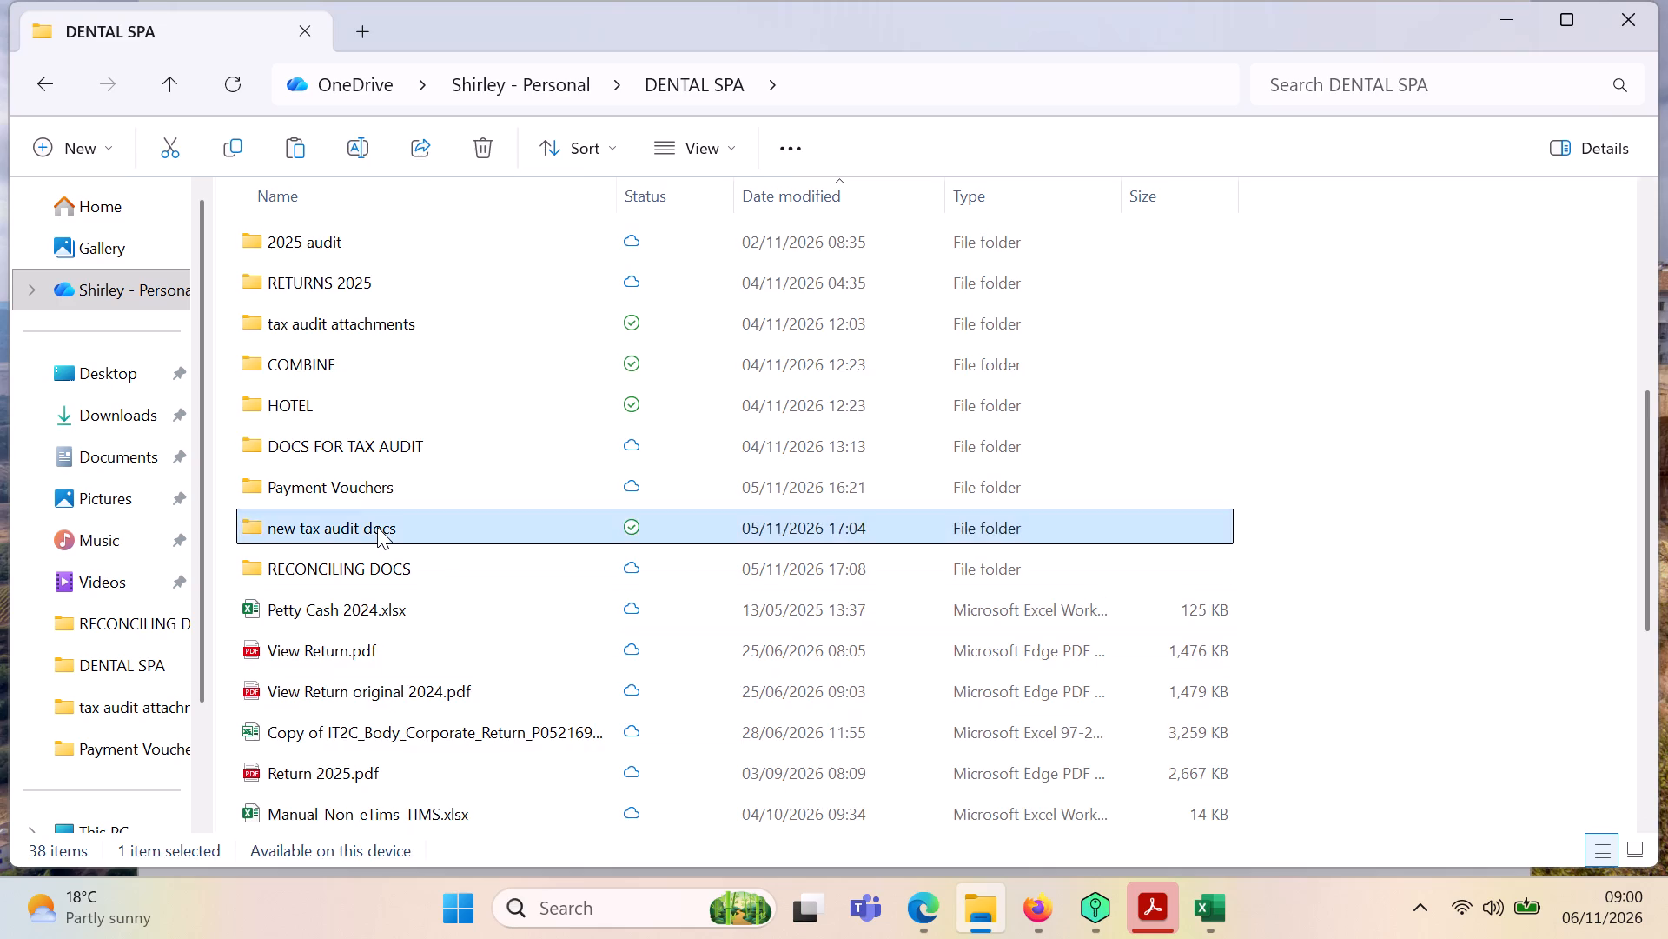
{"action": "right_click", "coordinate": [341, 410]}
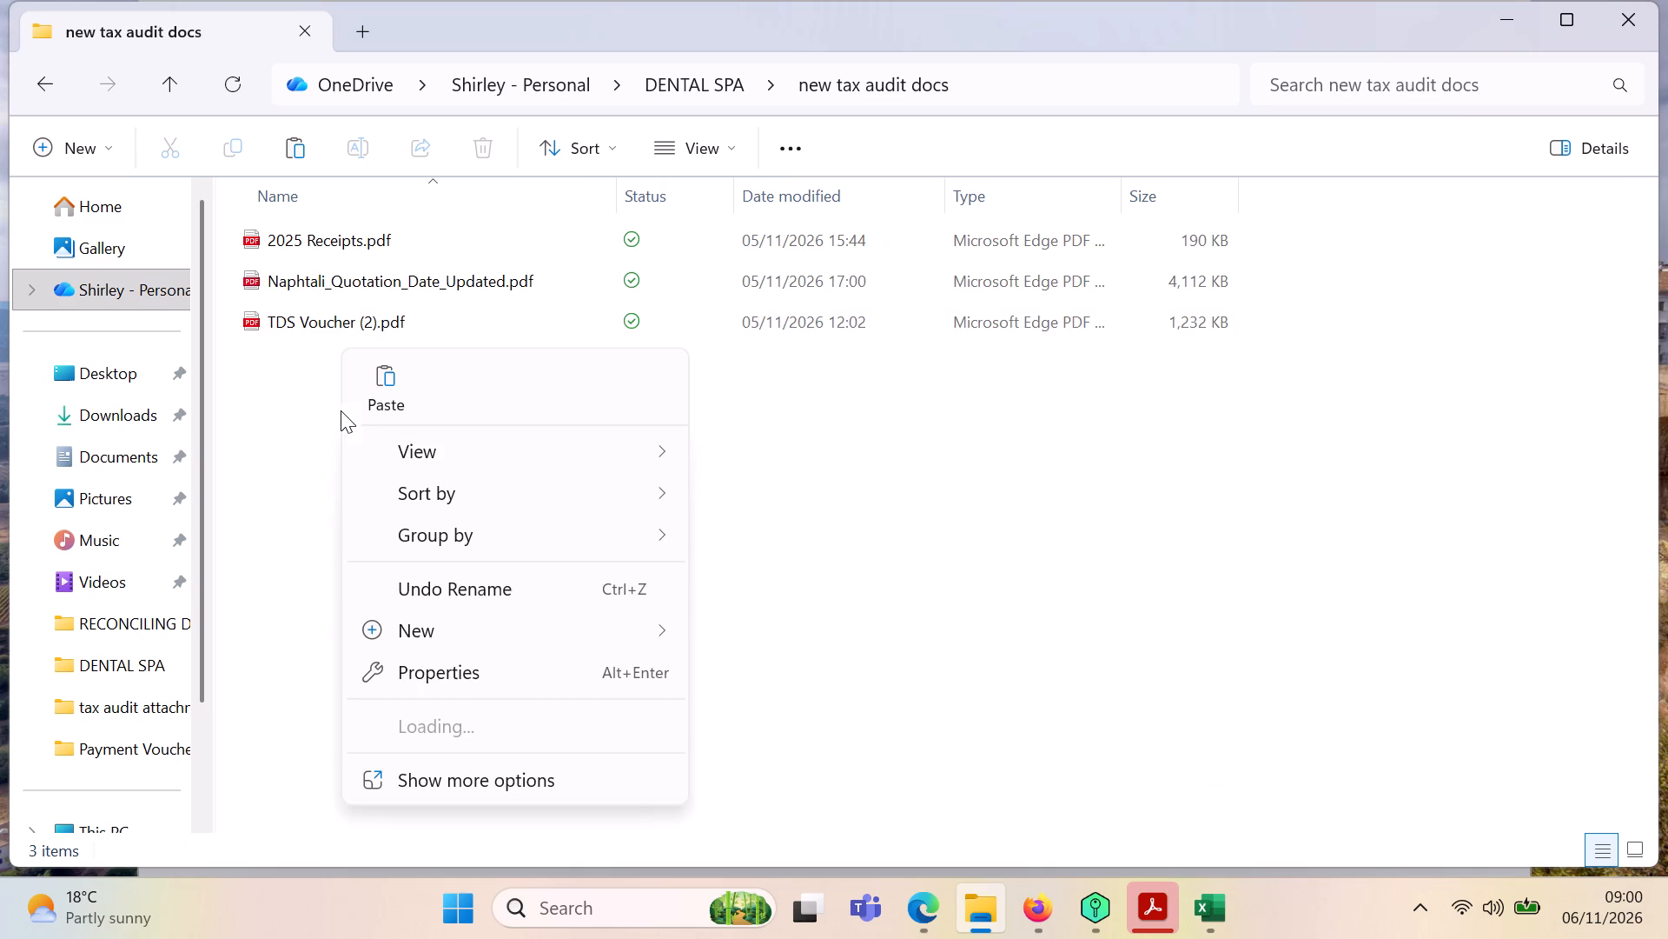
{"action": "left_click", "coordinate": [391, 379]}
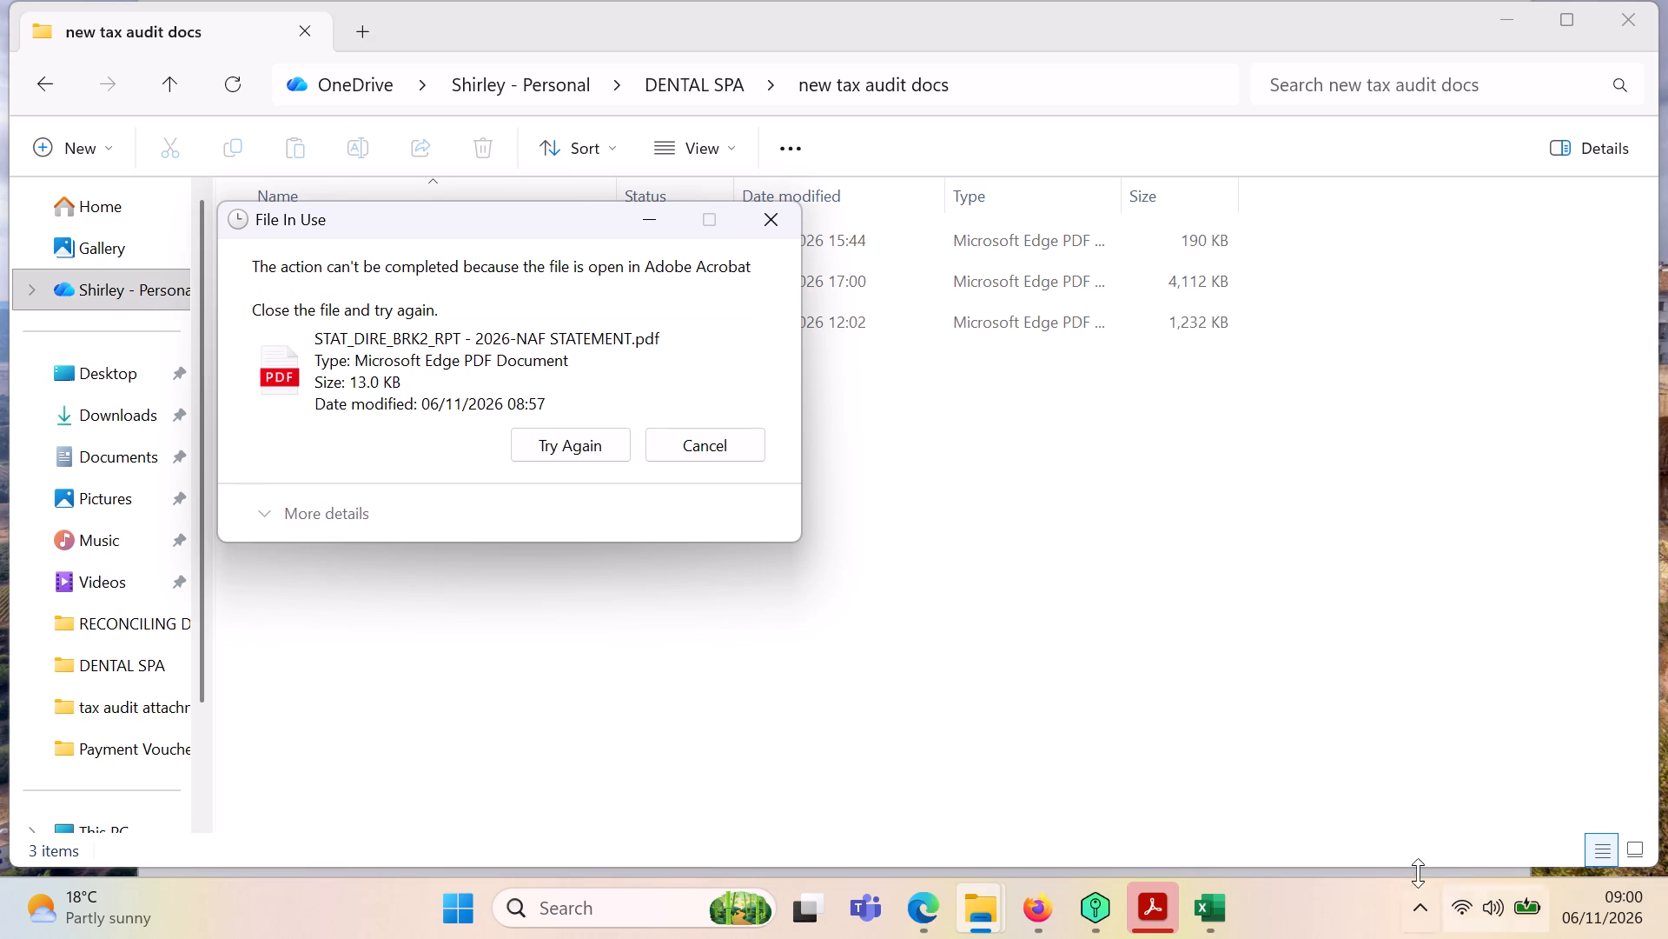
Close the NAF statement PDF in Adobe Acrobat and retry moving it into the new tax audit docs folder.
{"action": "left_click", "coordinate": [1142, 907]}
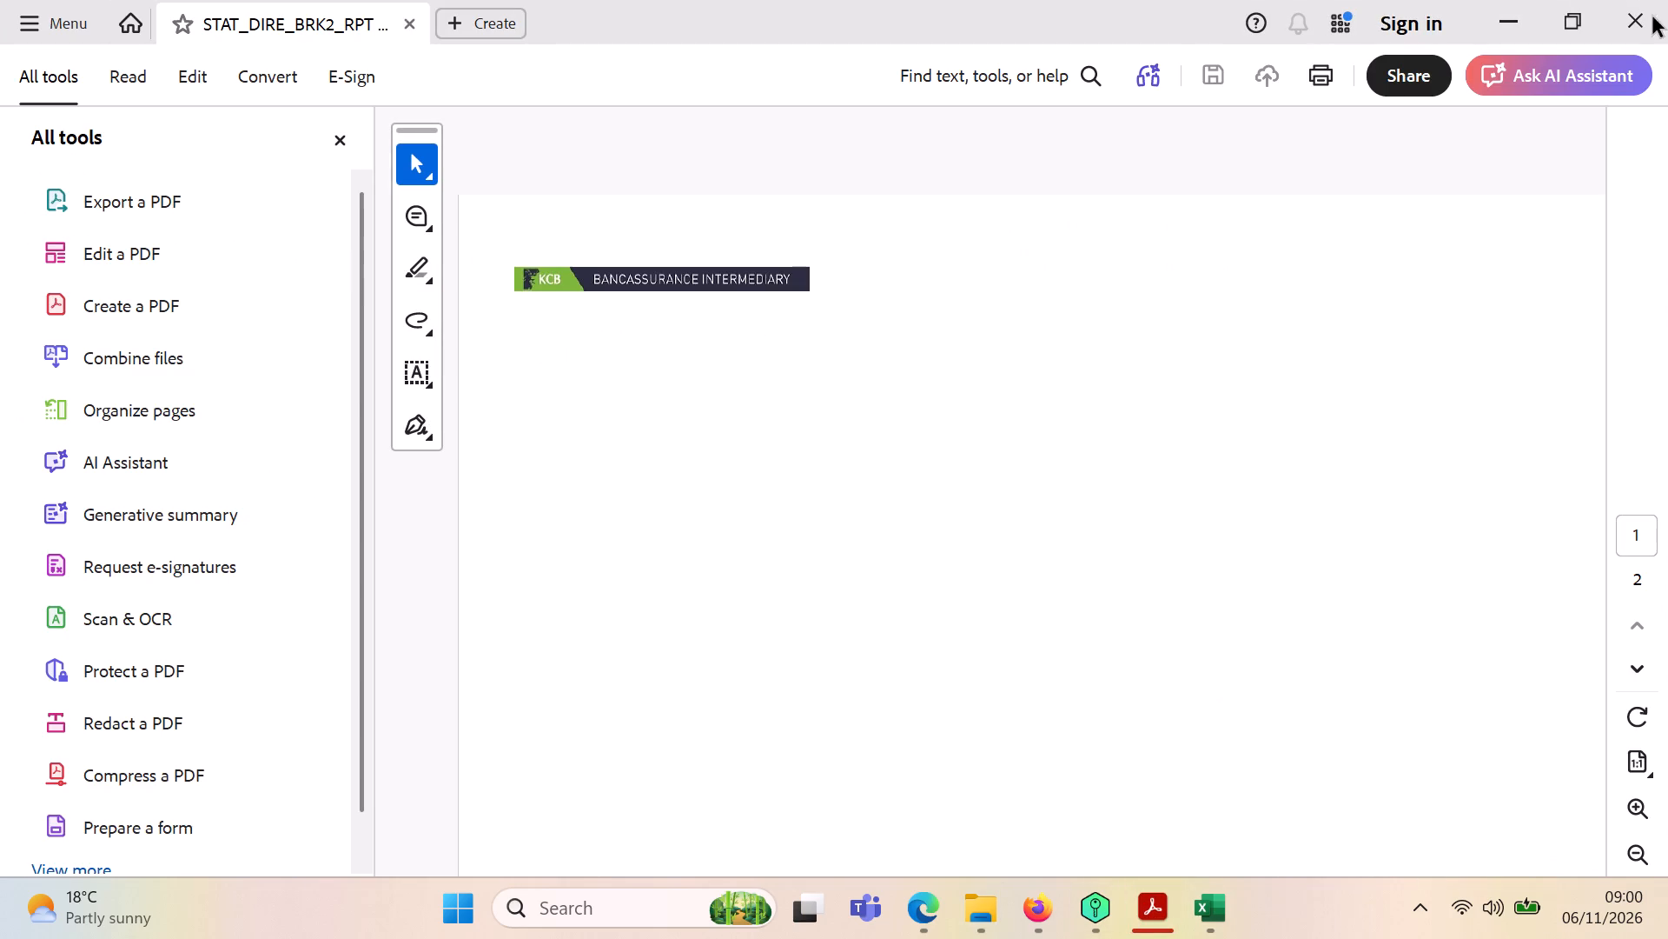
{"action": "left_click", "coordinate": [1638, 17]}
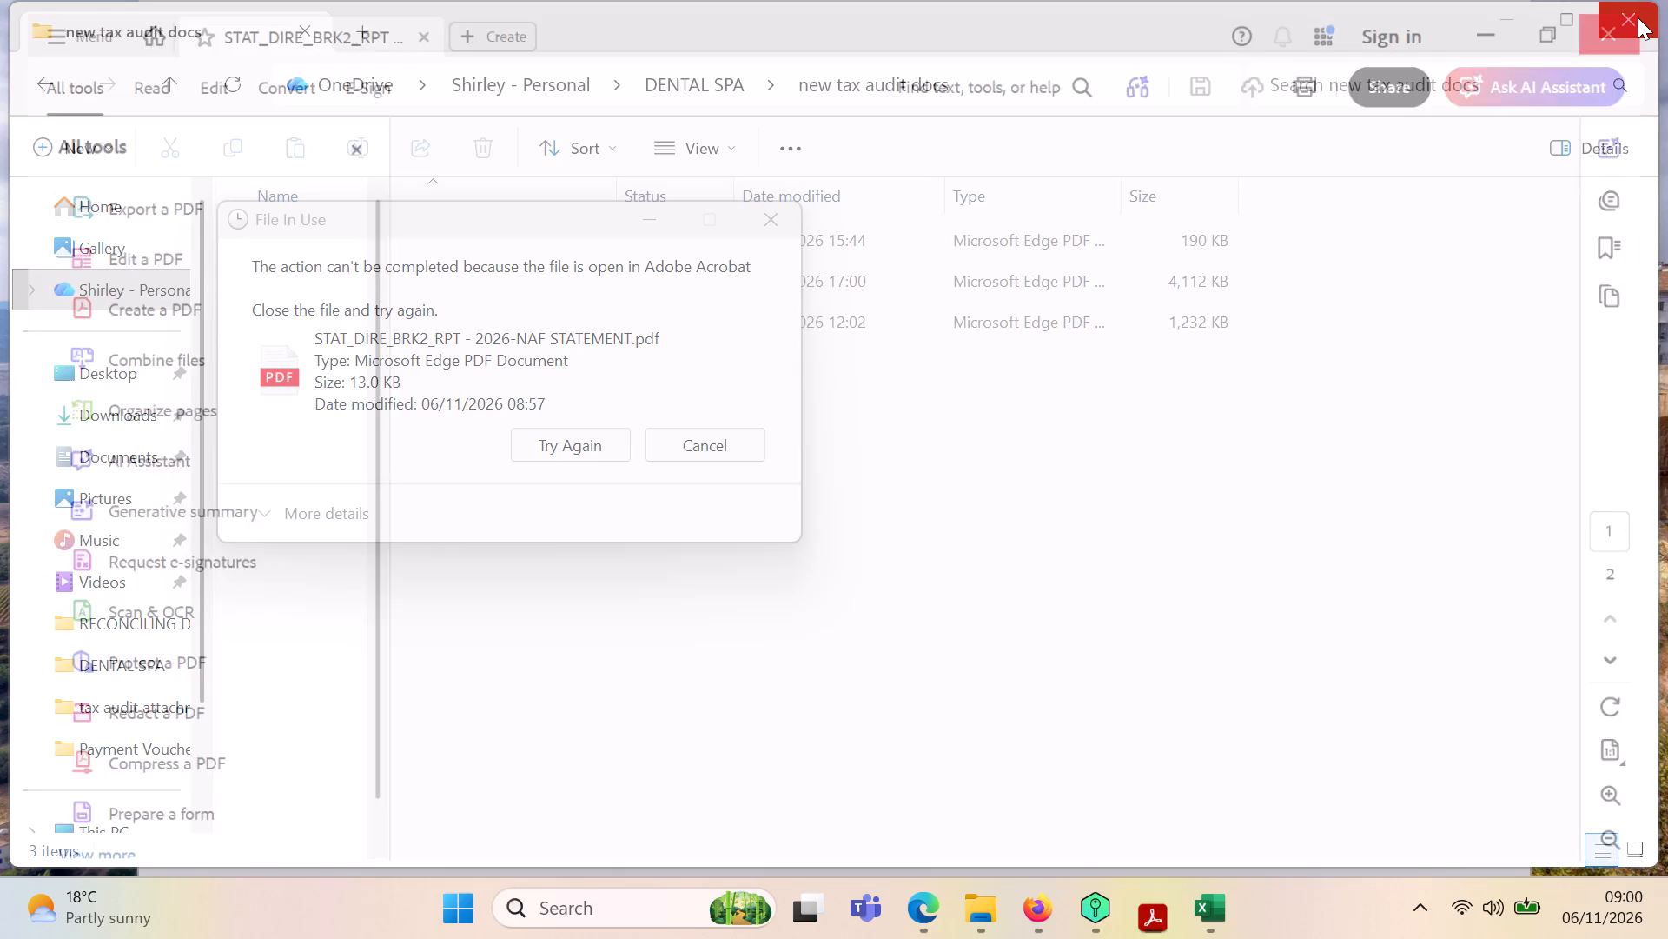
{"action": "left_click", "coordinate": [573, 463]}
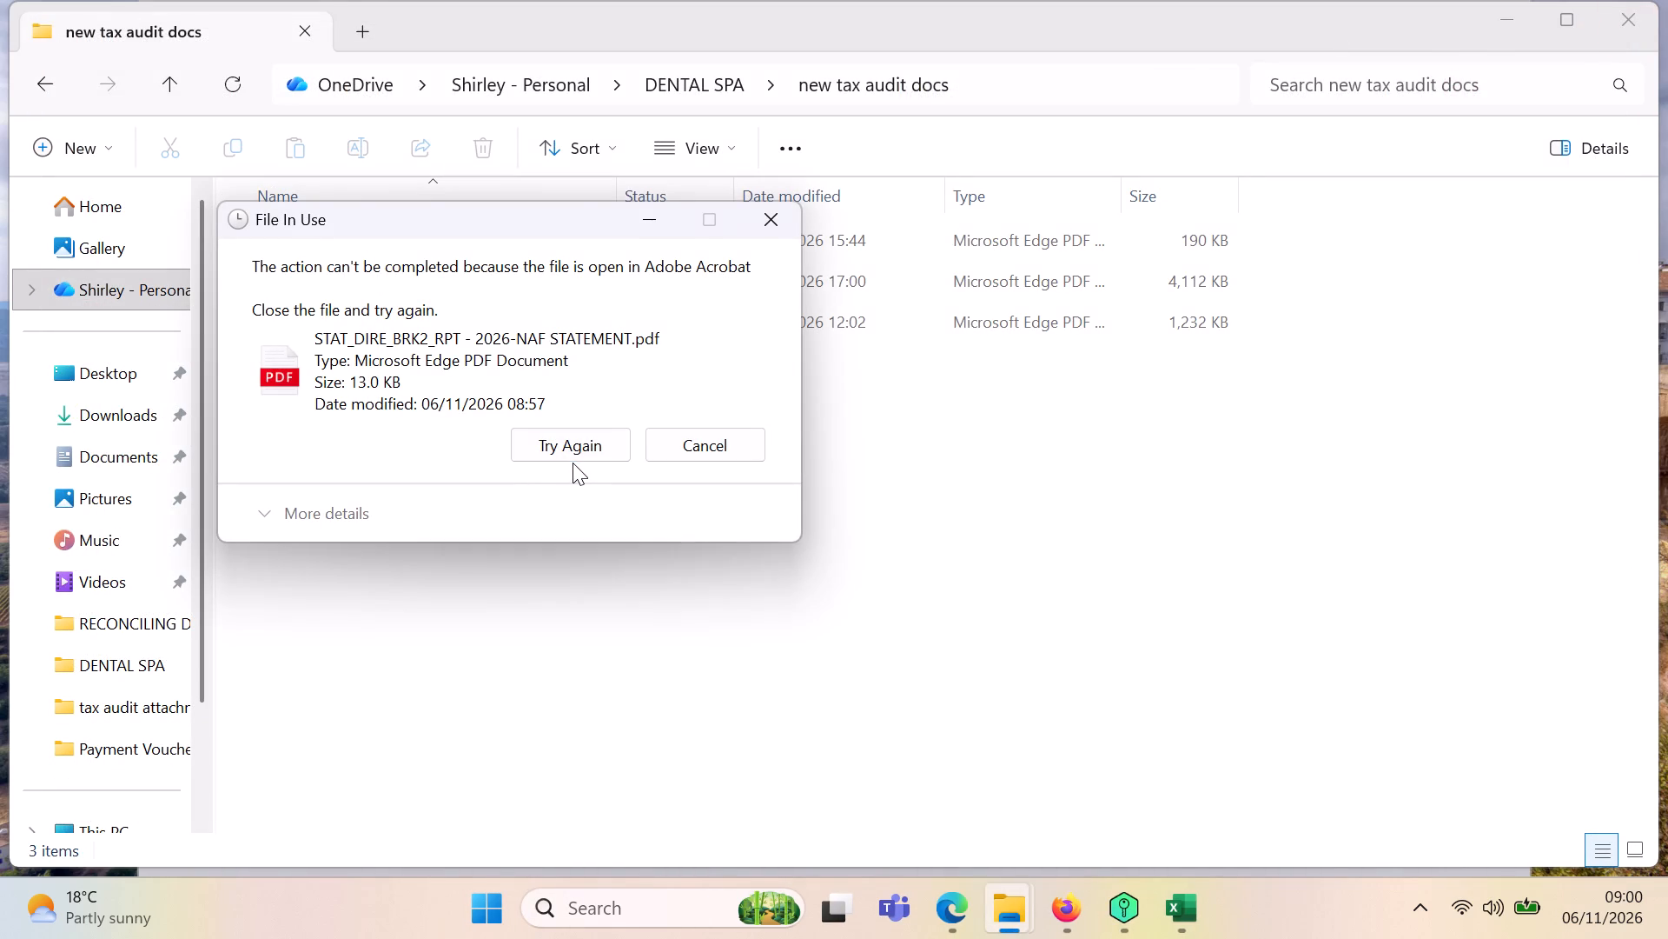
Retry moving the STAT_DIRE_BRK2_RPT - 2026-NAF STATEMENT PDF into the new tax audit docs folder.
{"action": "left_click", "coordinate": [589, 442]}
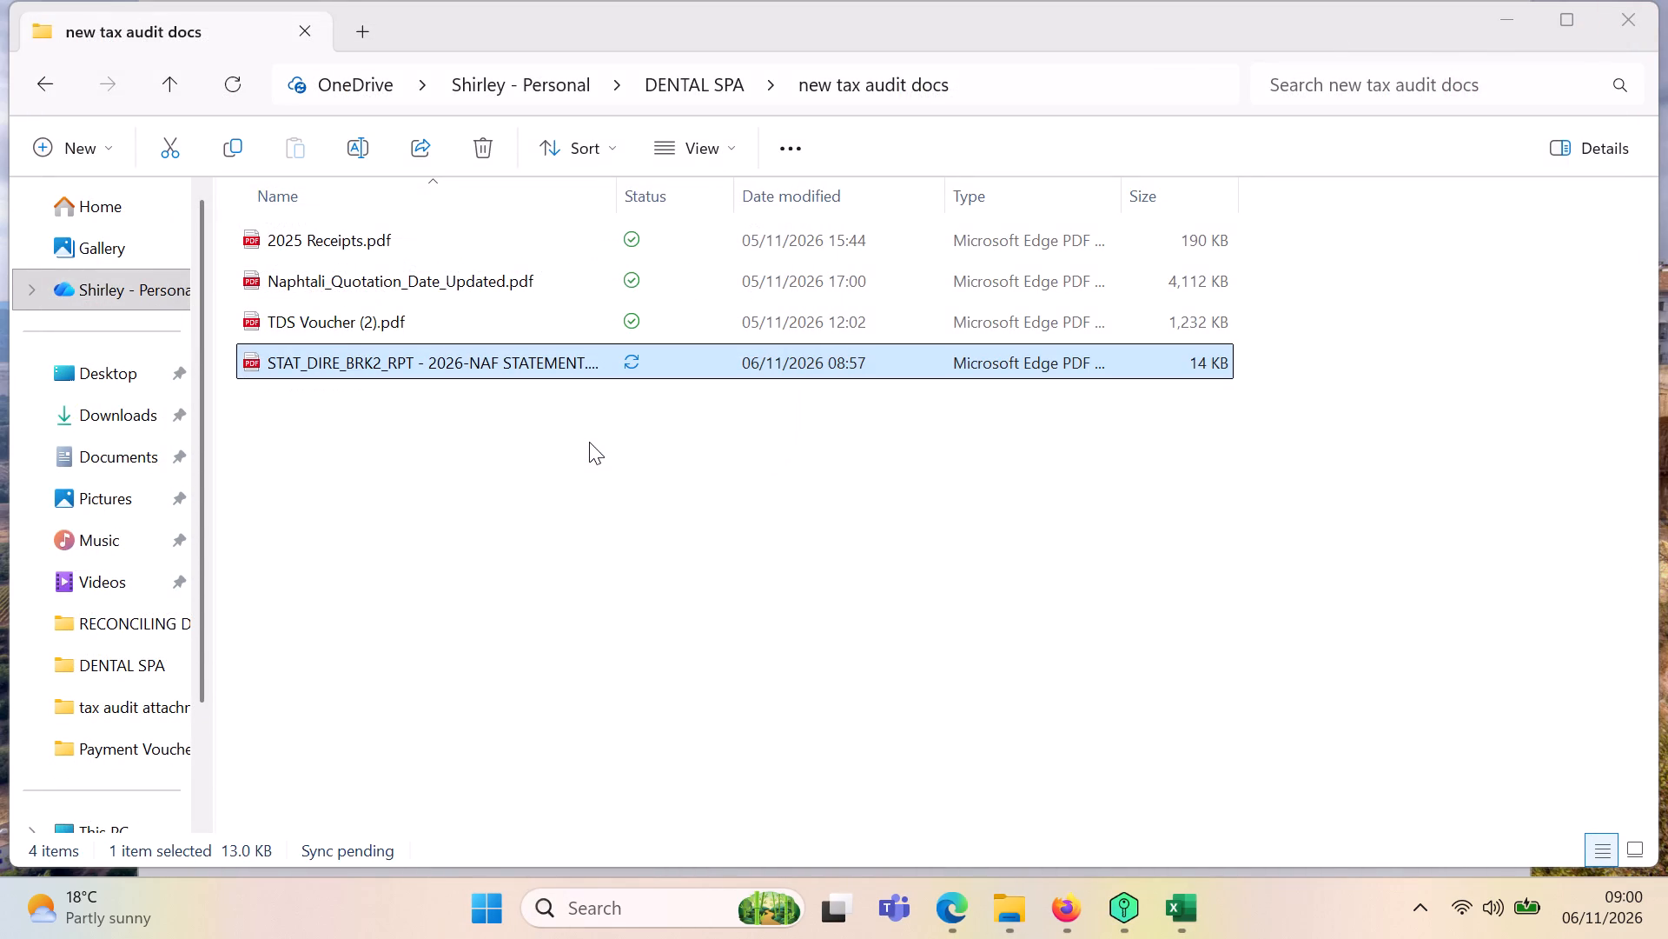
Open the Welfare PDF from Downloads in Edge for viewing, and close the NAF statement's browser tab.
{"action": "left_click", "coordinate": [37, 83]}
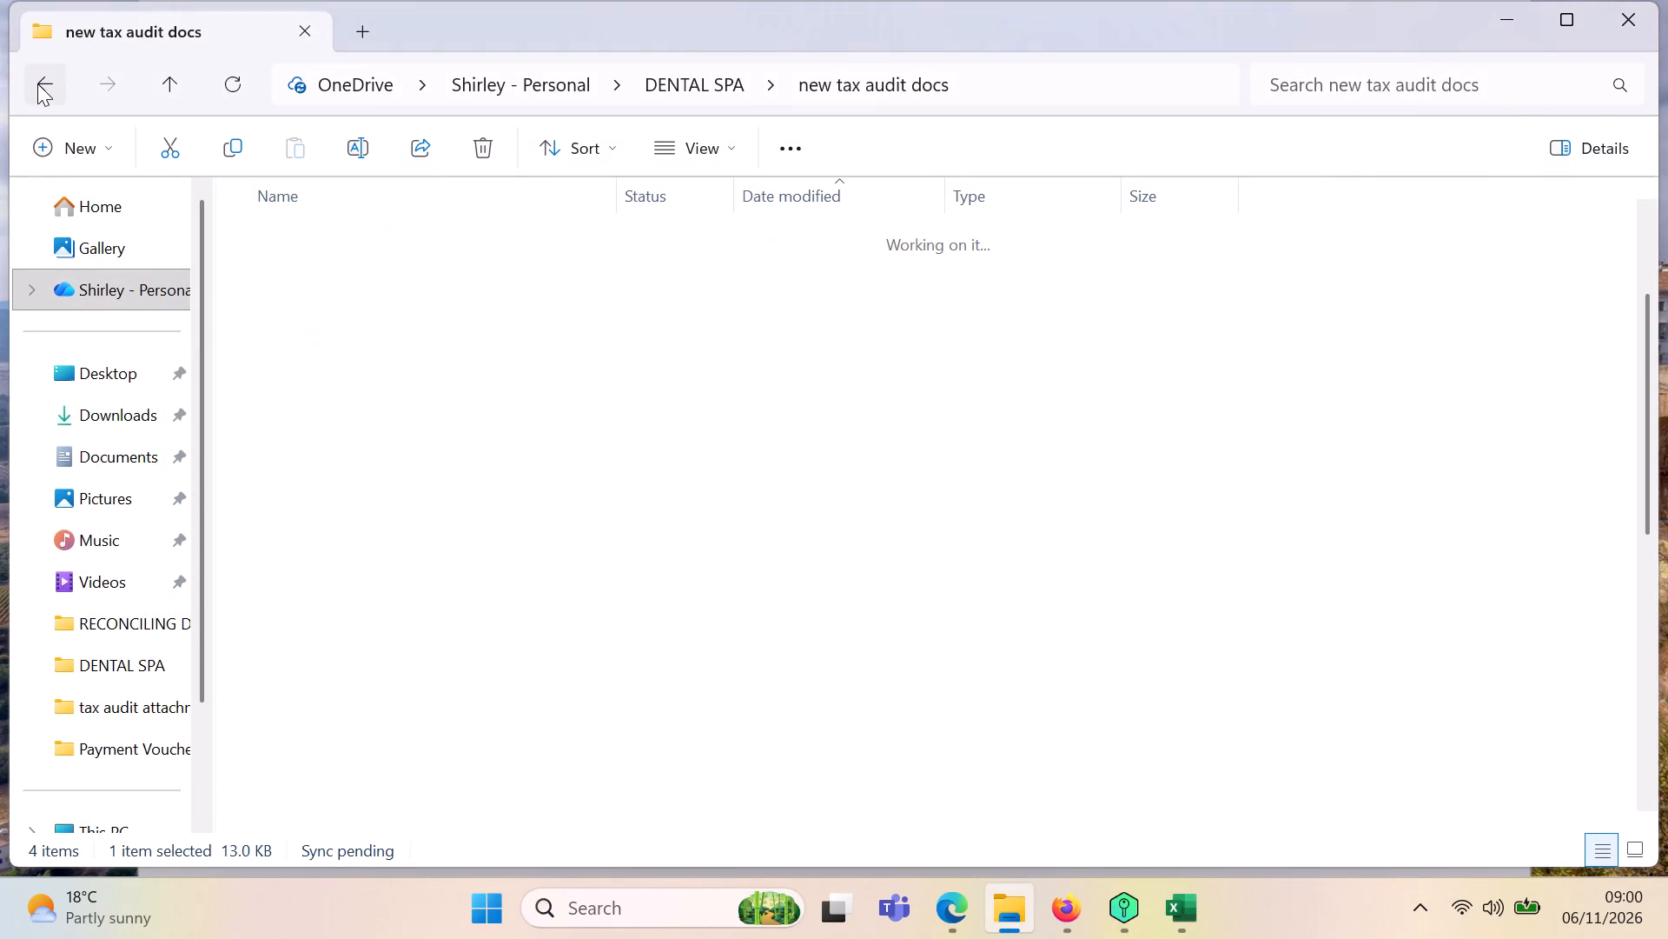
{"action": "left_click", "coordinate": [118, 418]}
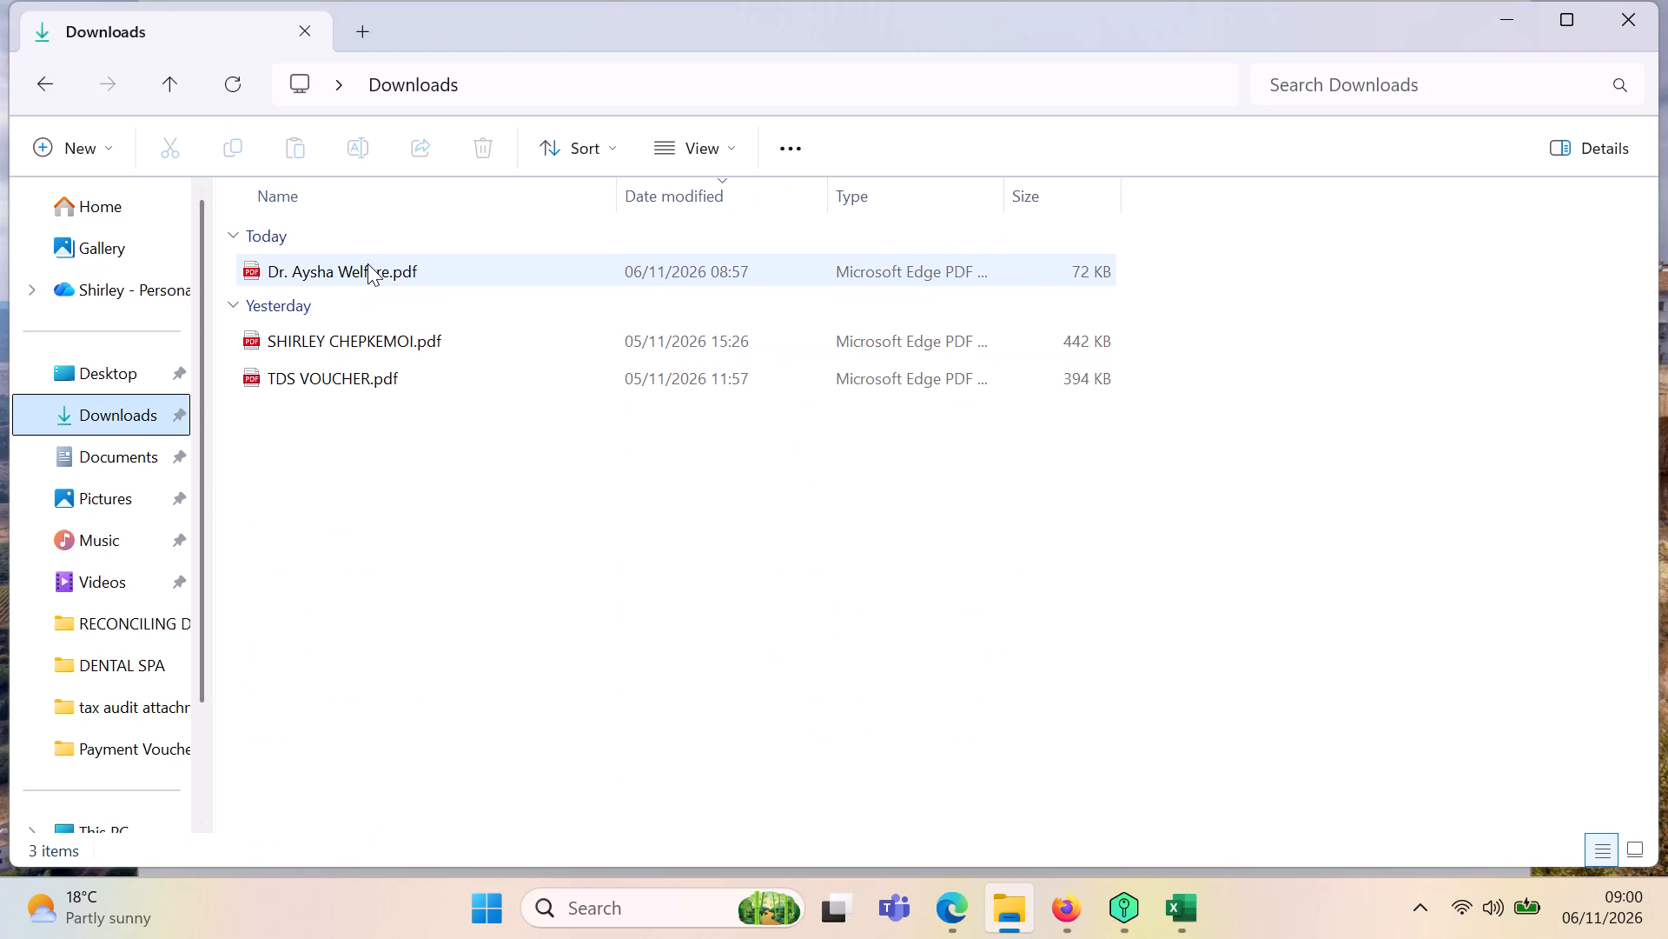
{"action": "double_click", "coordinate": [365, 269]}
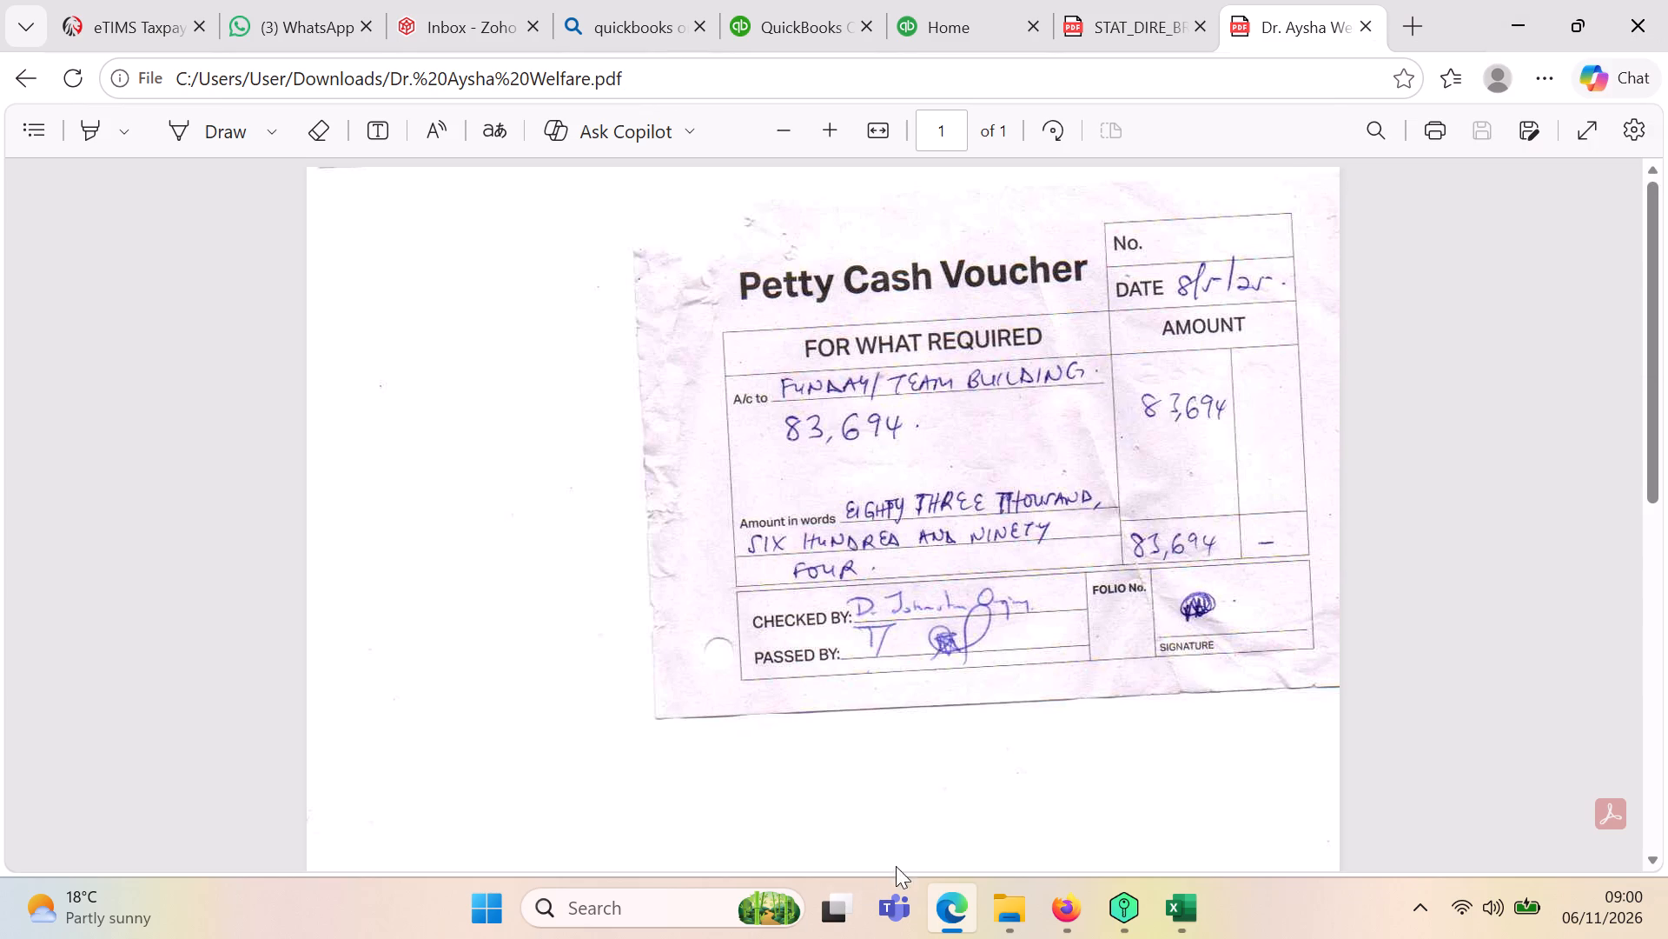
{"action": "left_click", "coordinate": [1201, 27]}
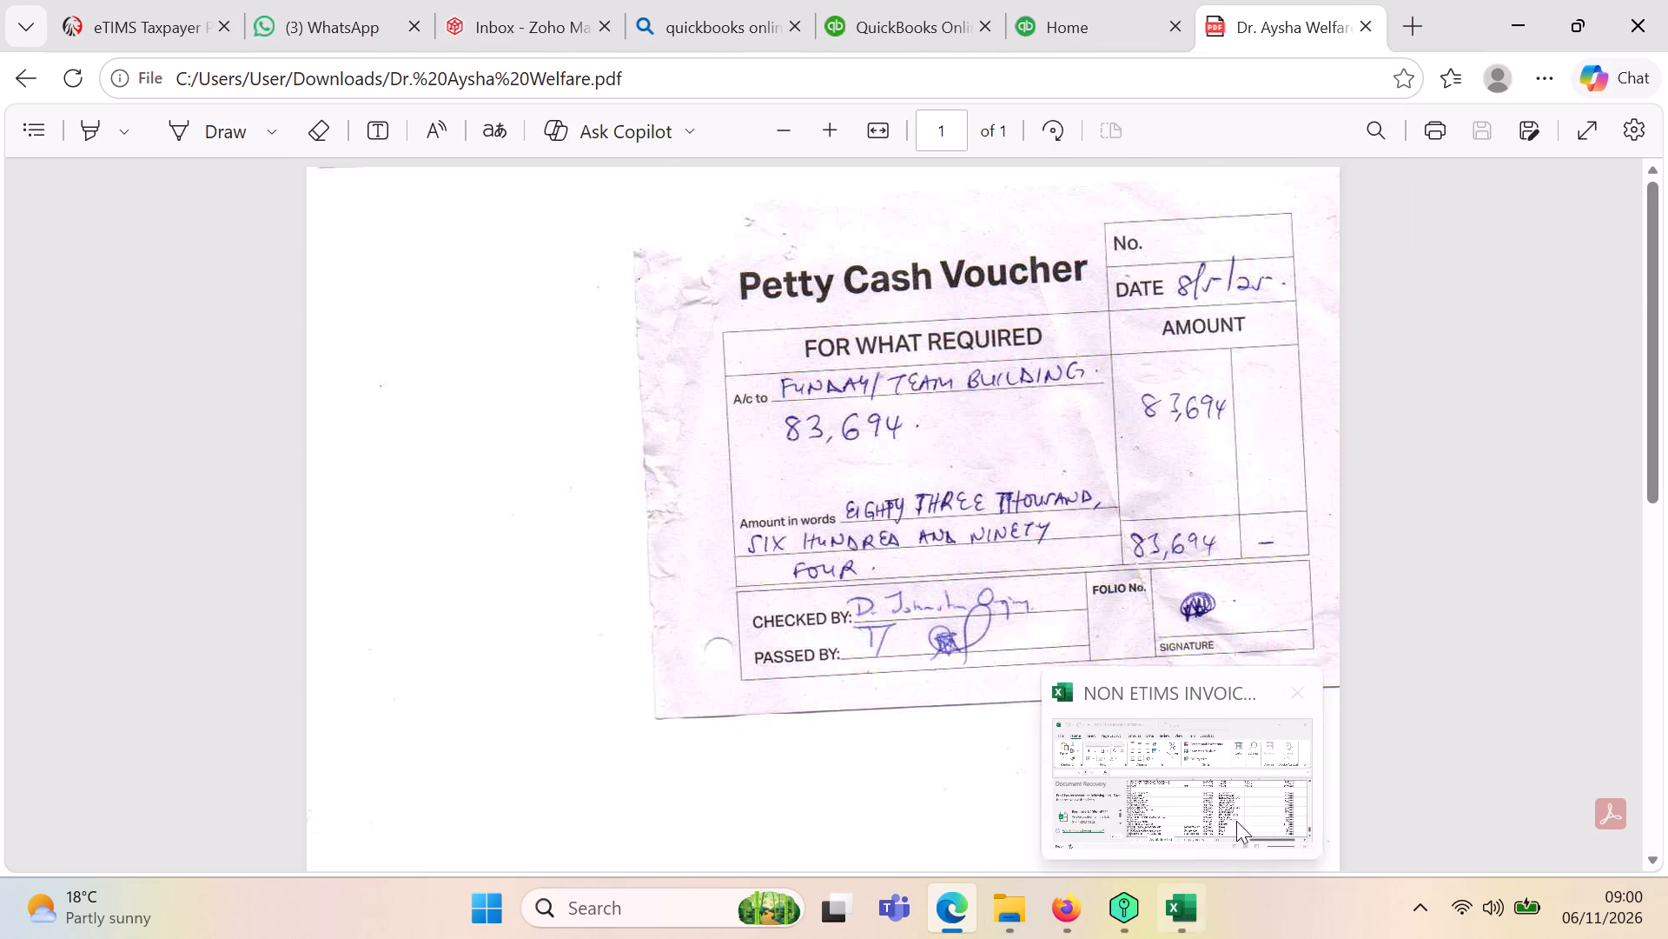
Switch to the NON ETIMS INVOICE LISTING workbook in Excel.
{"action": "left_click", "coordinate": [1216, 796]}
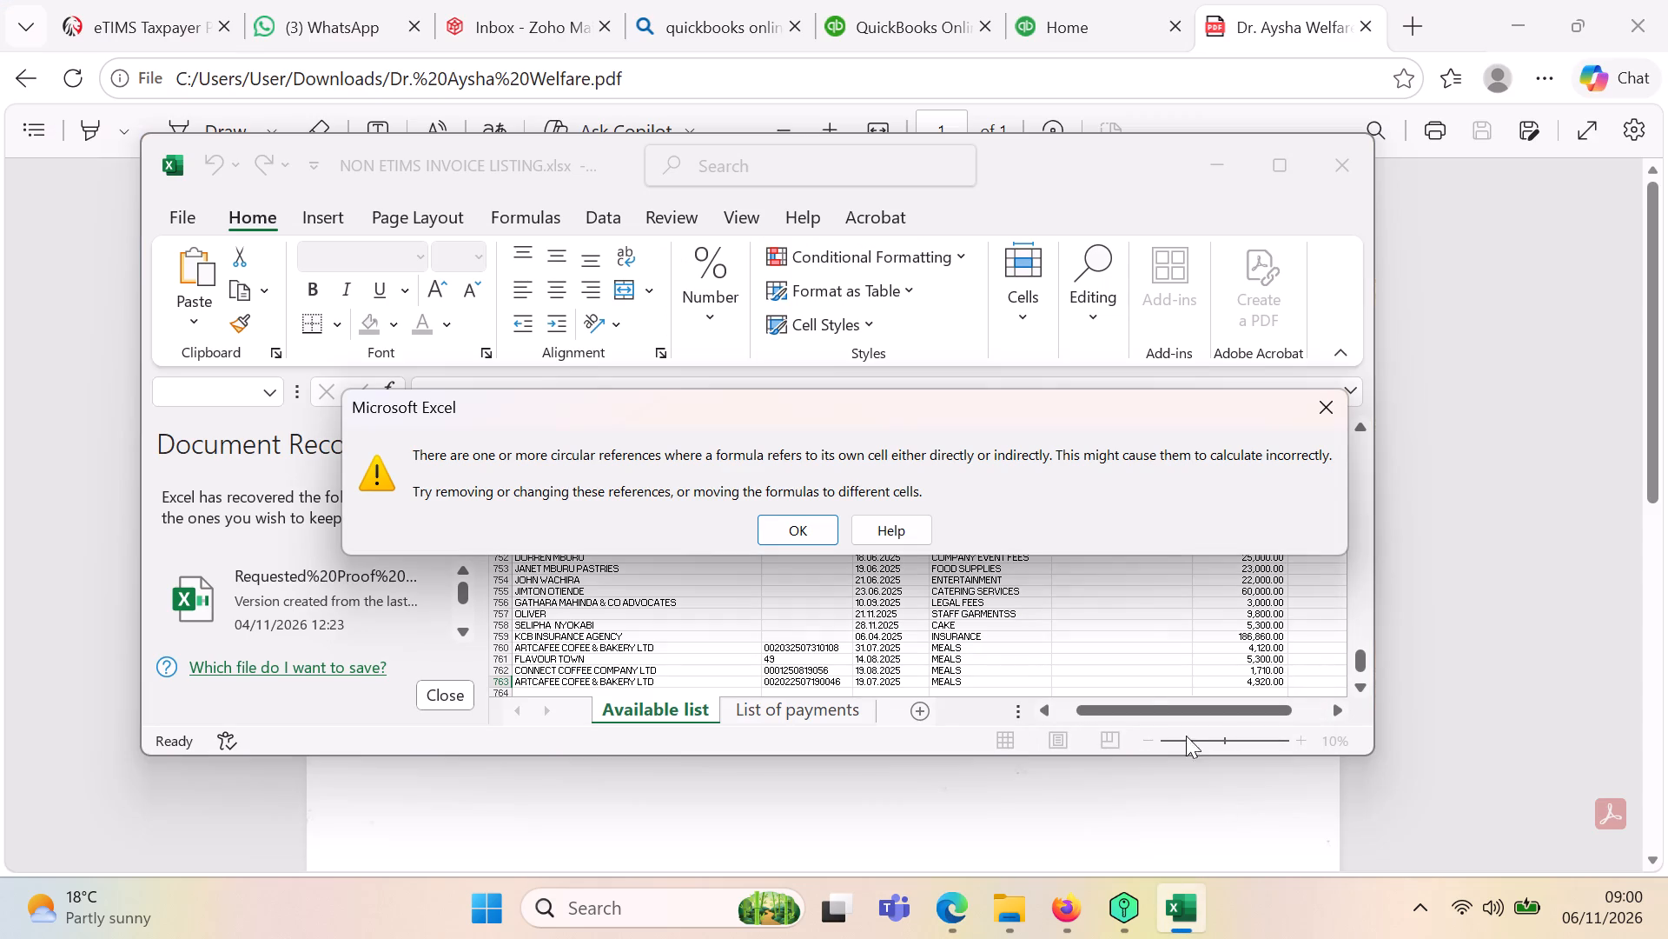
Dismiss the circular reference warning in the NON ETIMS INVOICE LISTING workbook in Excel.
{"action": "left_click", "coordinate": [800, 534]}
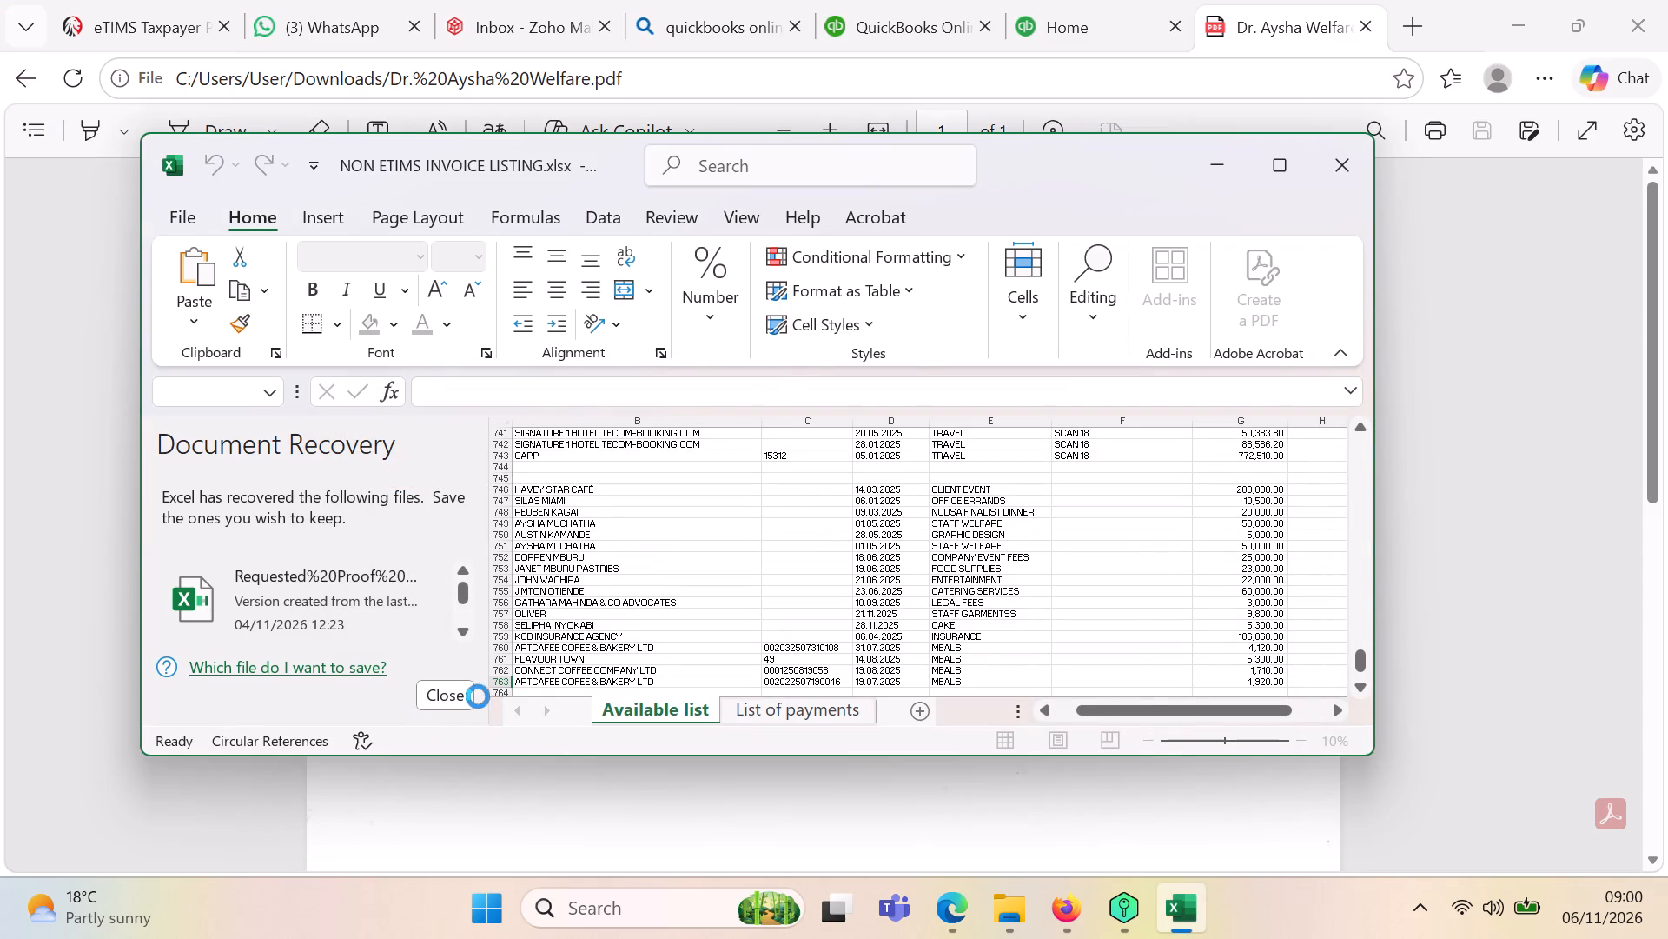
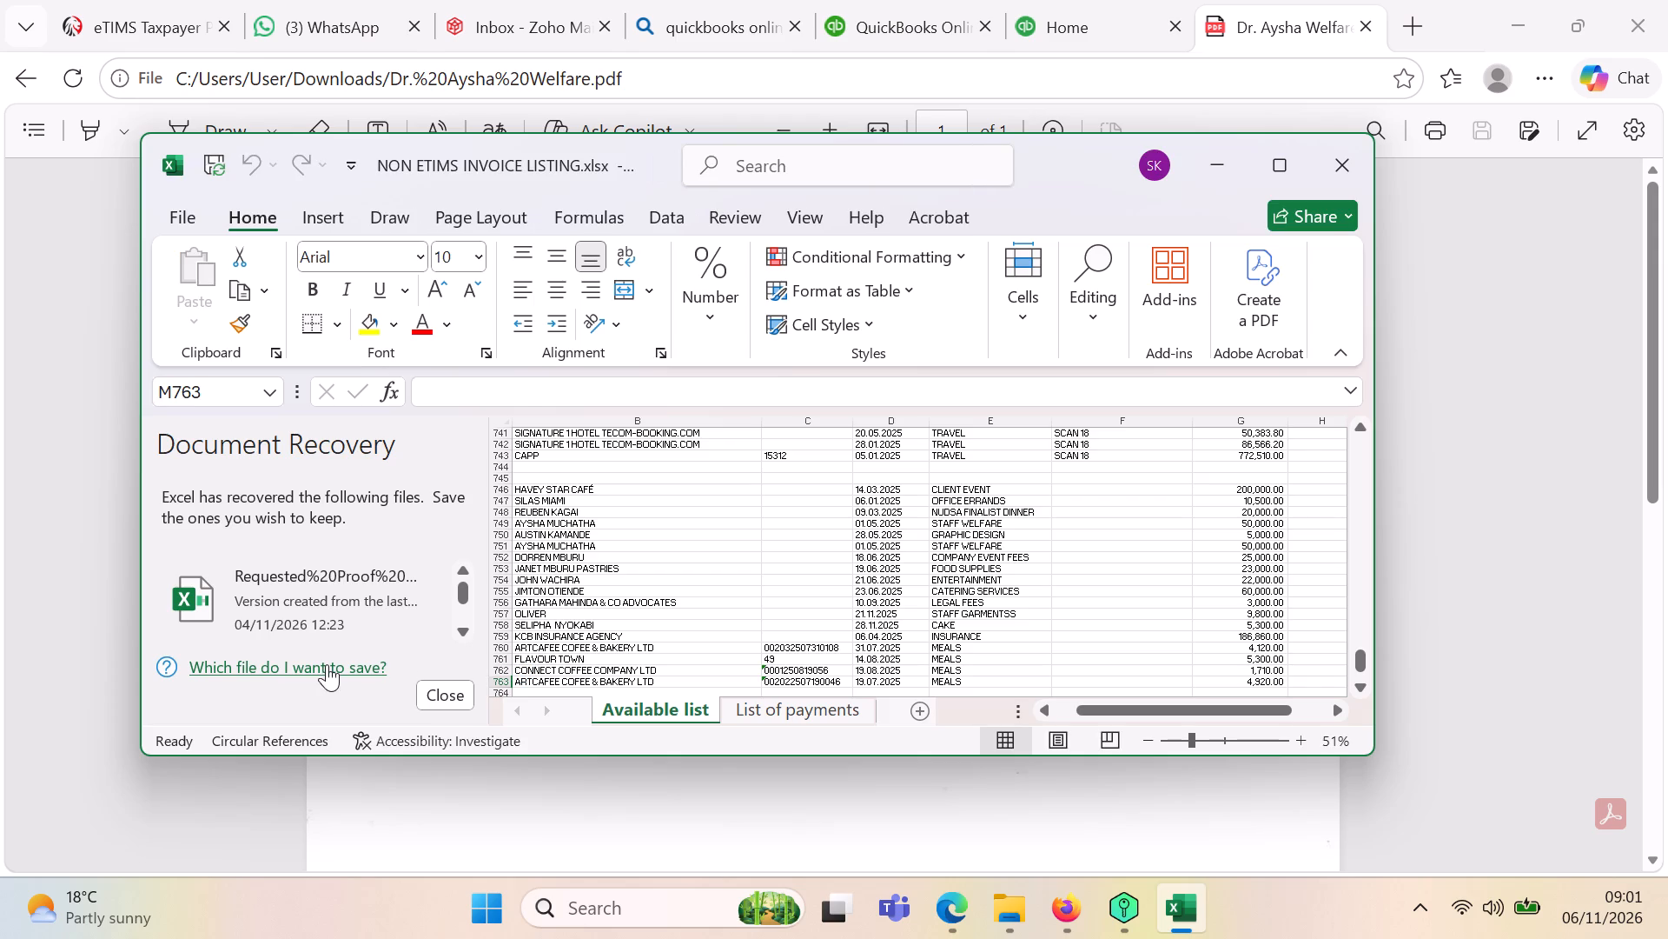
Close the Document Recovery pane, keeping the recovered files to view later, and maximize the NON ETIMS INVOICE LISTING window.
{"action": "left_click", "coordinate": [442, 698]}
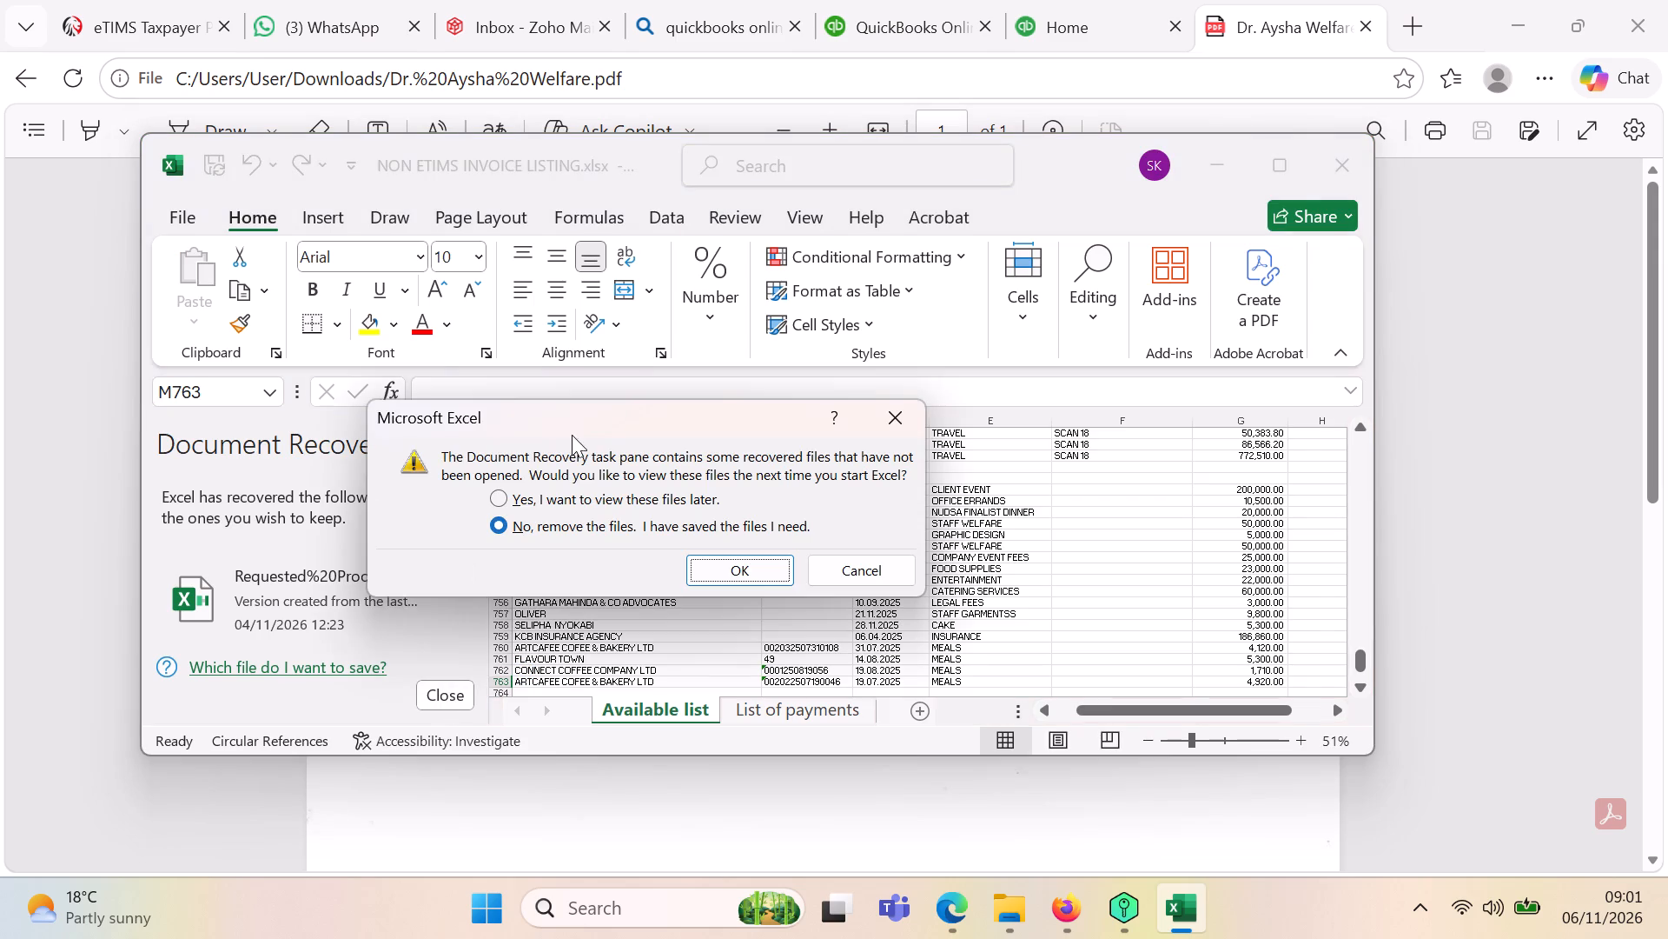
{"action": "left_click", "coordinate": [500, 493]}
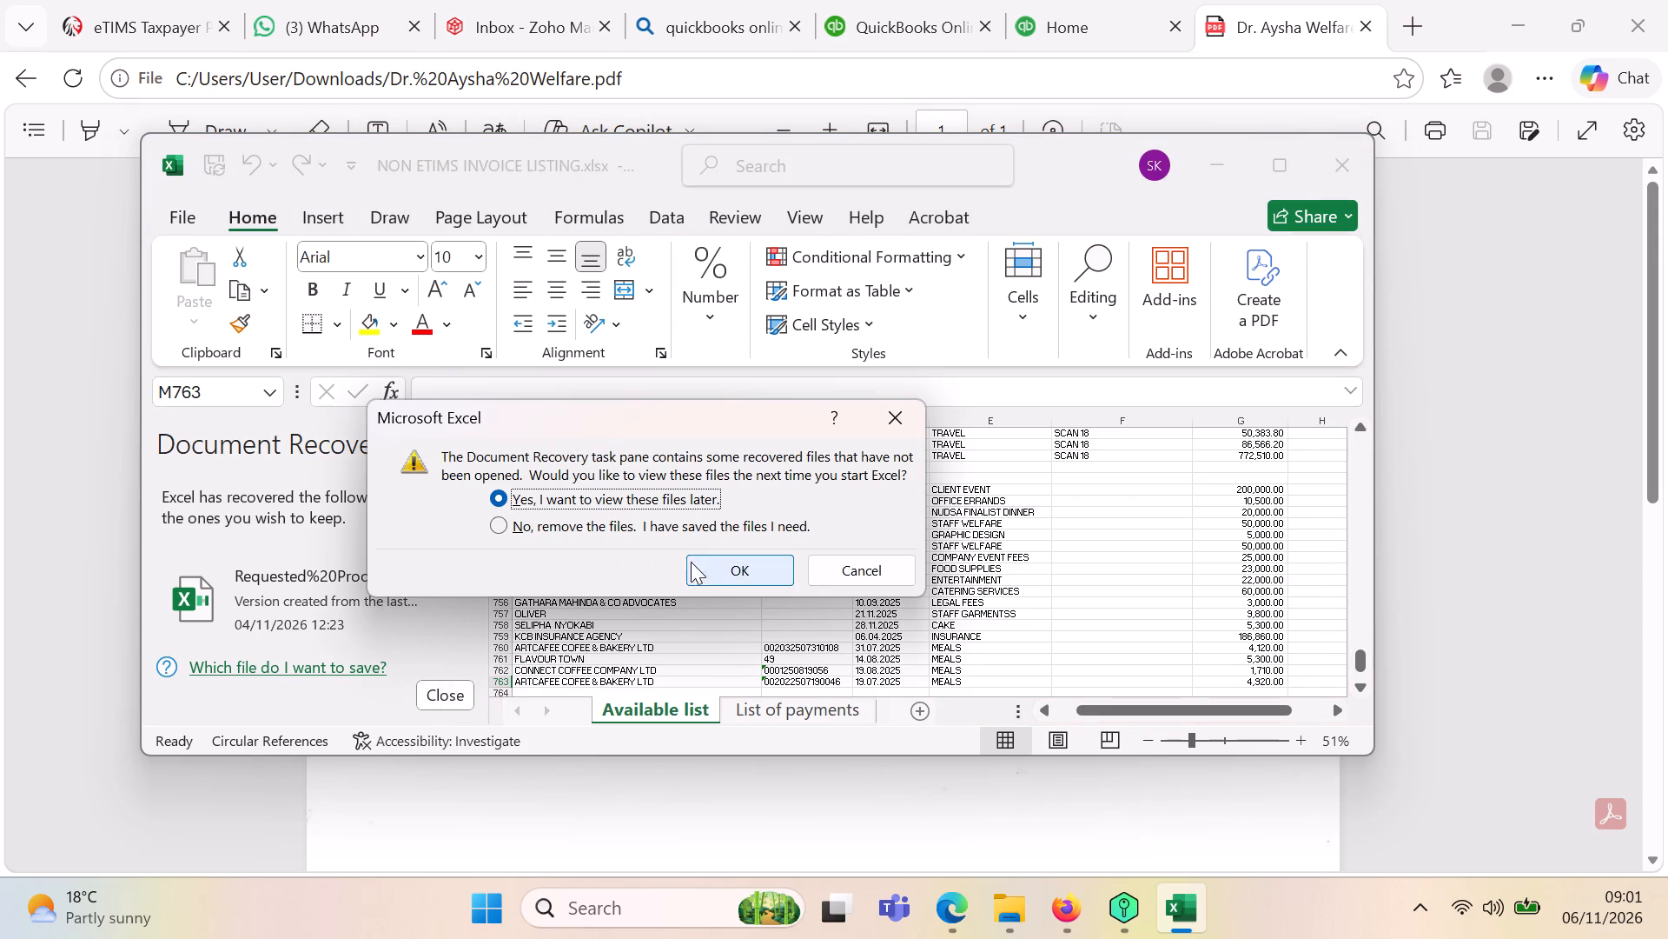
{"action": "left_click", "coordinate": [736, 582]}
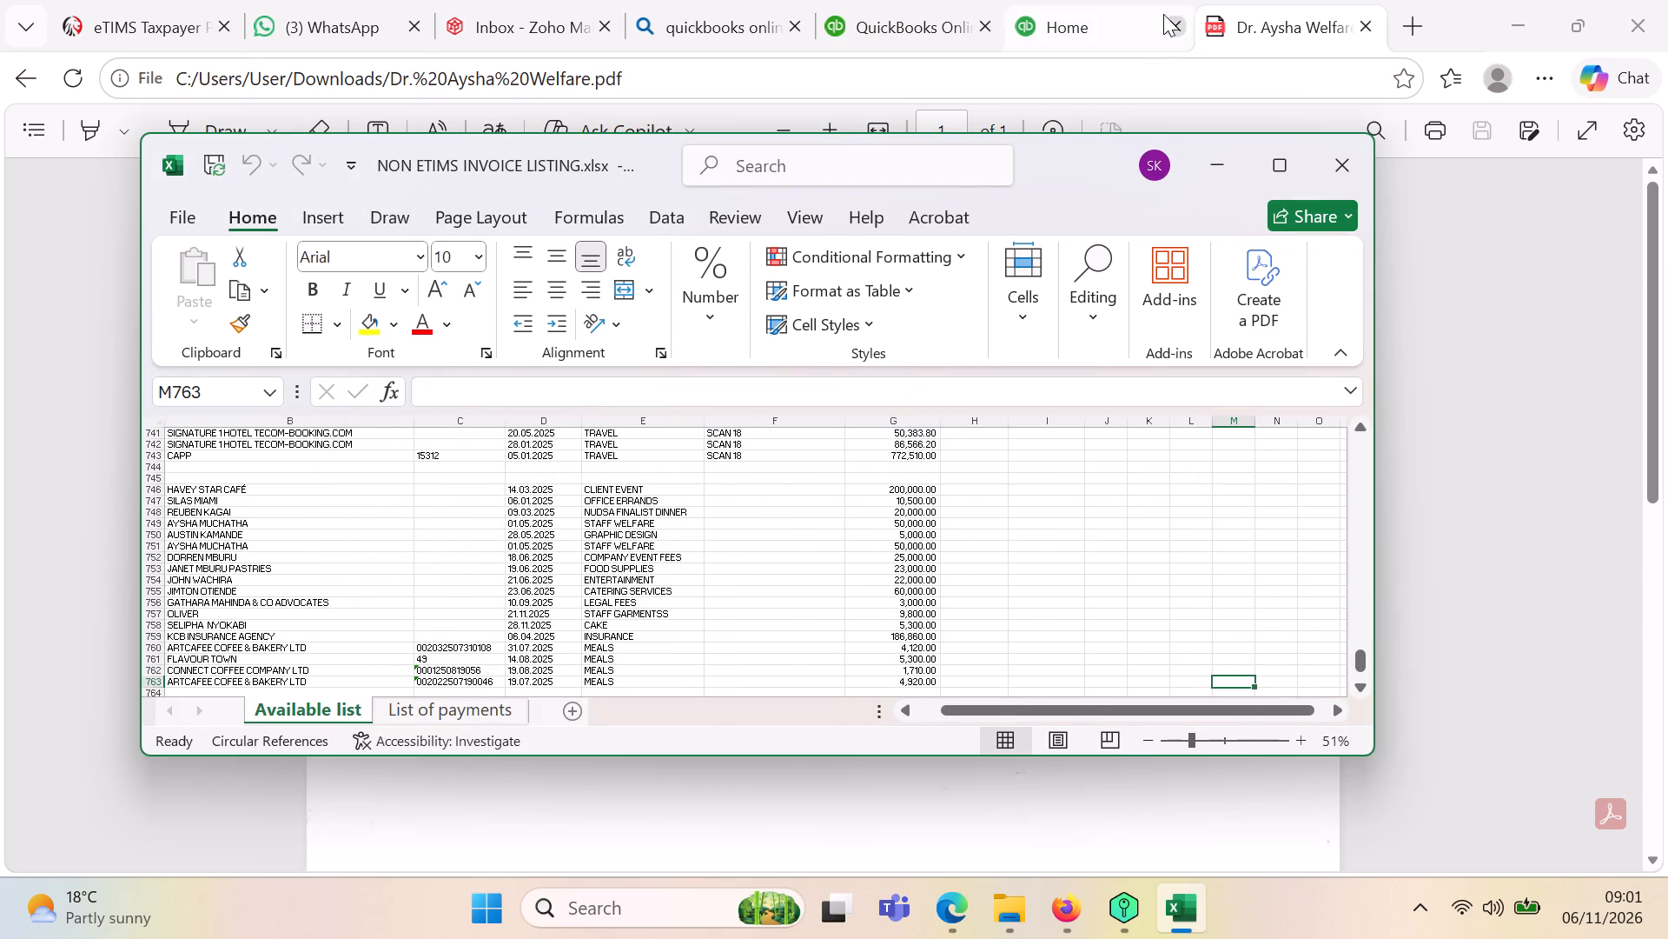
{"action": "left_click", "coordinate": [1281, 153]}
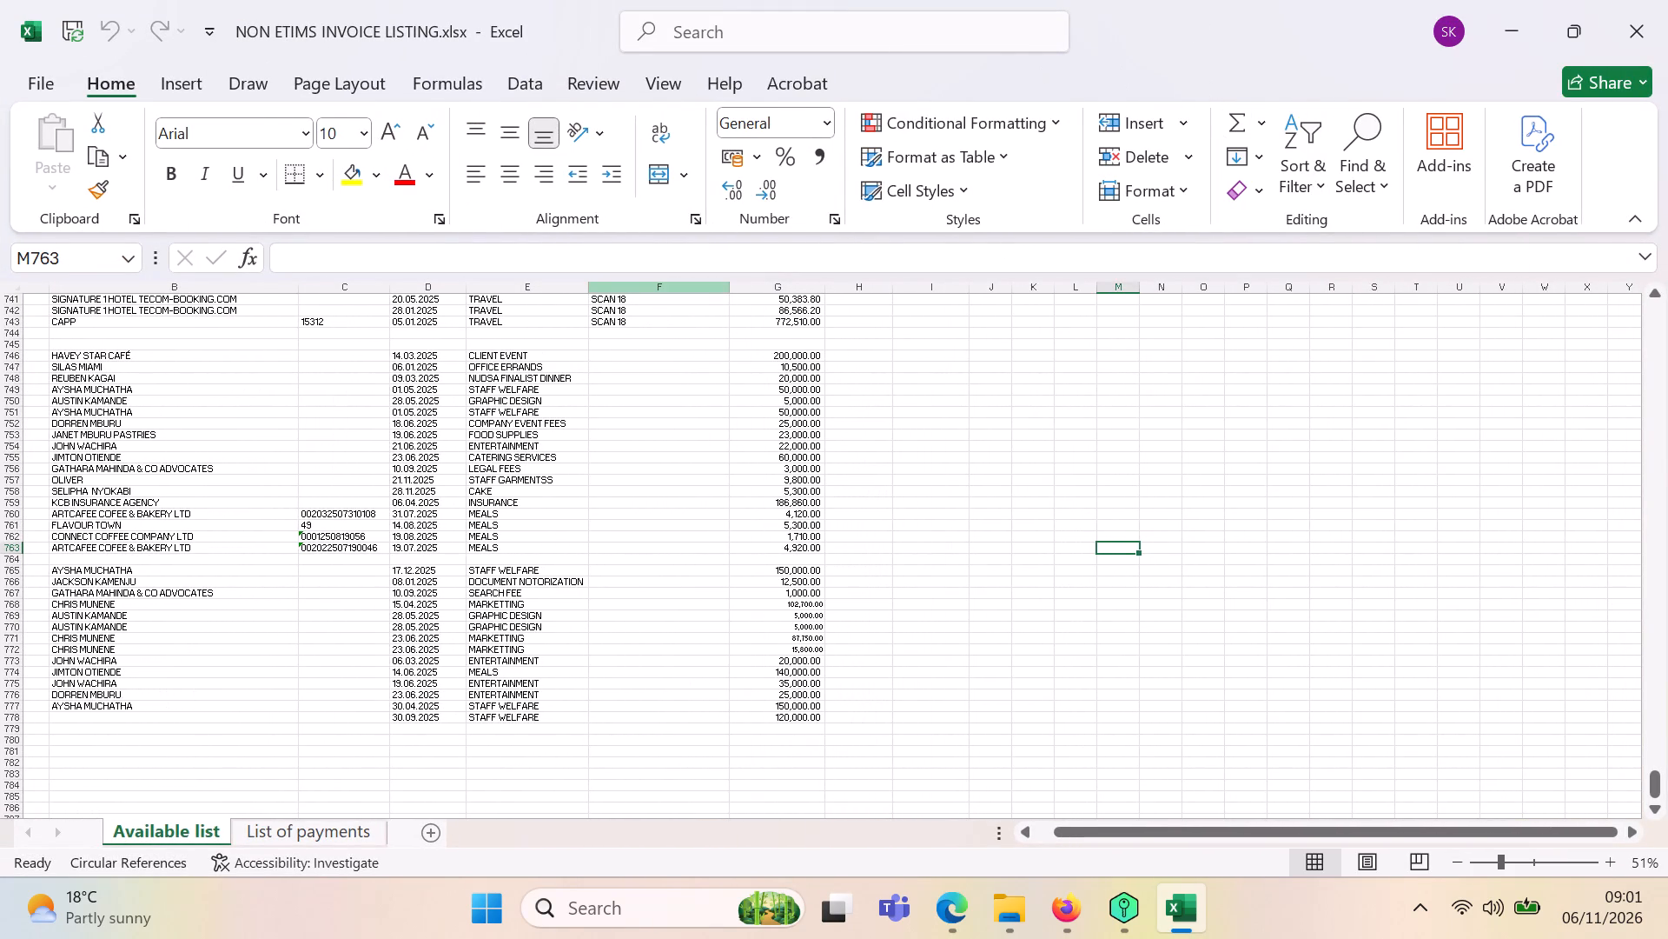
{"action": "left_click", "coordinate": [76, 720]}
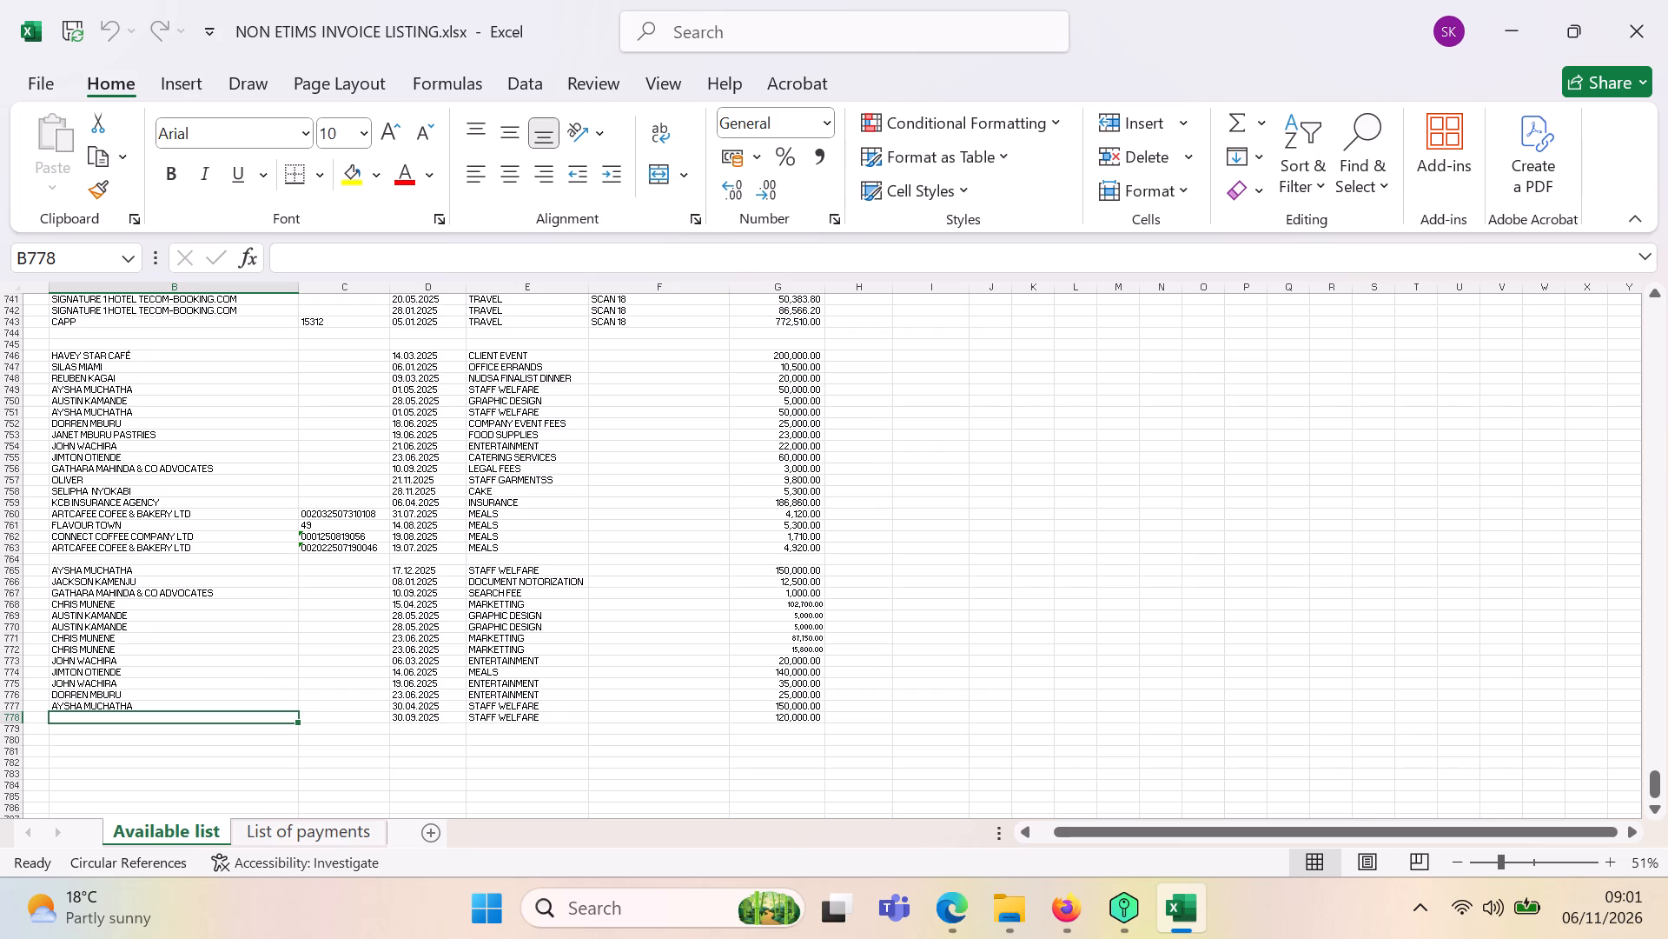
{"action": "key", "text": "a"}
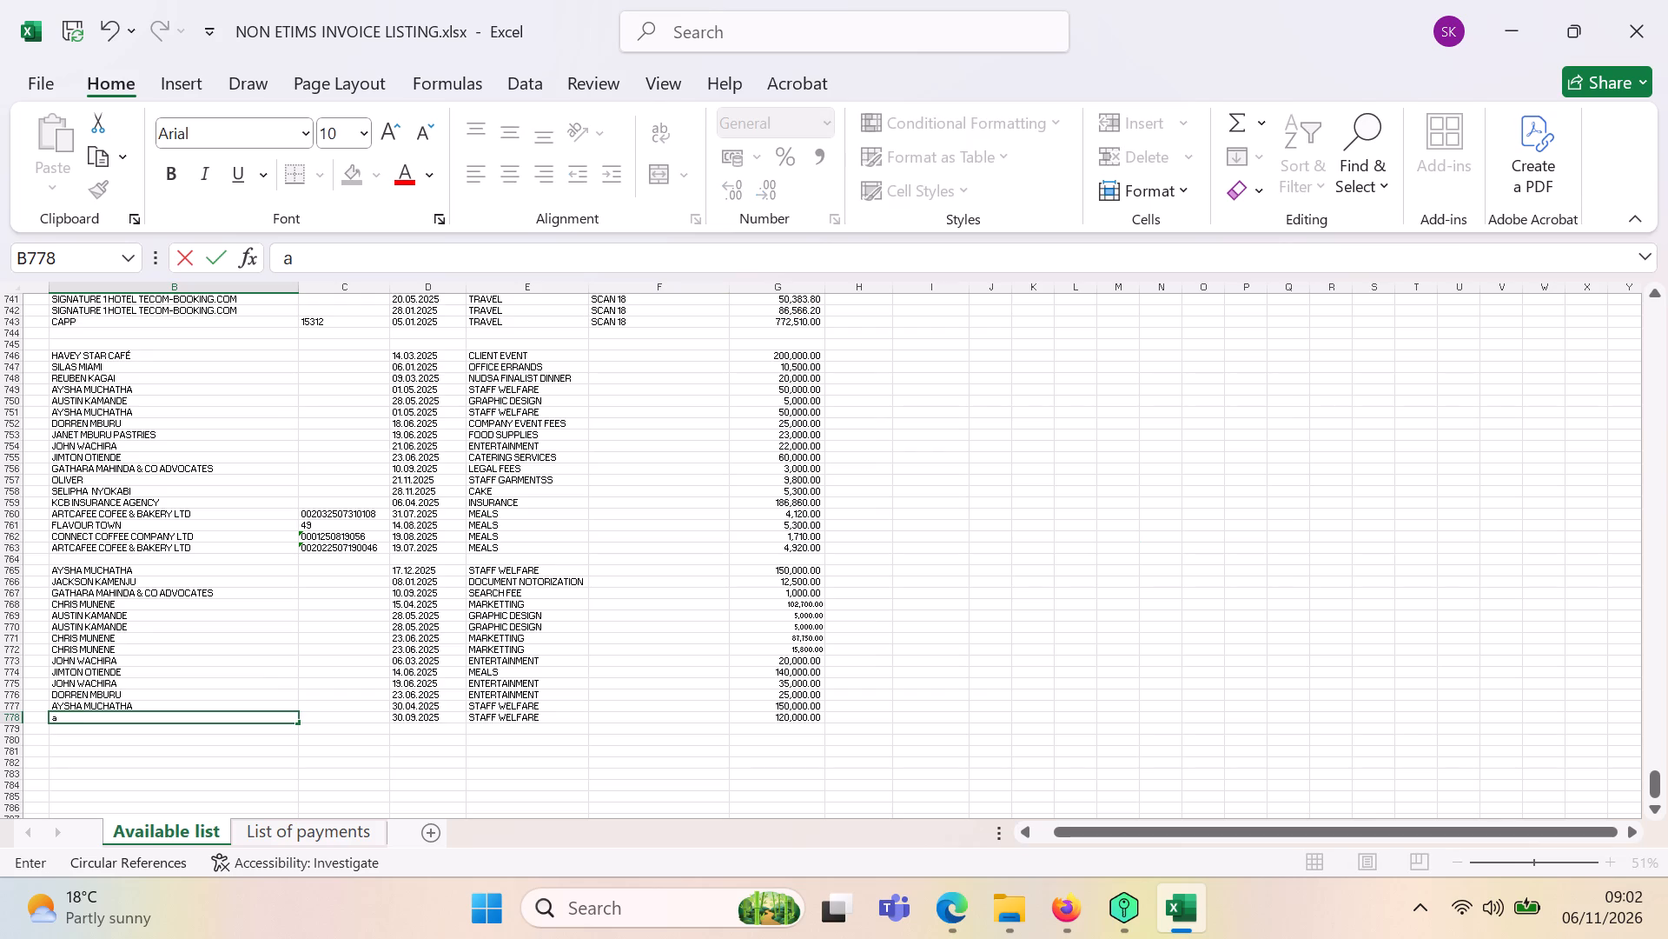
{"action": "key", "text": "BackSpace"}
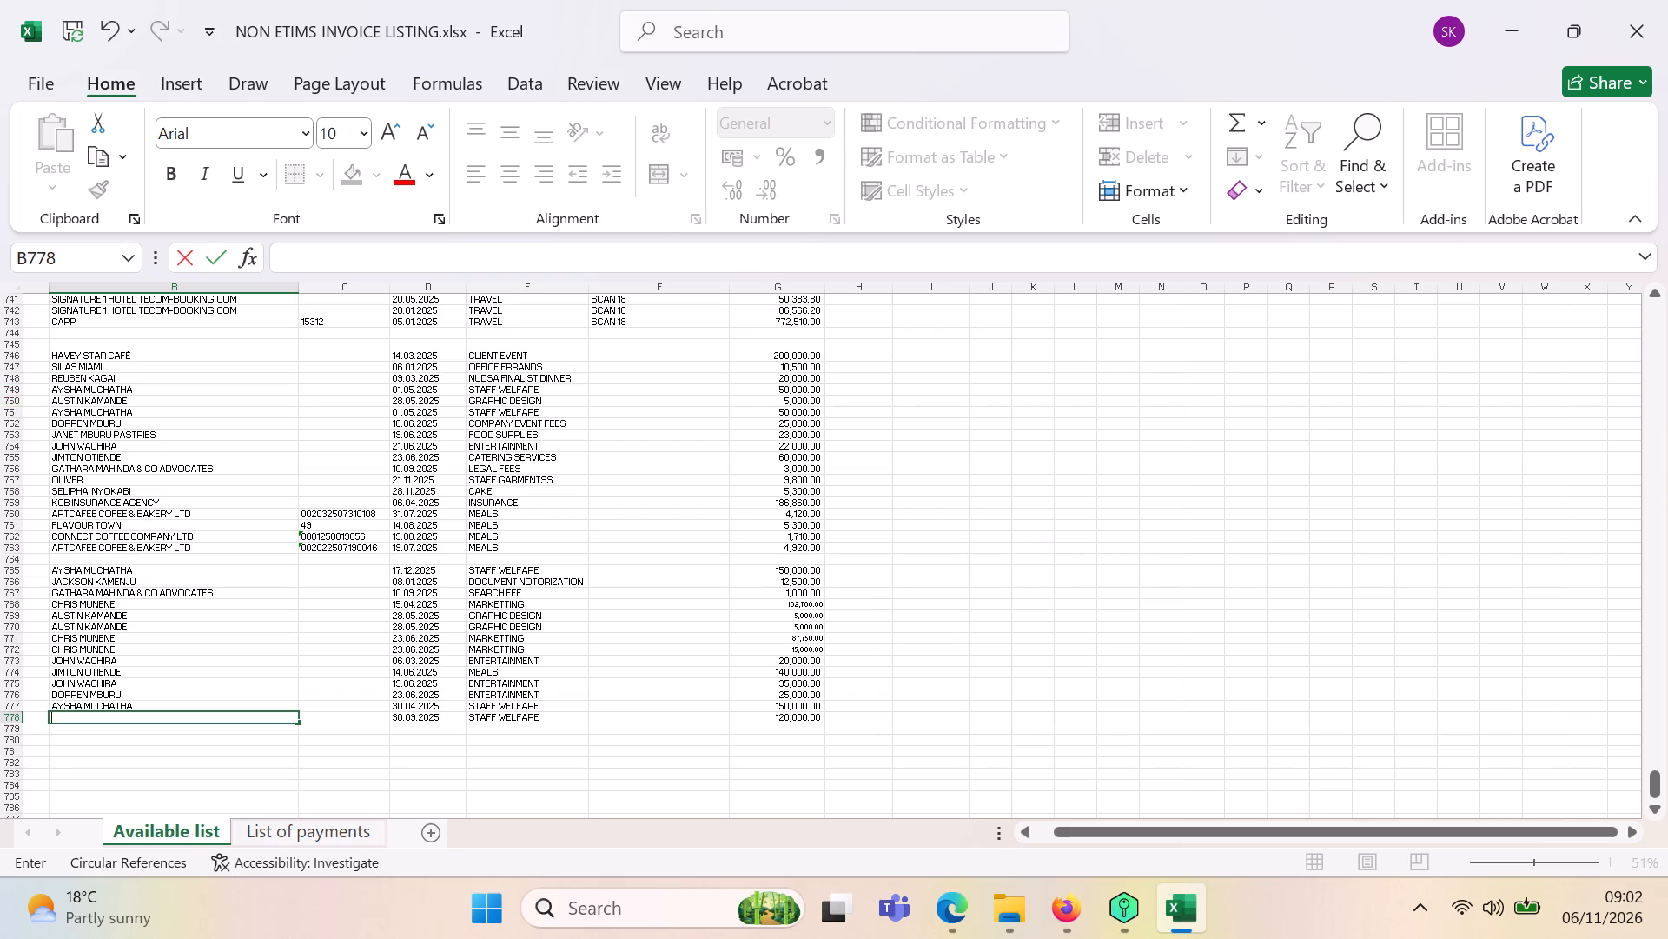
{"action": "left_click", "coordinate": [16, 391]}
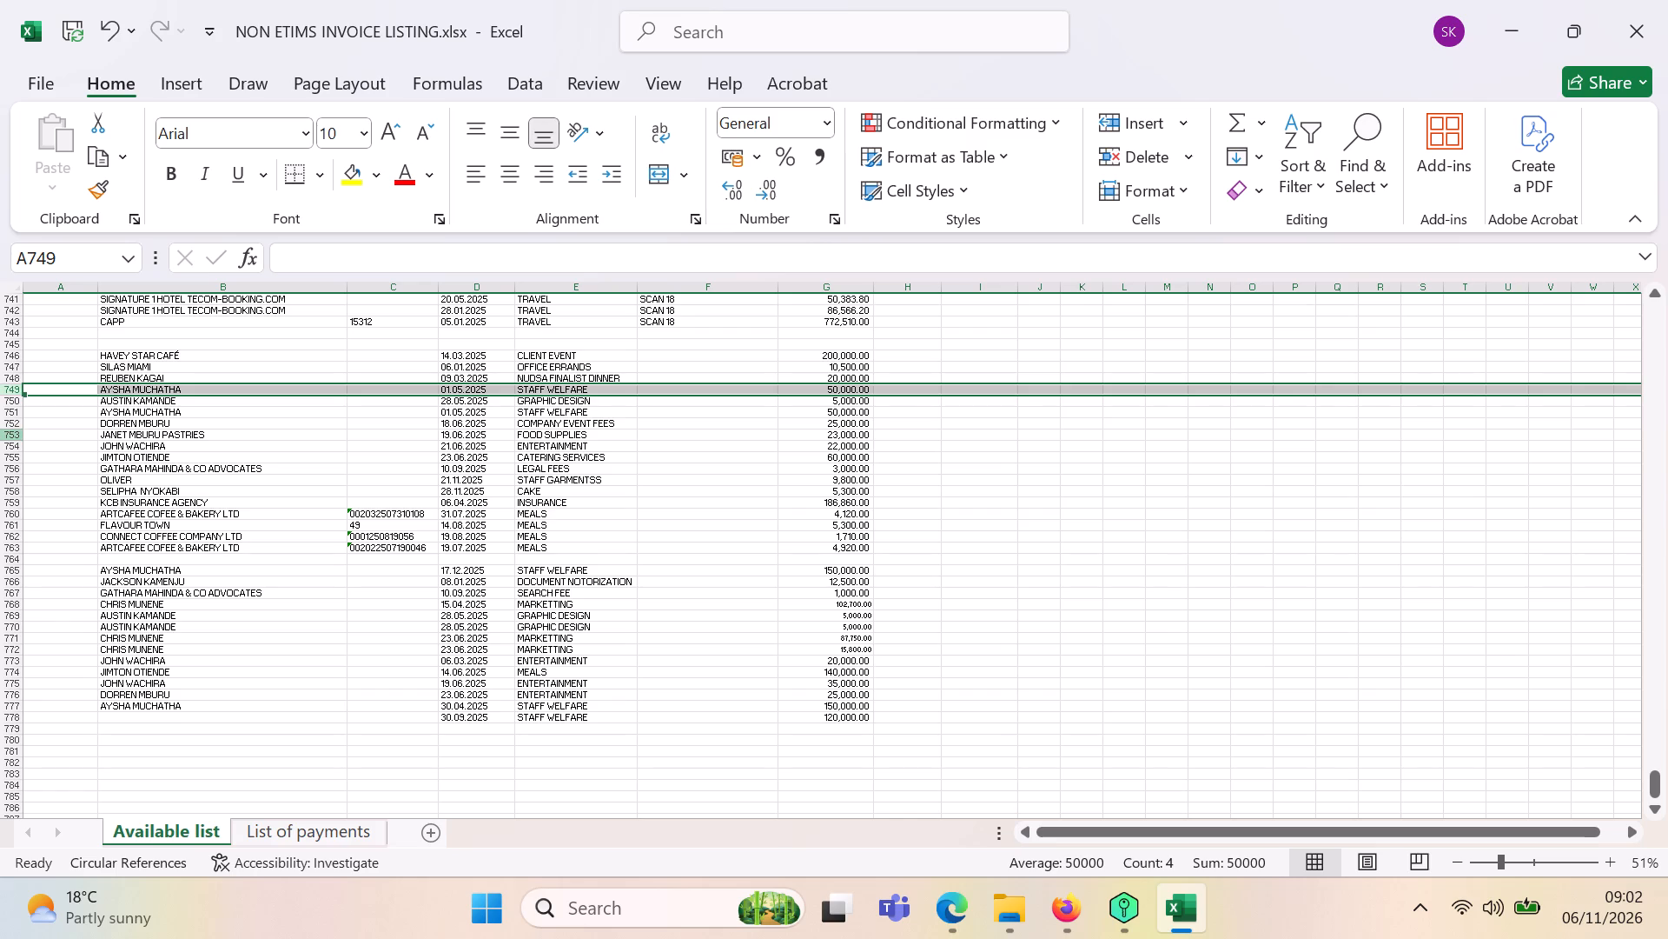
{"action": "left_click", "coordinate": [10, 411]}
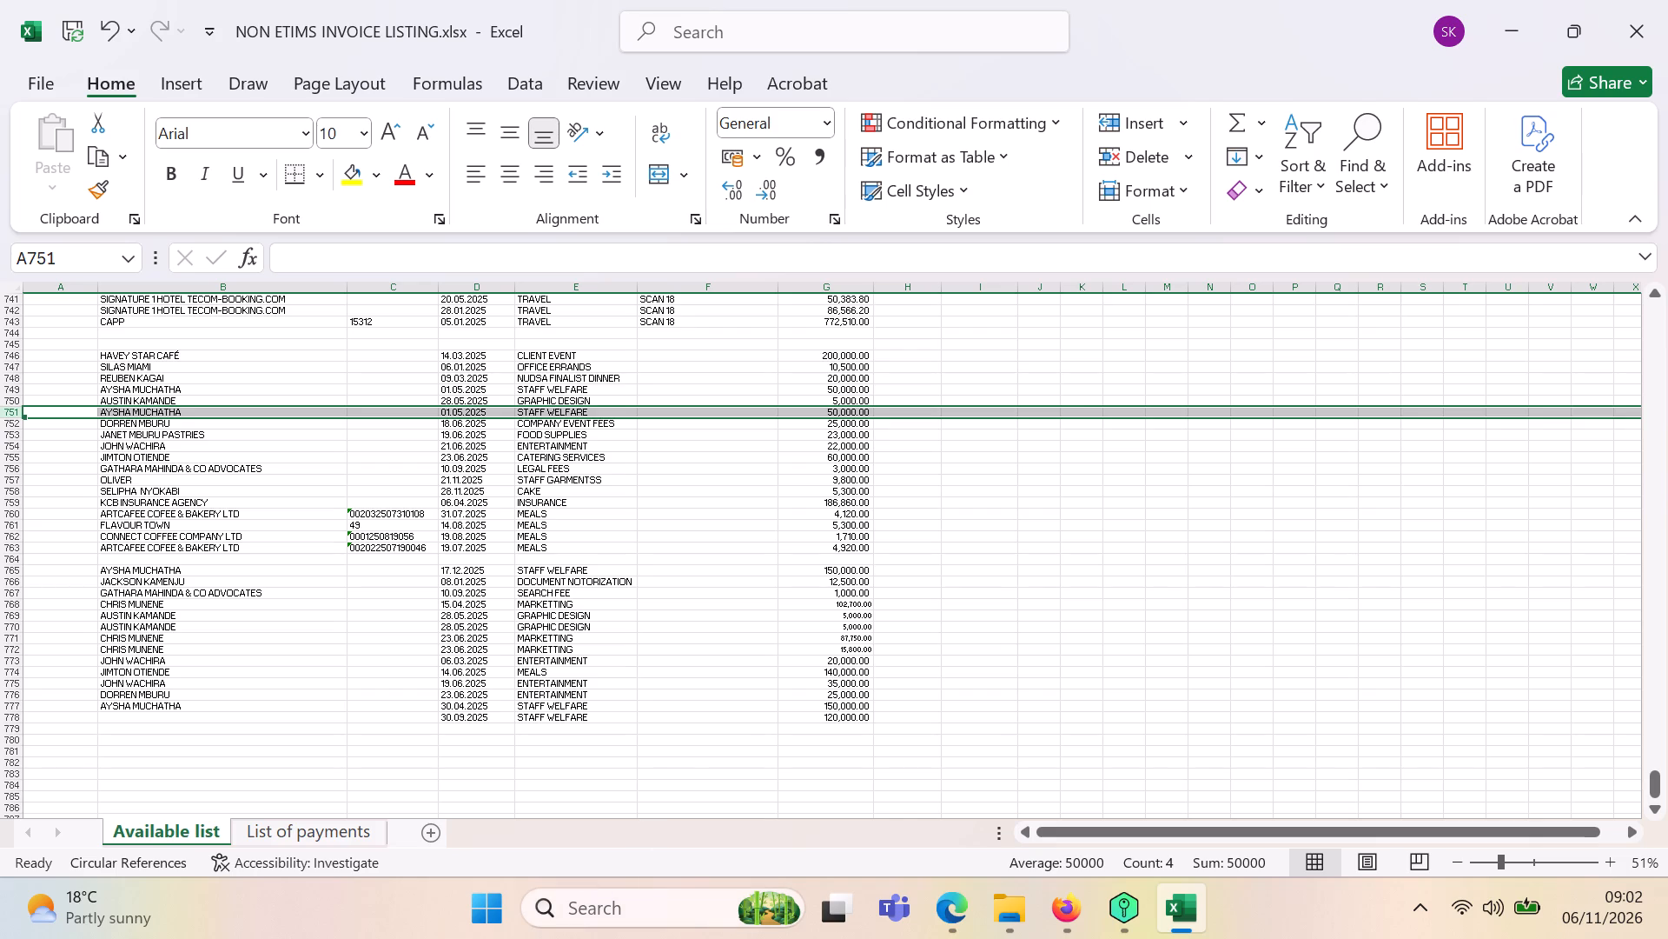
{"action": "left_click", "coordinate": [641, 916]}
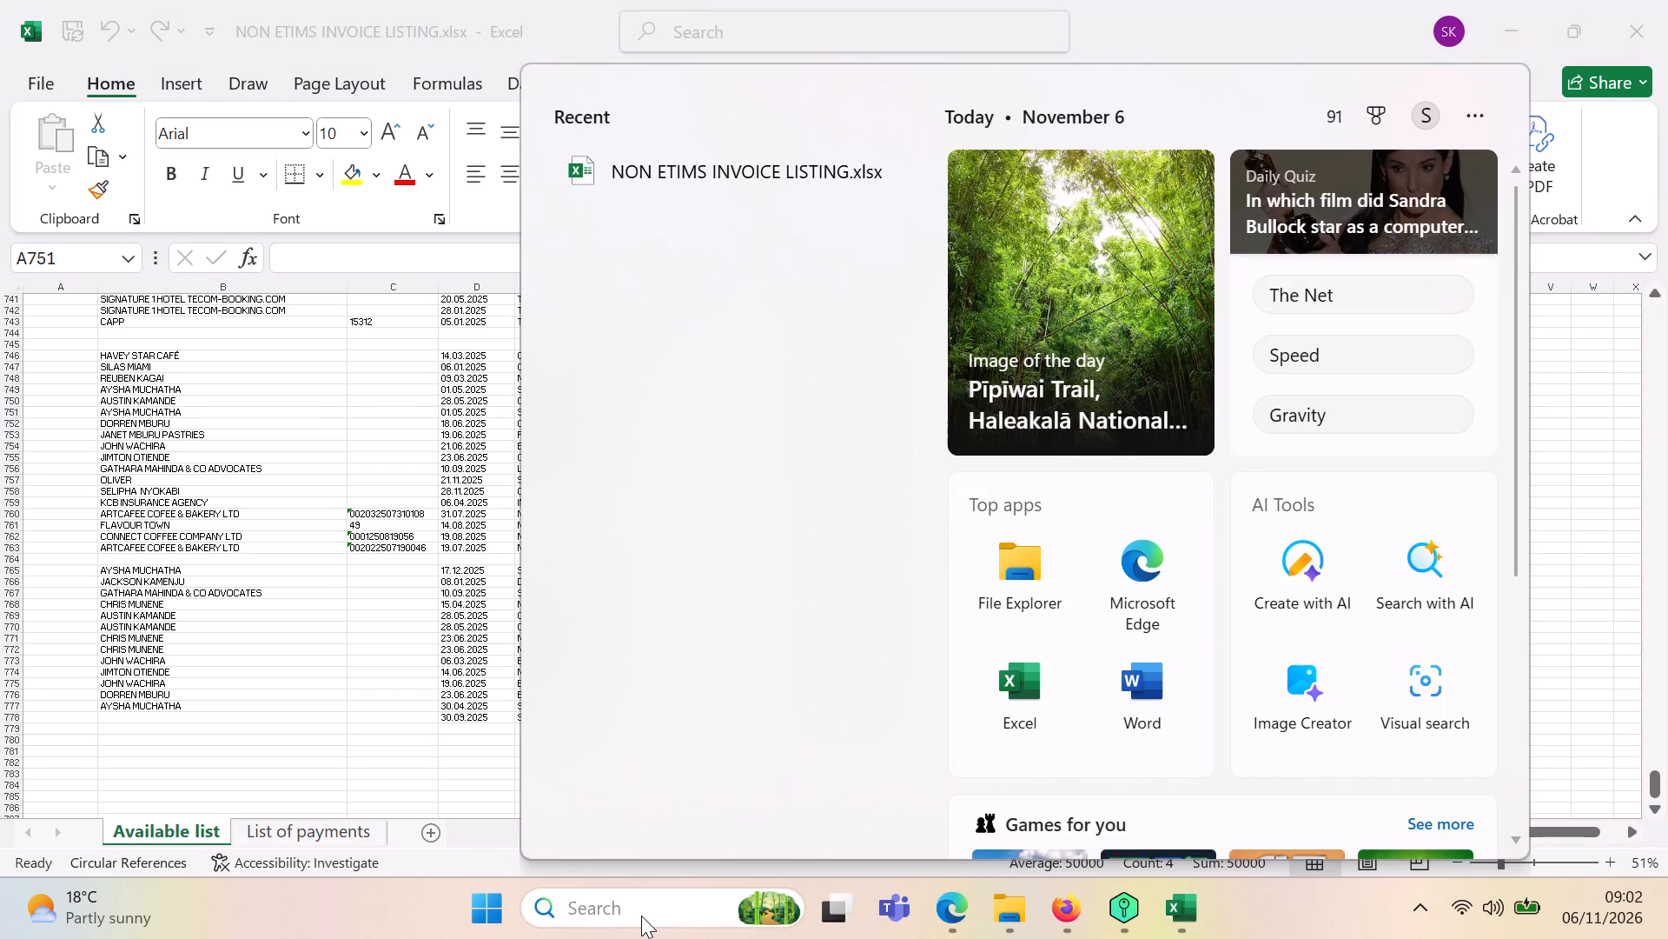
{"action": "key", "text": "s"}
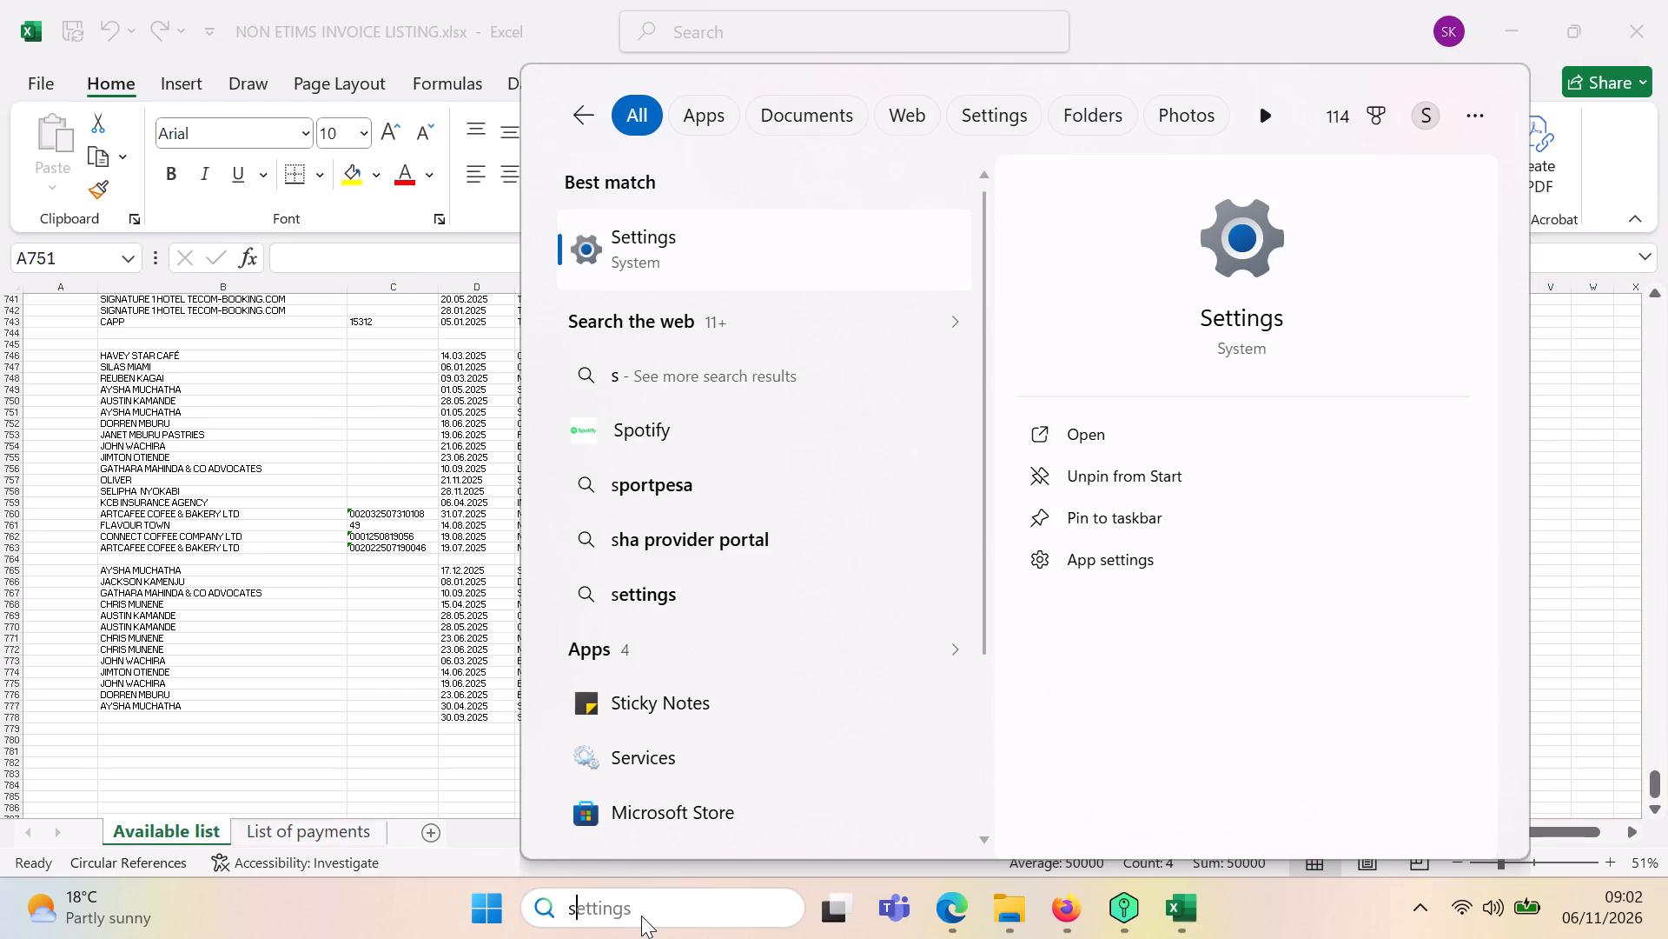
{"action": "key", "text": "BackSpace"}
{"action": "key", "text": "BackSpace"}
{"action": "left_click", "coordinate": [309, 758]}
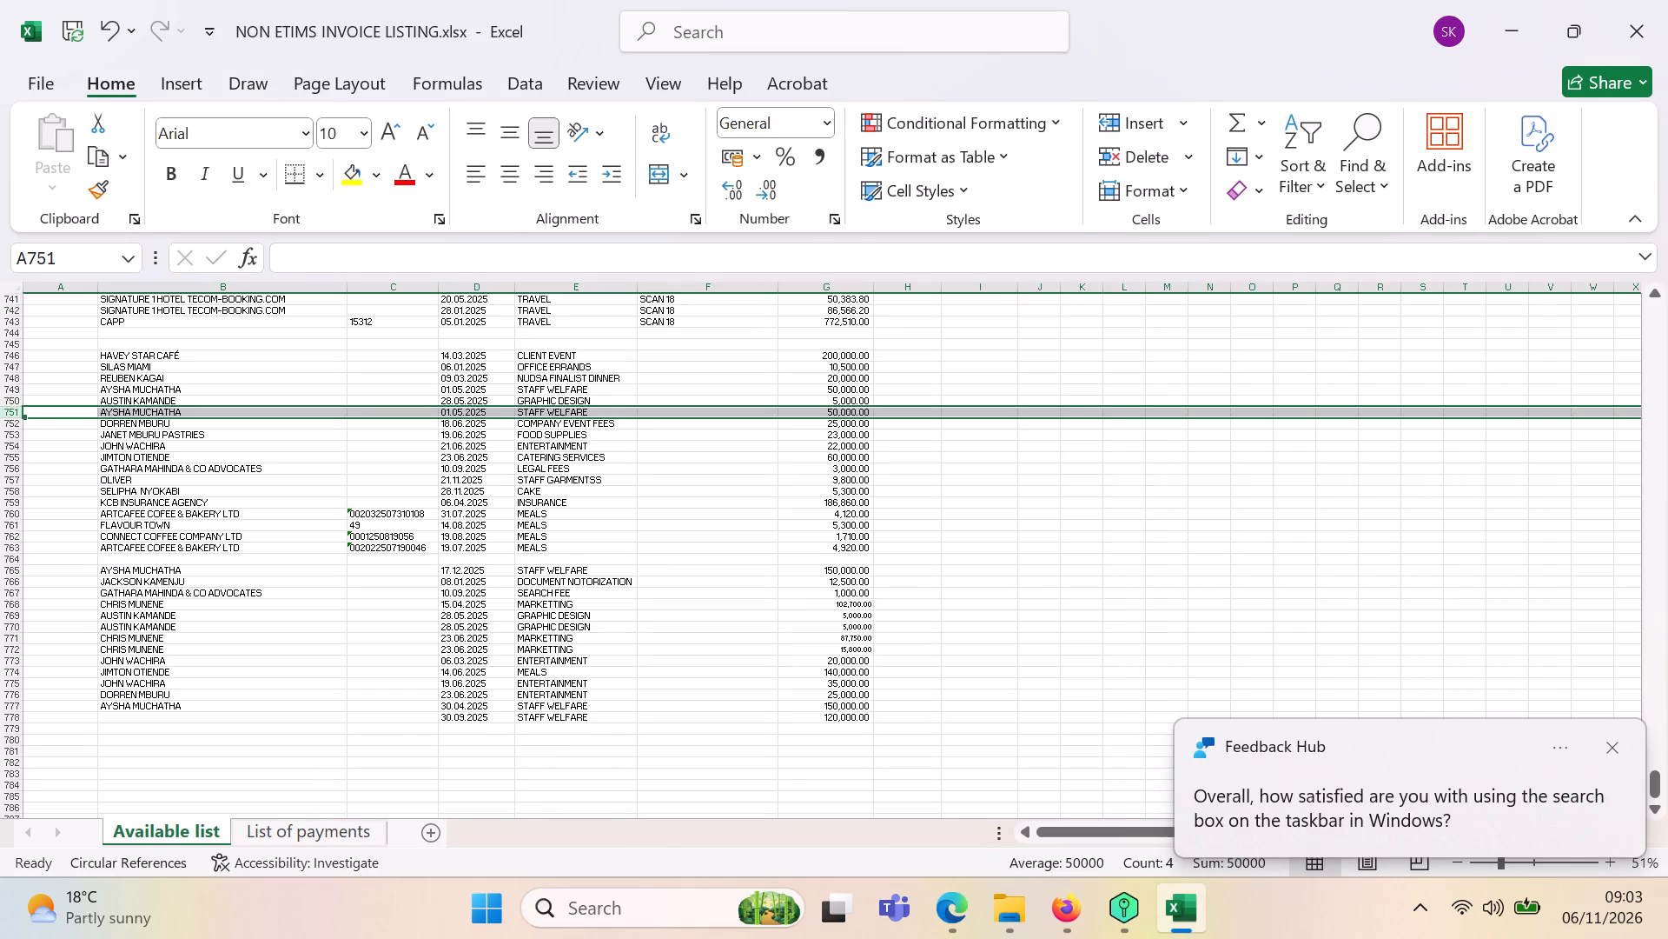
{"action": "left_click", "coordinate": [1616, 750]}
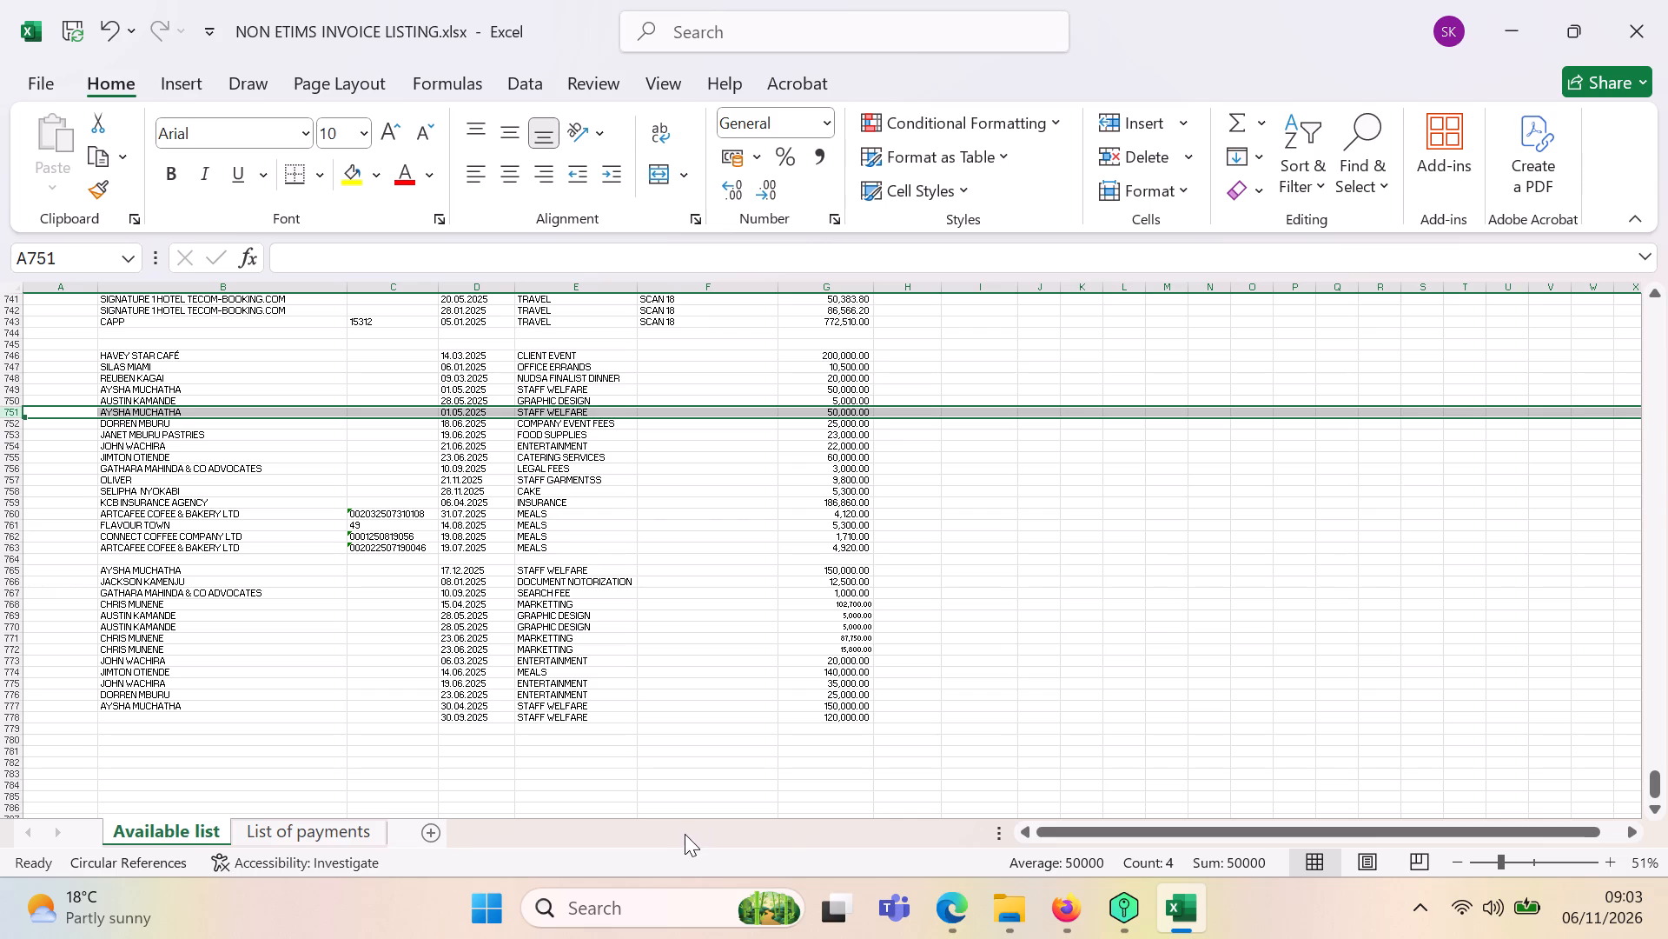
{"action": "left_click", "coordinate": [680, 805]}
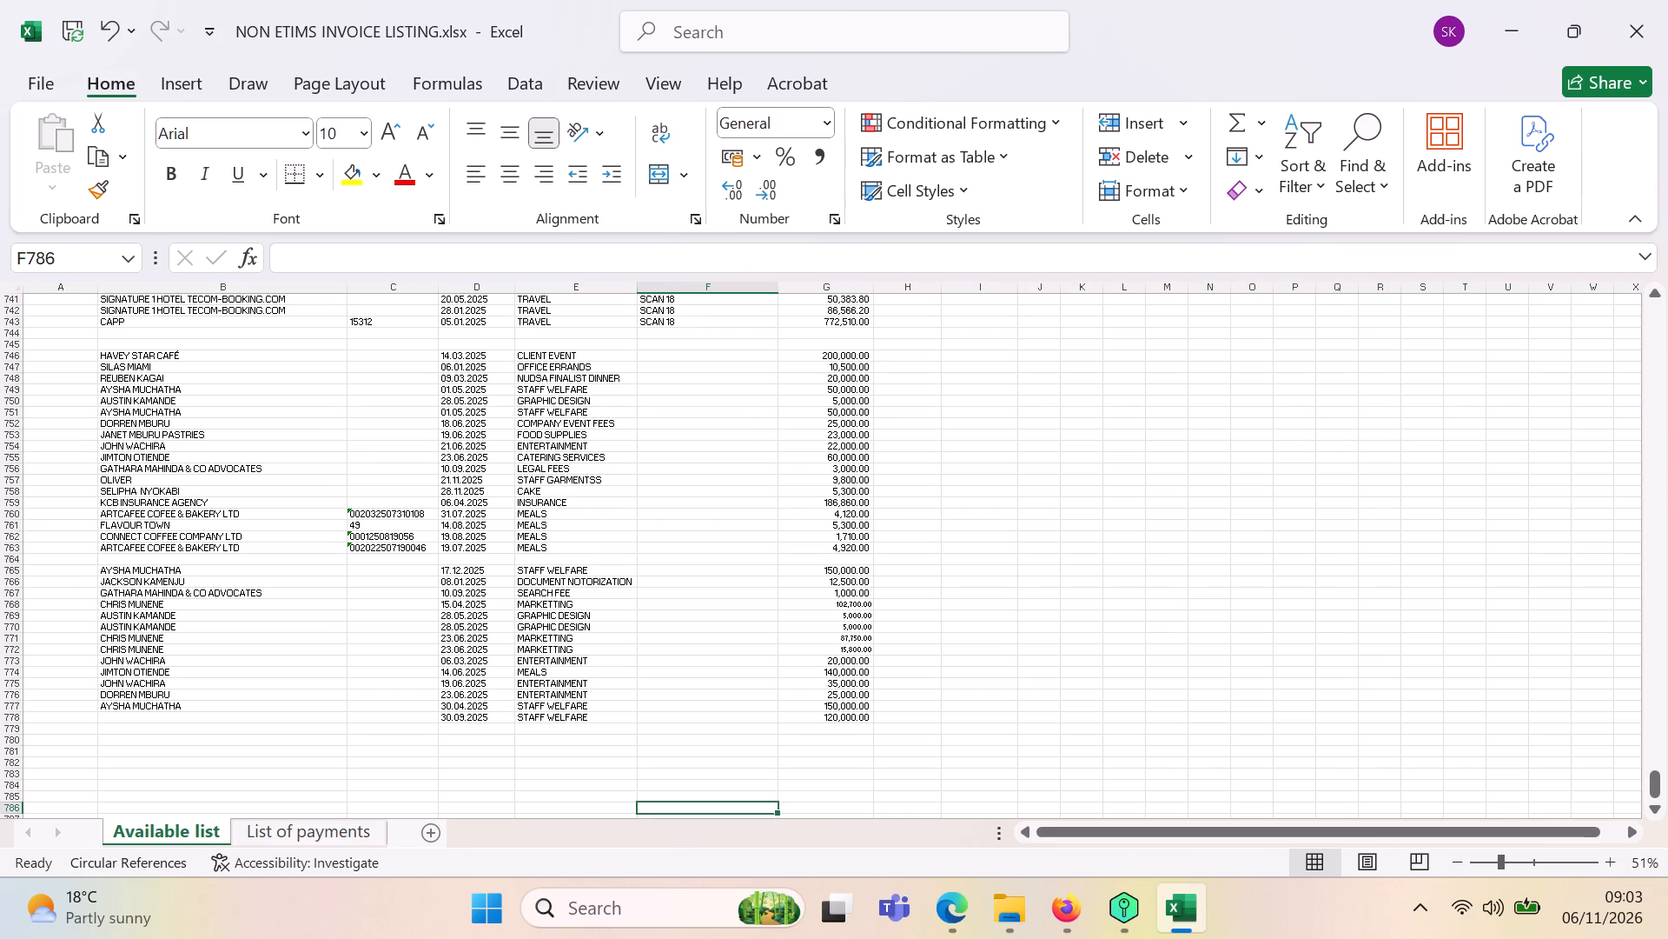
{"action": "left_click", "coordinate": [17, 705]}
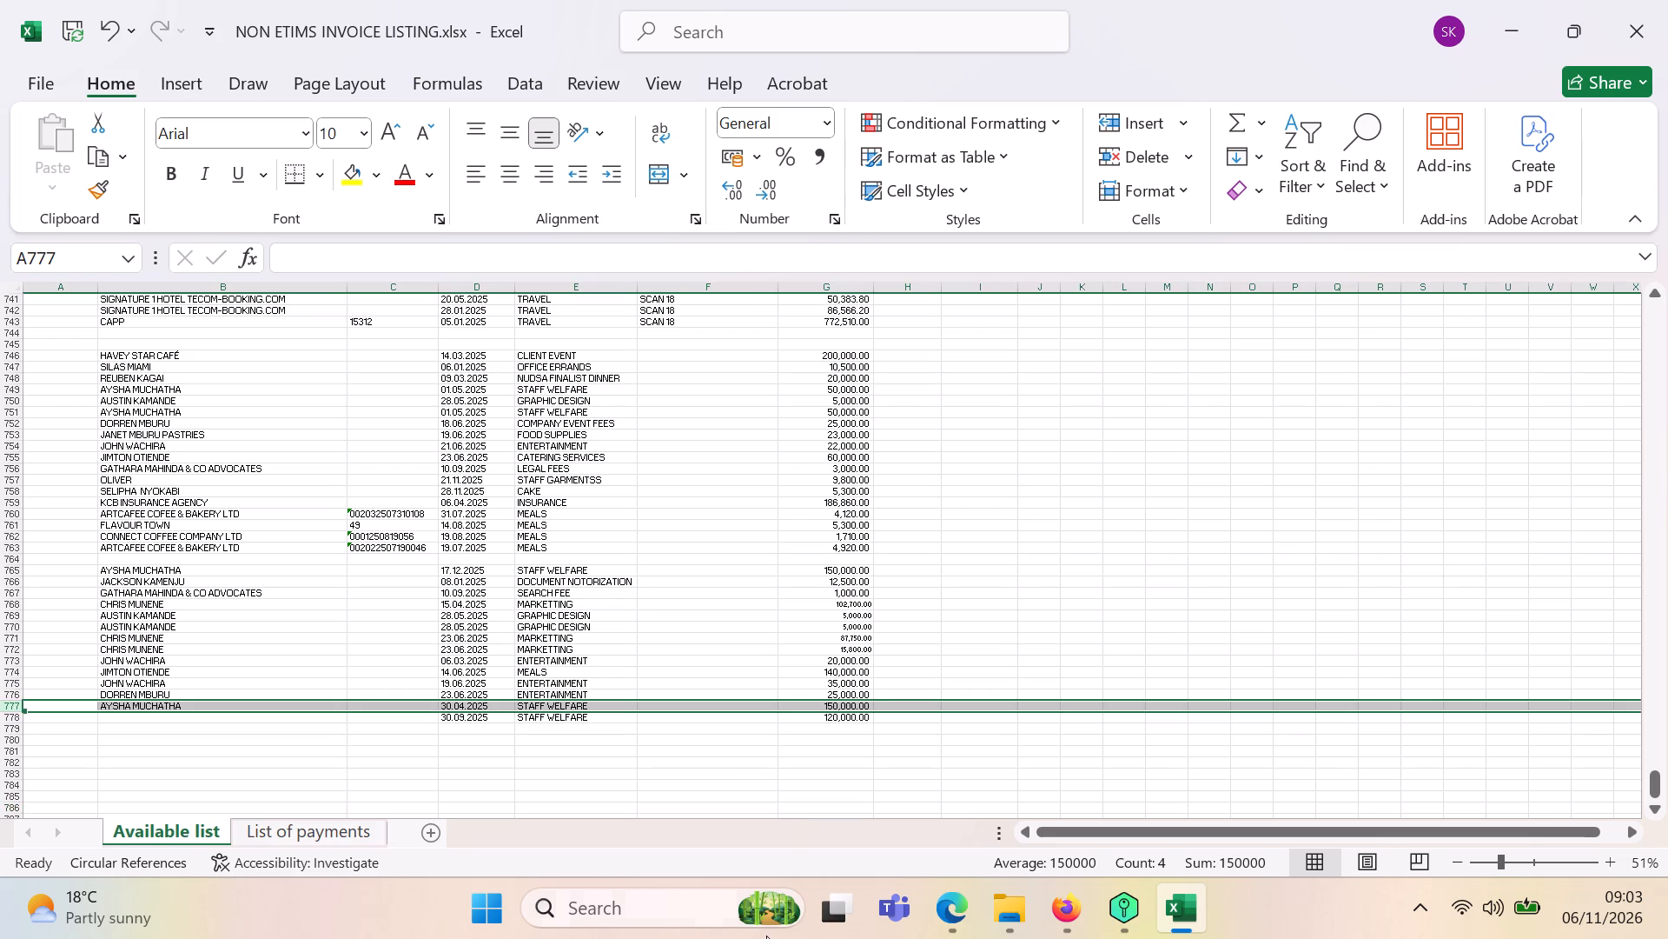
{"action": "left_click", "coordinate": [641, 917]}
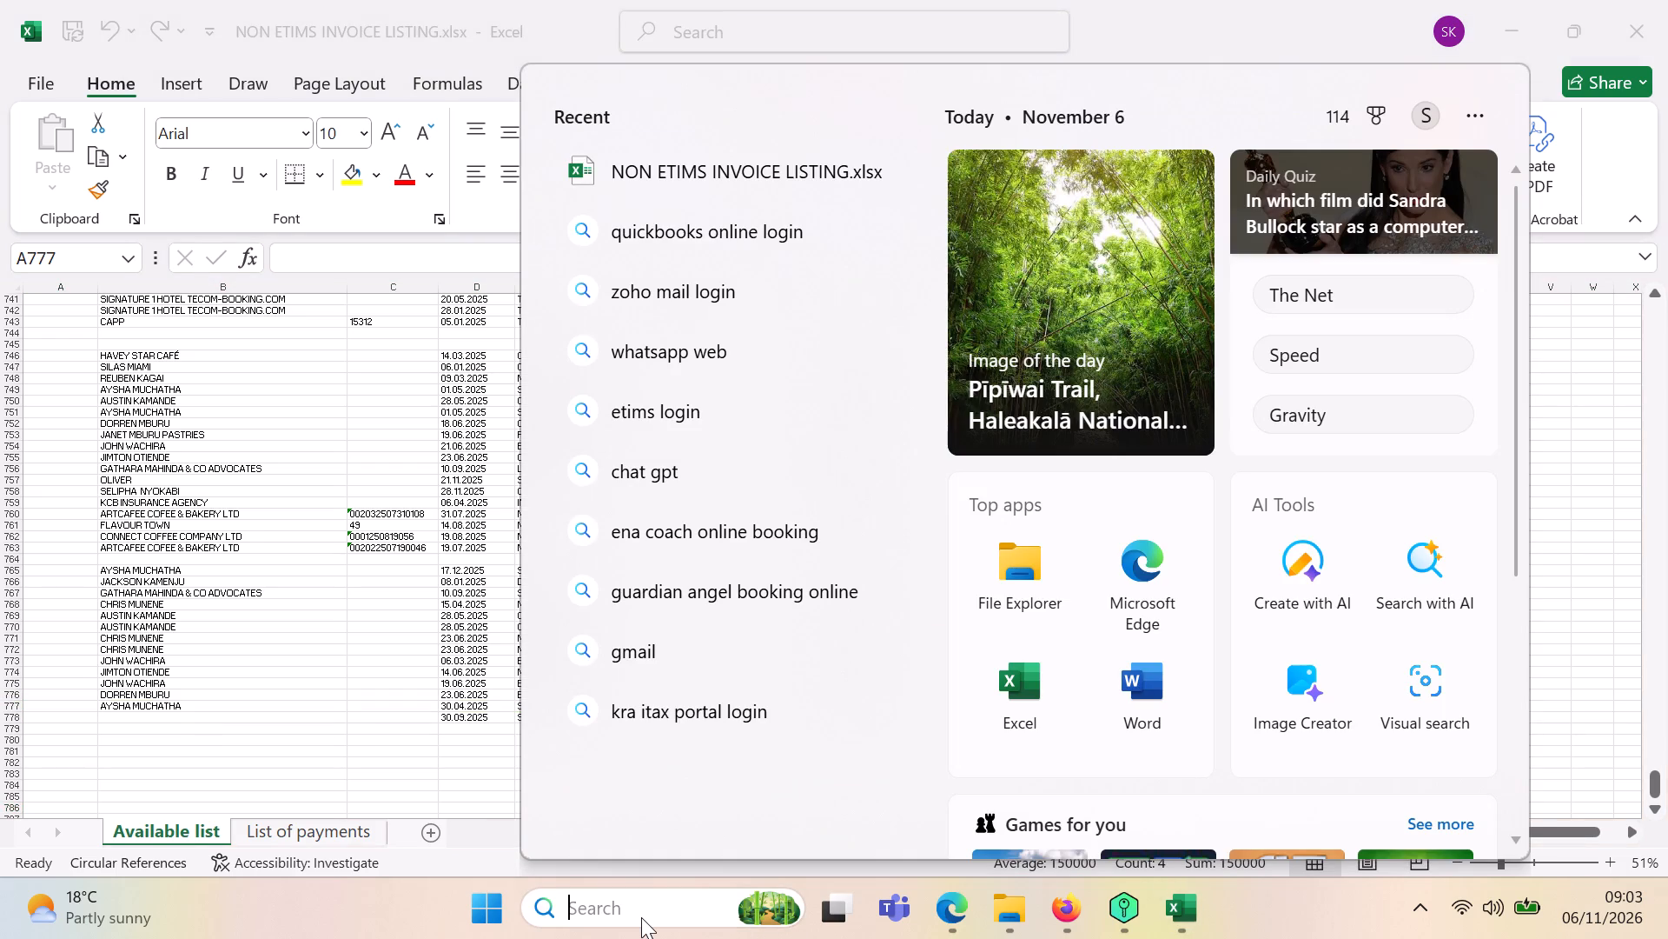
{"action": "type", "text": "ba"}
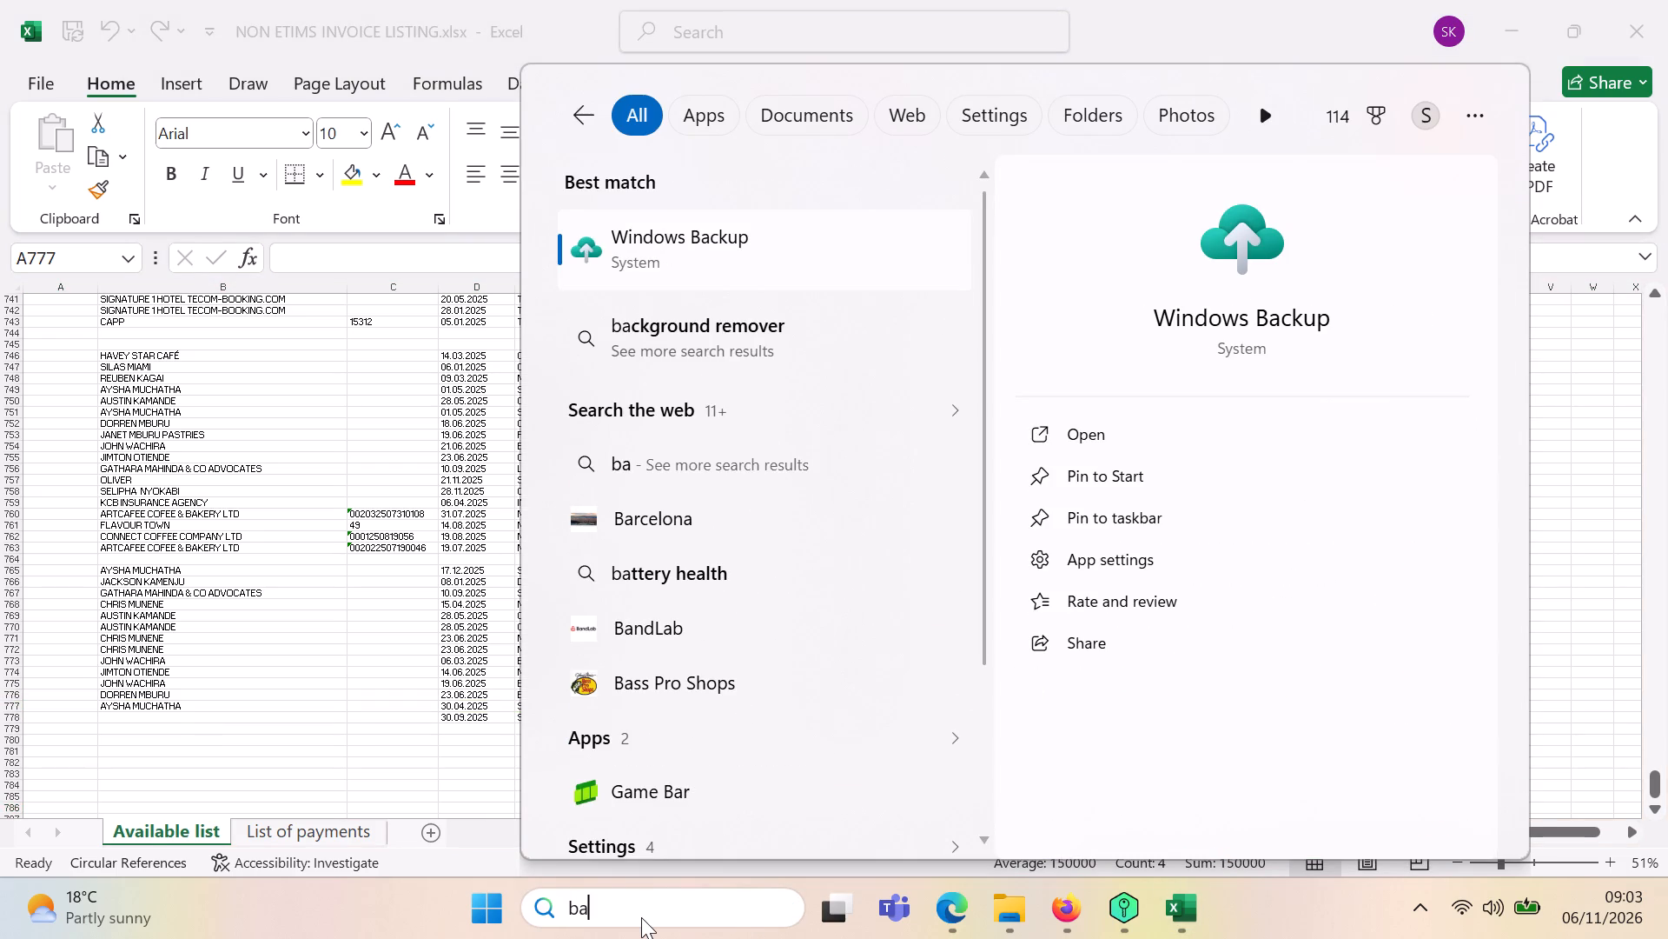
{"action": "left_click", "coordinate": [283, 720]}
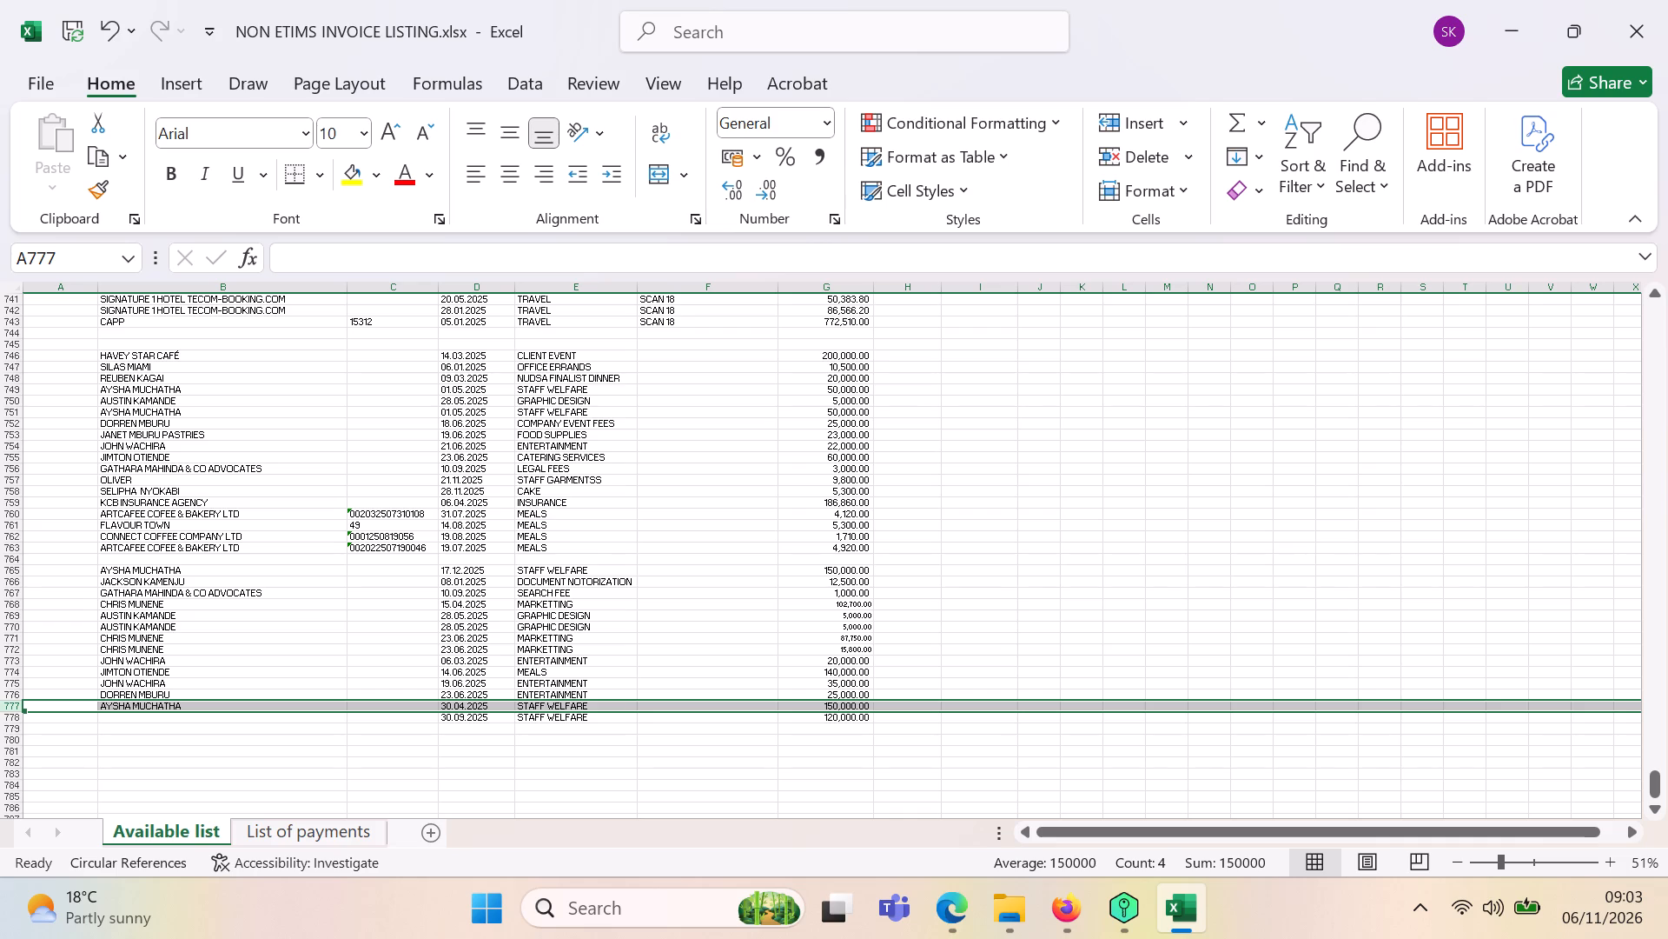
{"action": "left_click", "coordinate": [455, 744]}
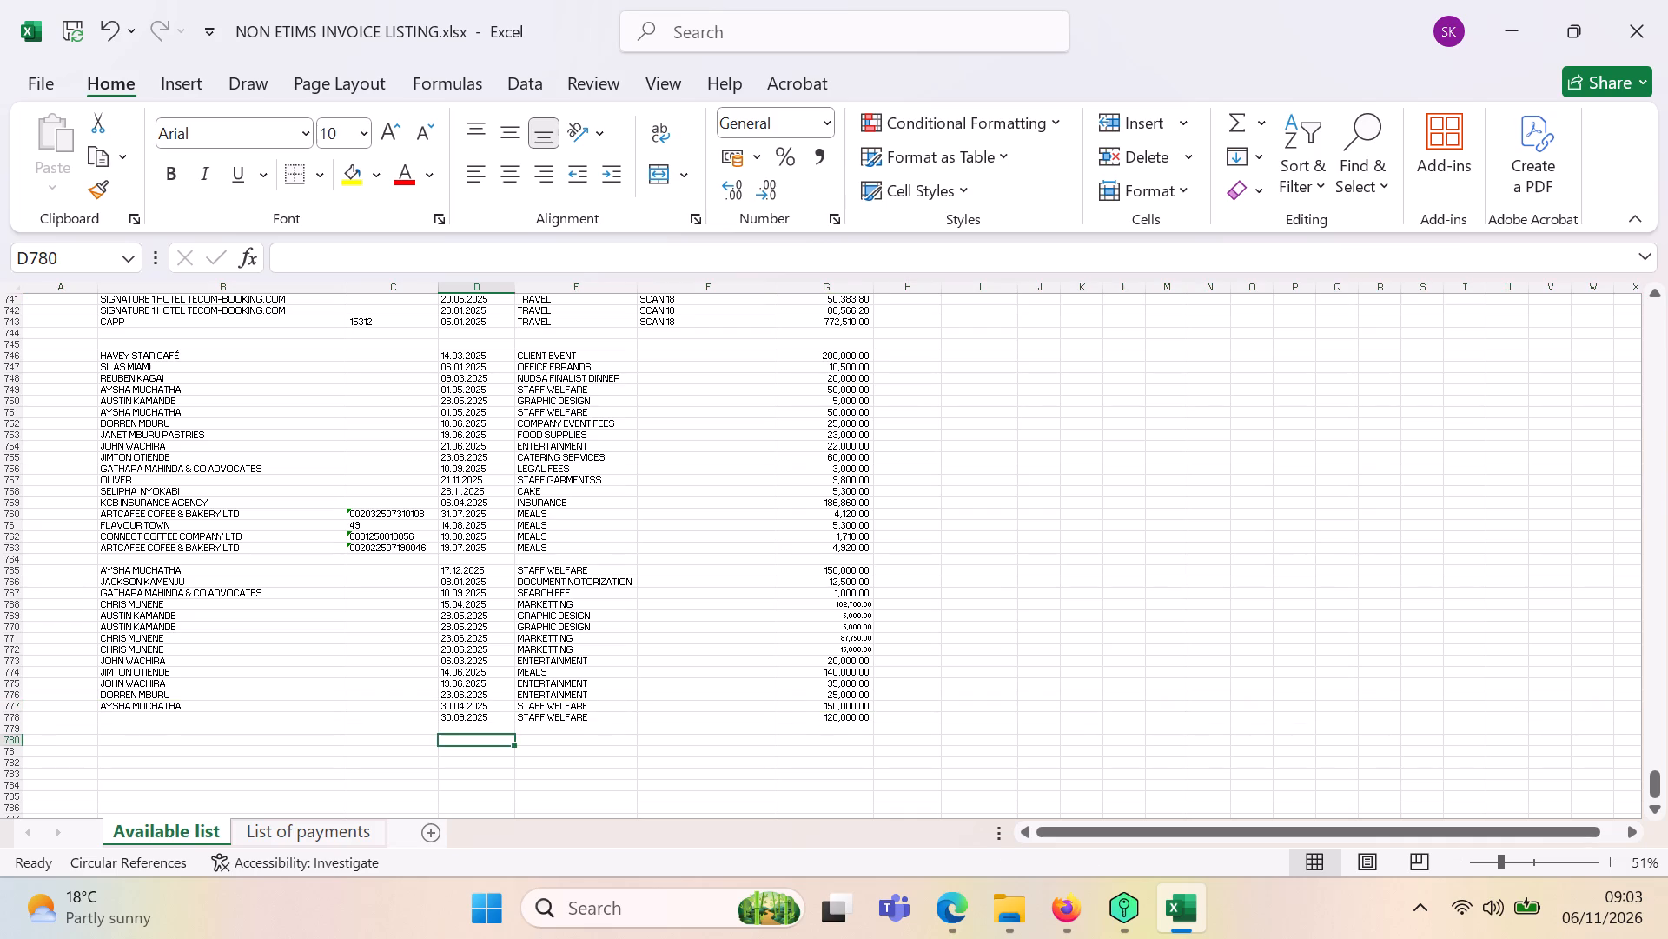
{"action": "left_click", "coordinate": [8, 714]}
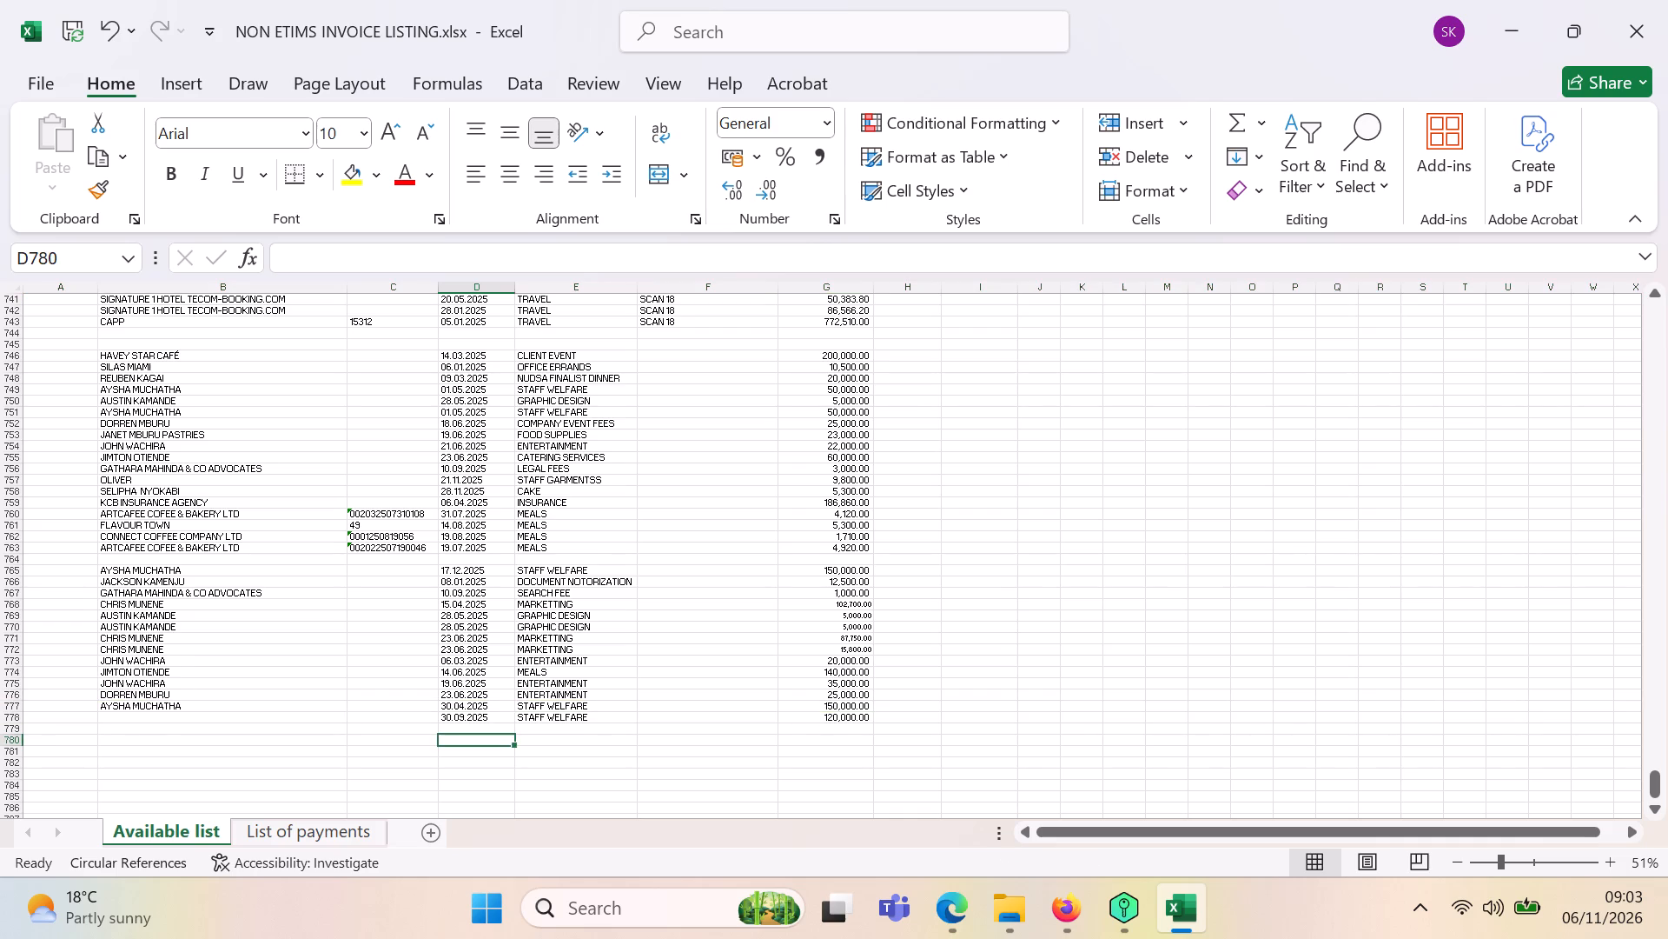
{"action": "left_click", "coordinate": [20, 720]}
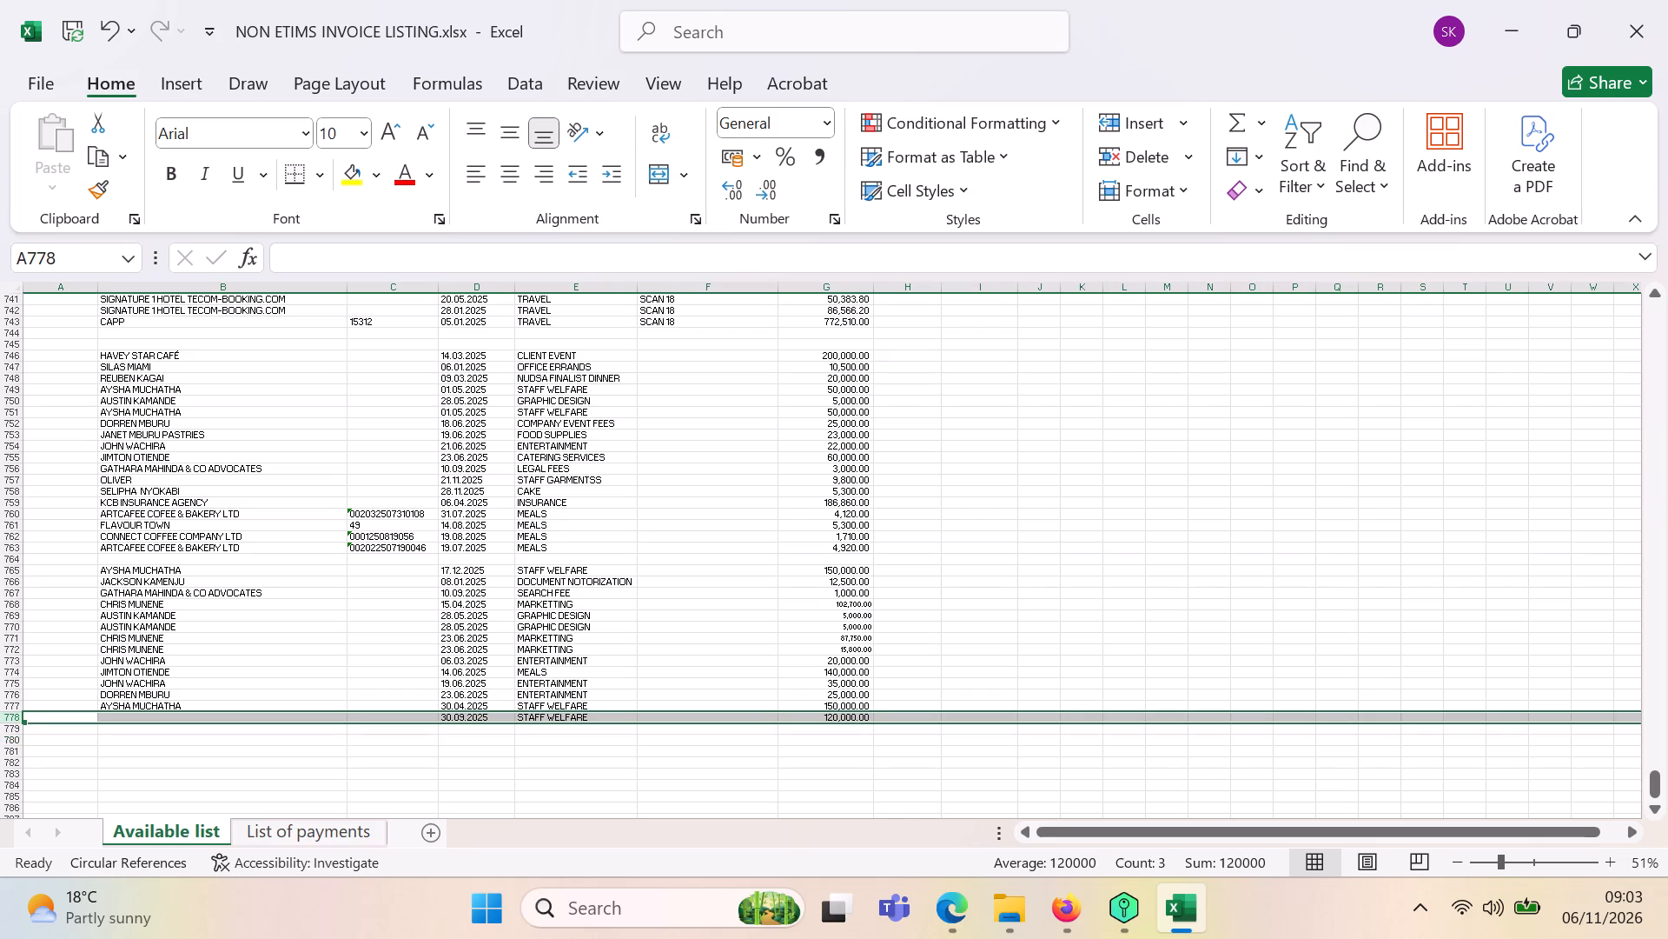
Set the amount of the 30.04.2025 staff welfare entry in row 777 to 15,000.
{"action": "left_click", "coordinate": [851, 703]}
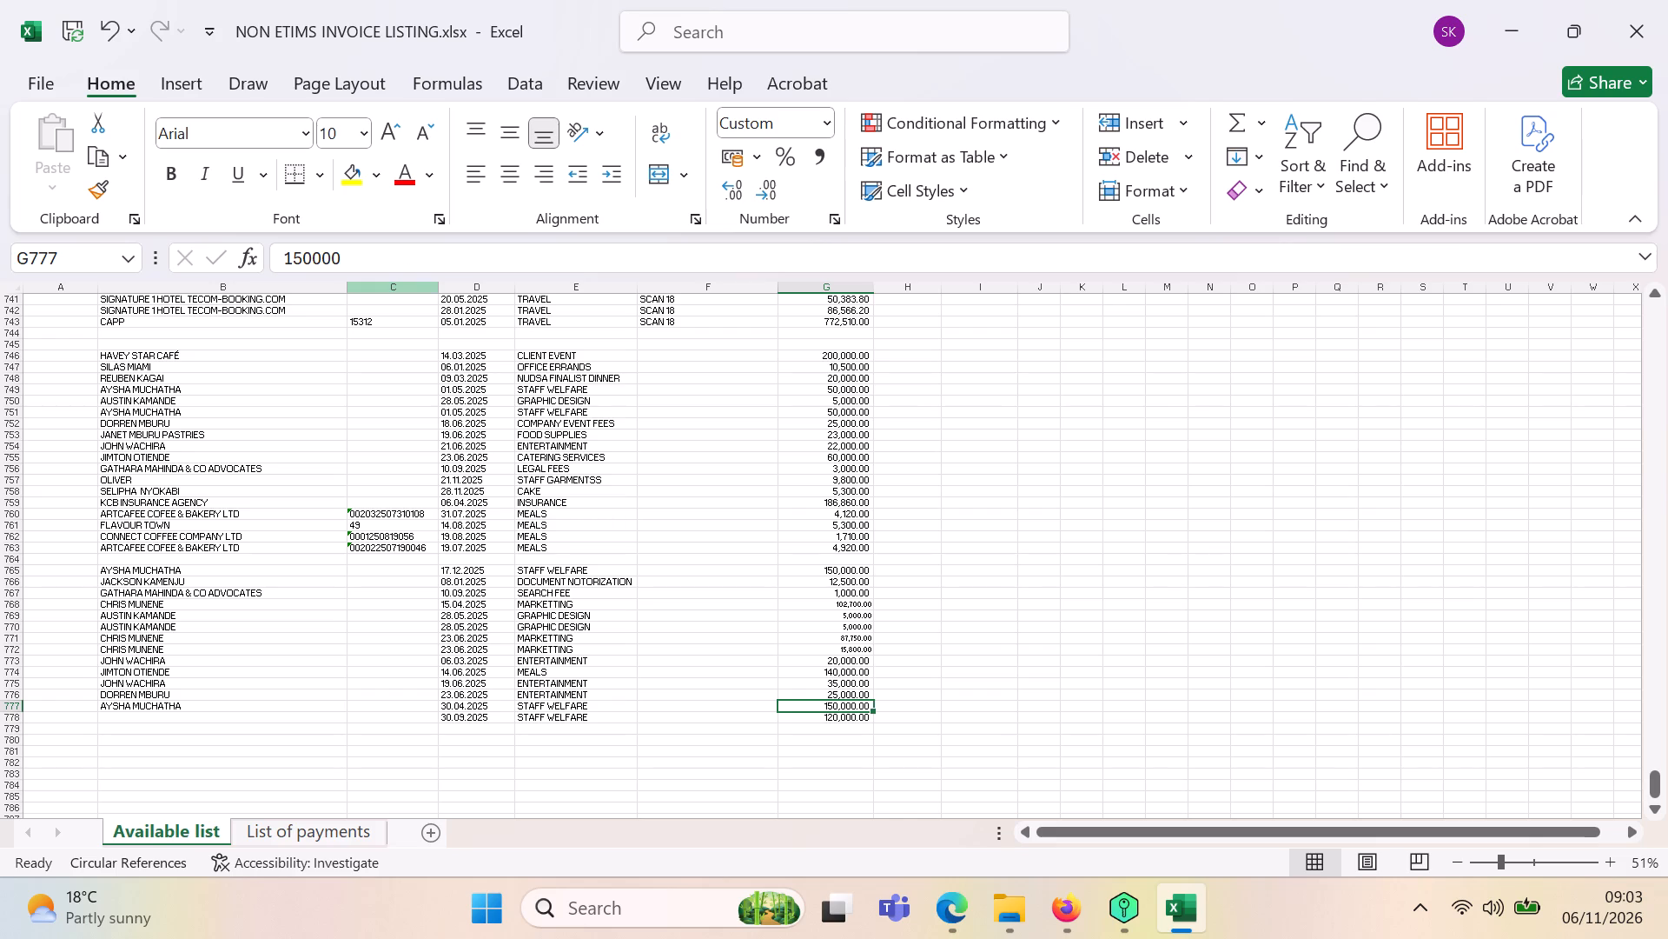
{"action": "left_click", "coordinate": [365, 263]}
{"action": "key", "text": "BackSpace"}
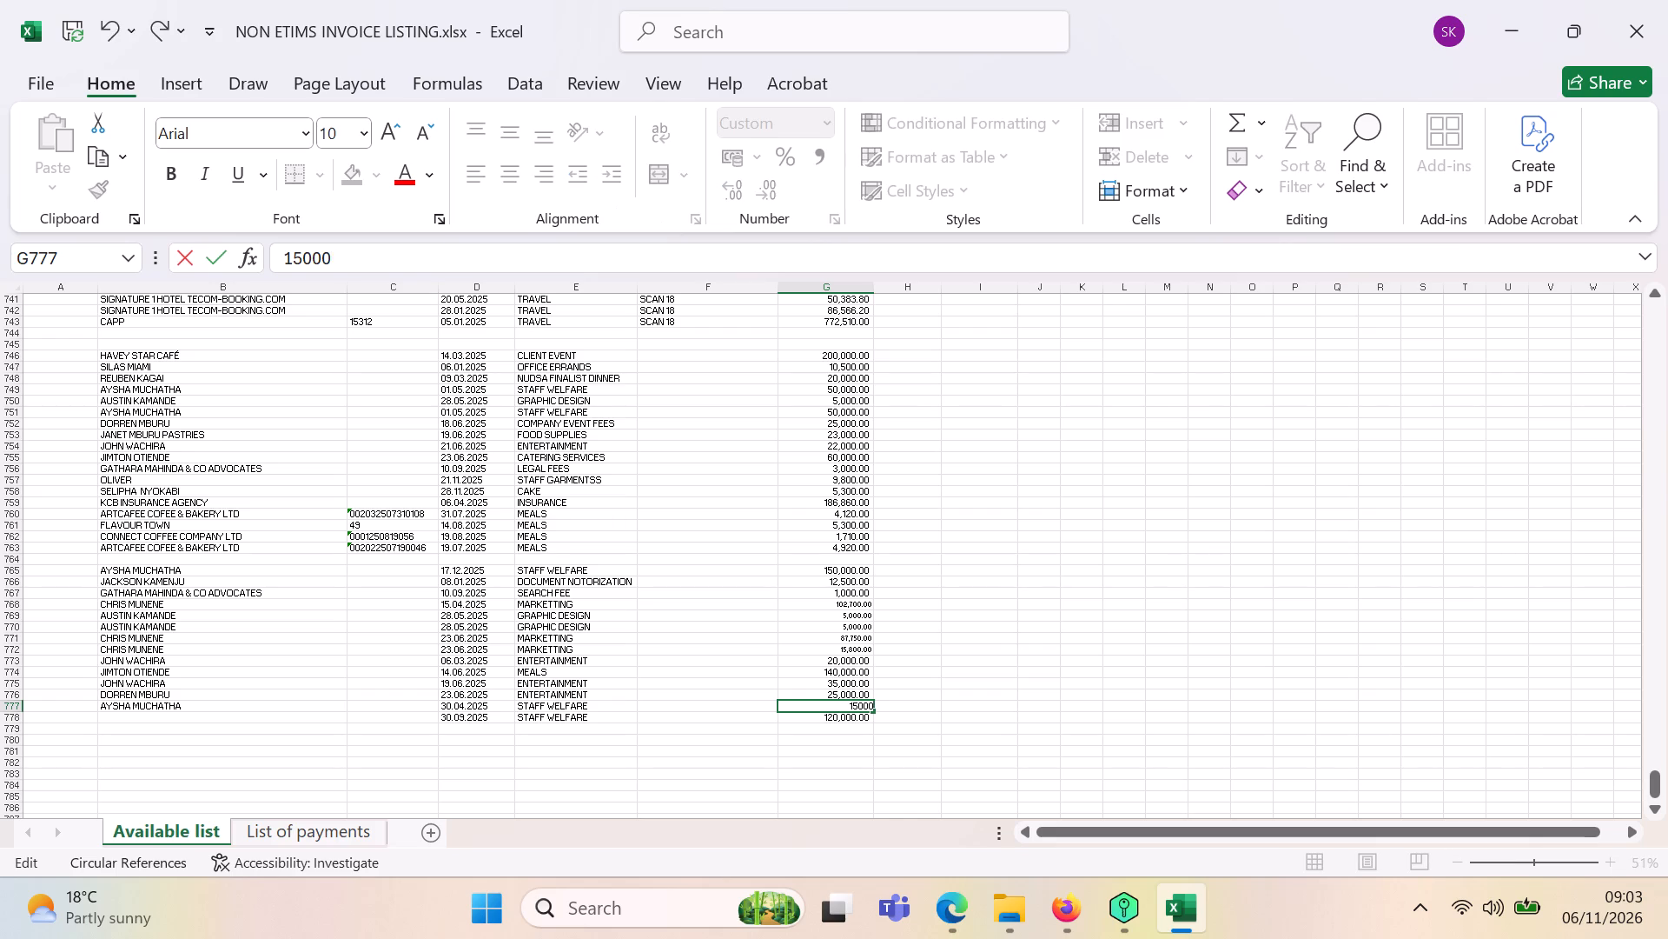
{"action": "left_click", "coordinate": [1018, 545]}
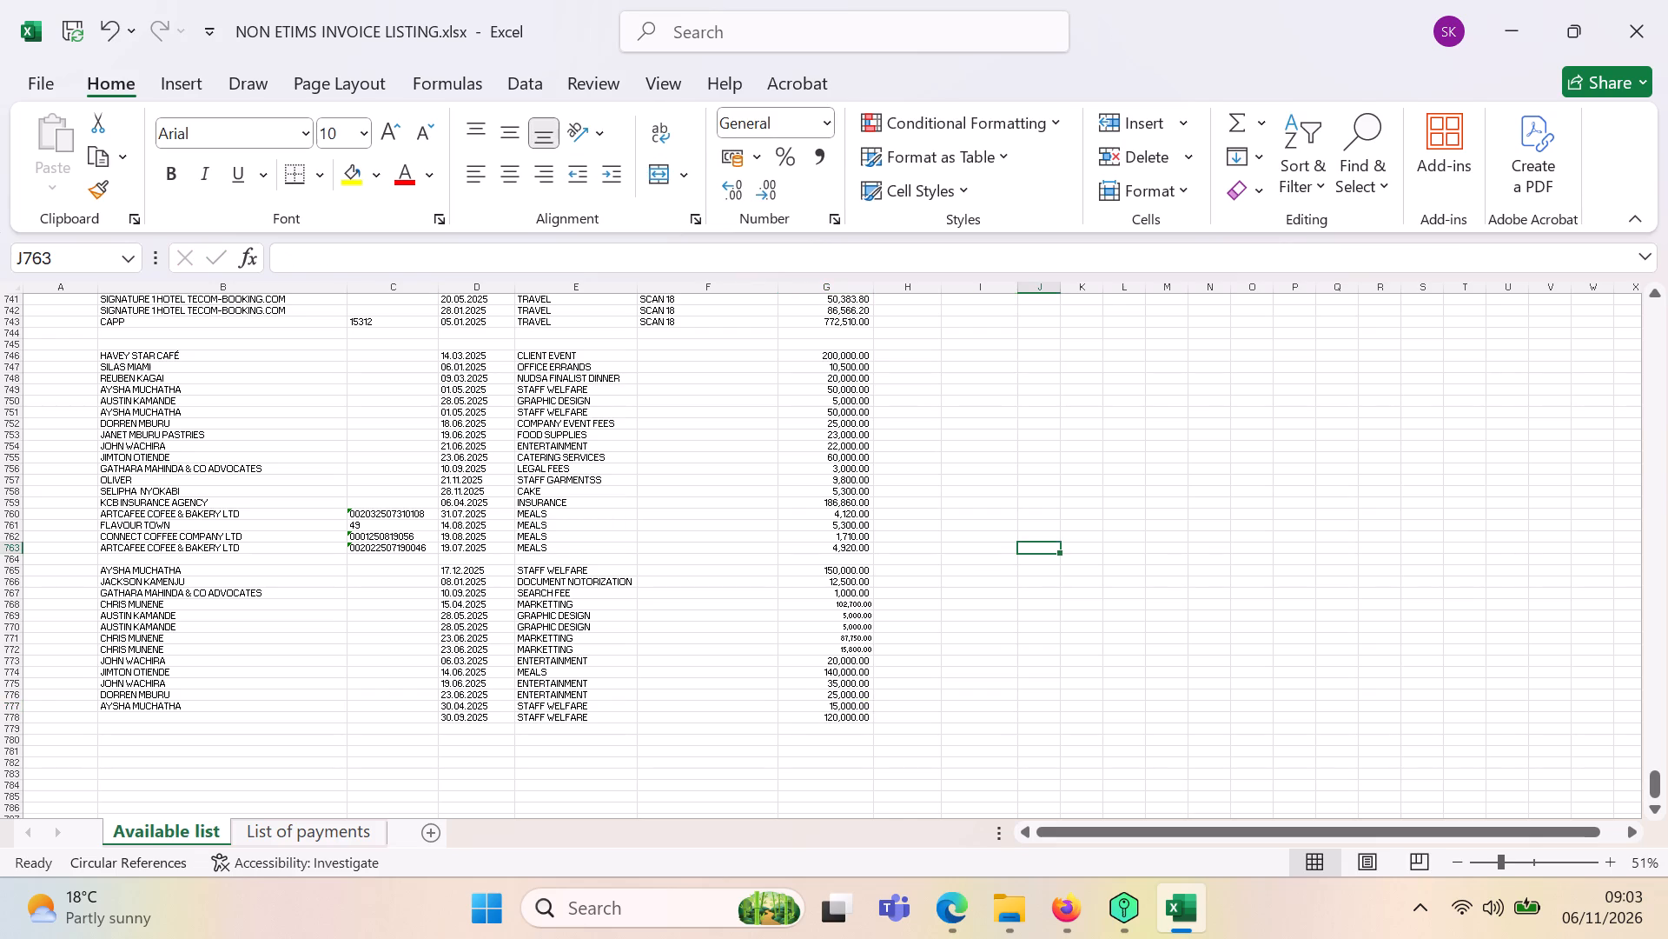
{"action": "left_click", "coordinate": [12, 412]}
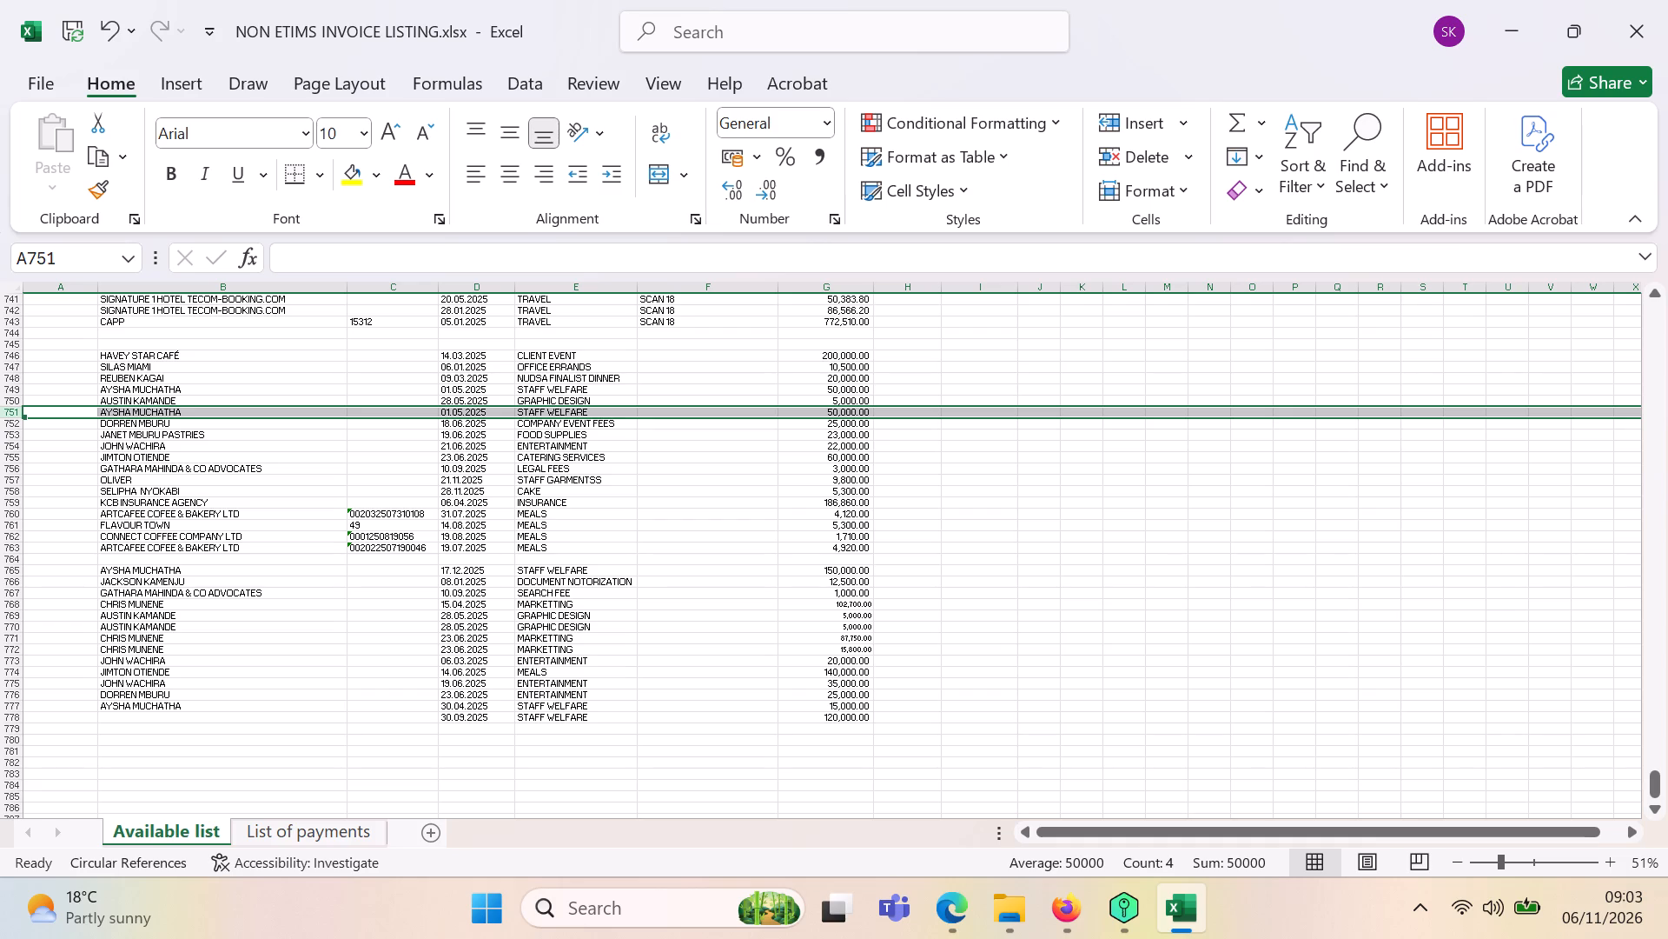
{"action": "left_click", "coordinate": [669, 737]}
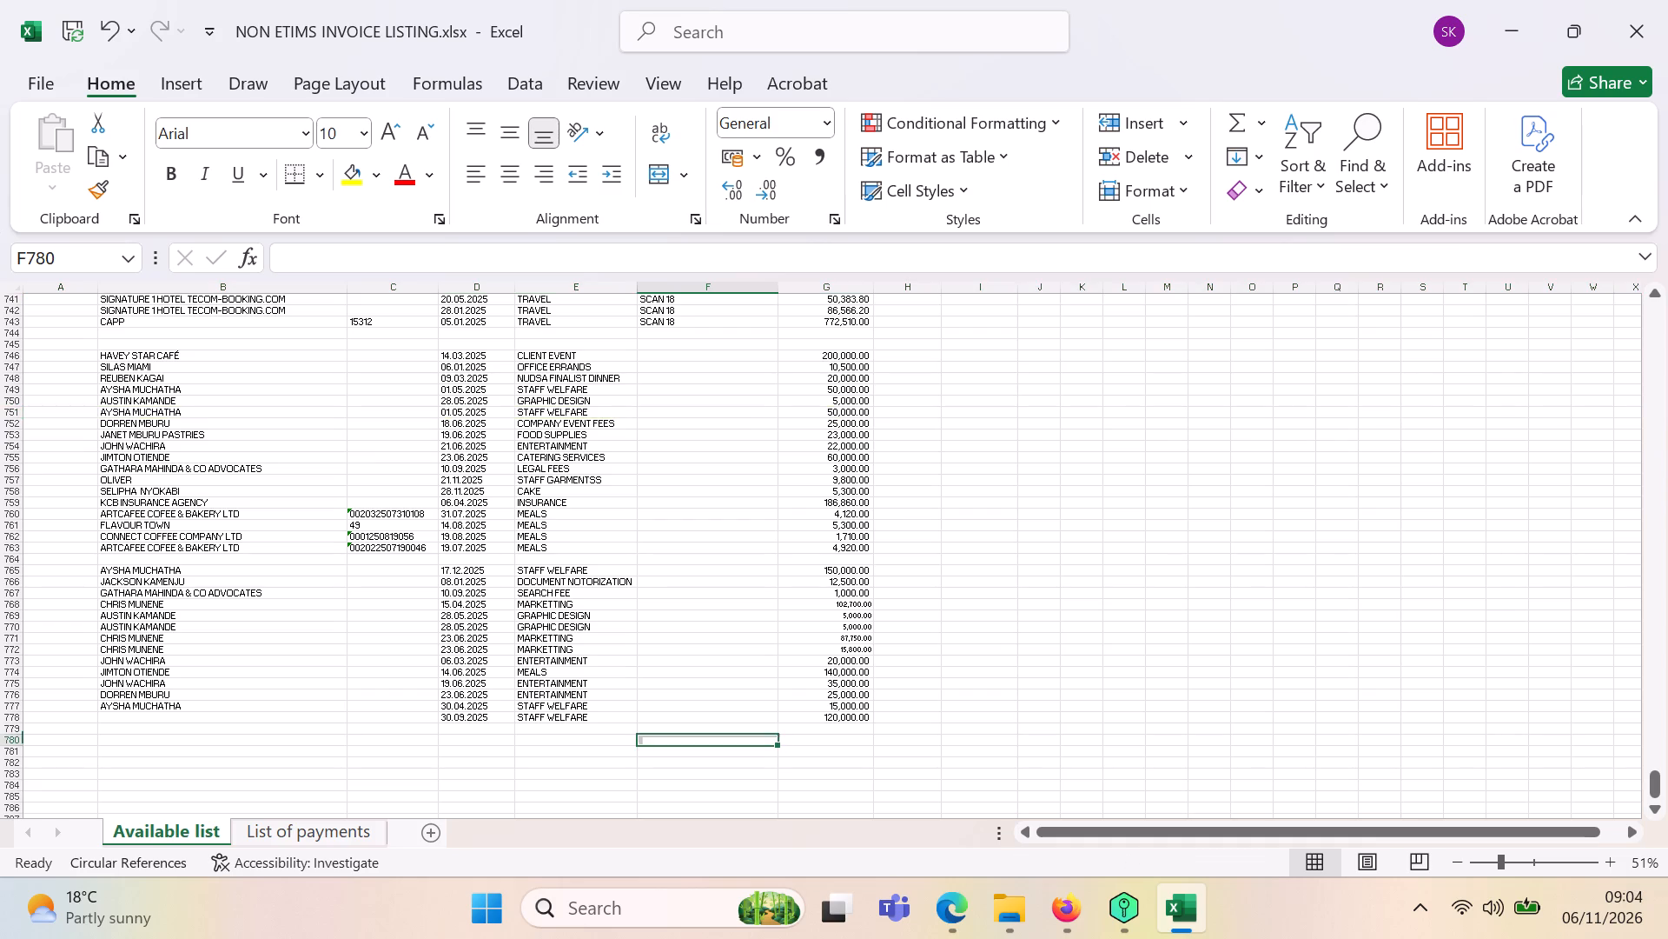
Search Windows for "brea" and open the BREAKDOWN DENTAL workbook.
{"action": "left_click", "coordinate": [632, 906]}
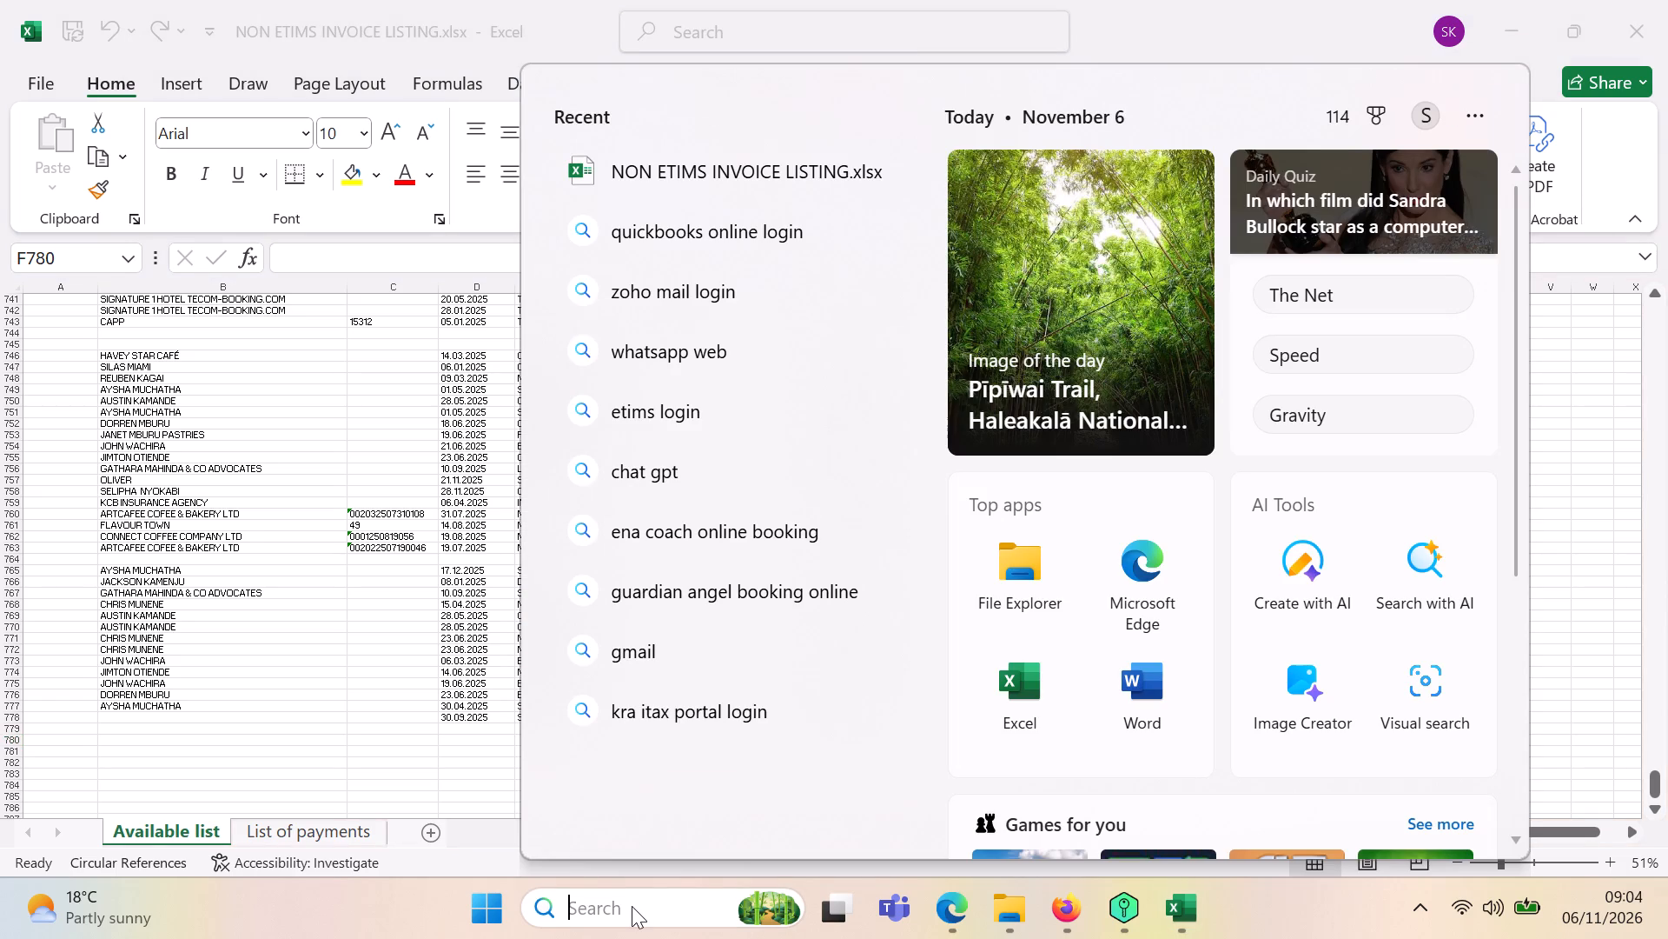
{"action": "key", "text": "b"}
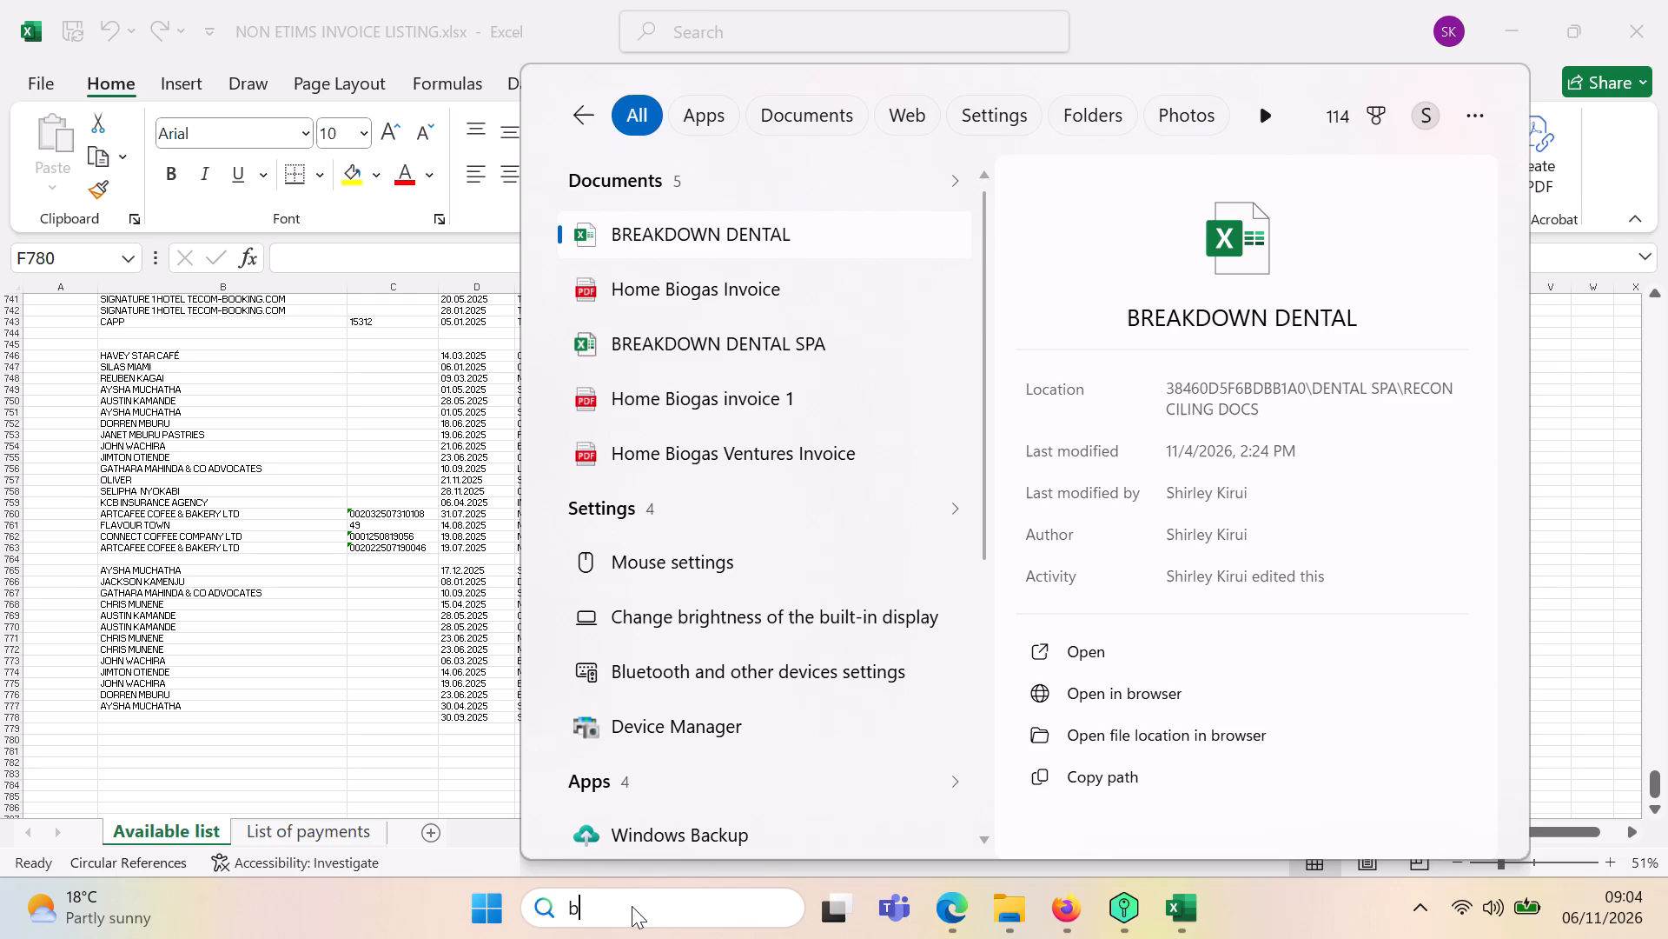
{"action": "type", "text": "rea"}
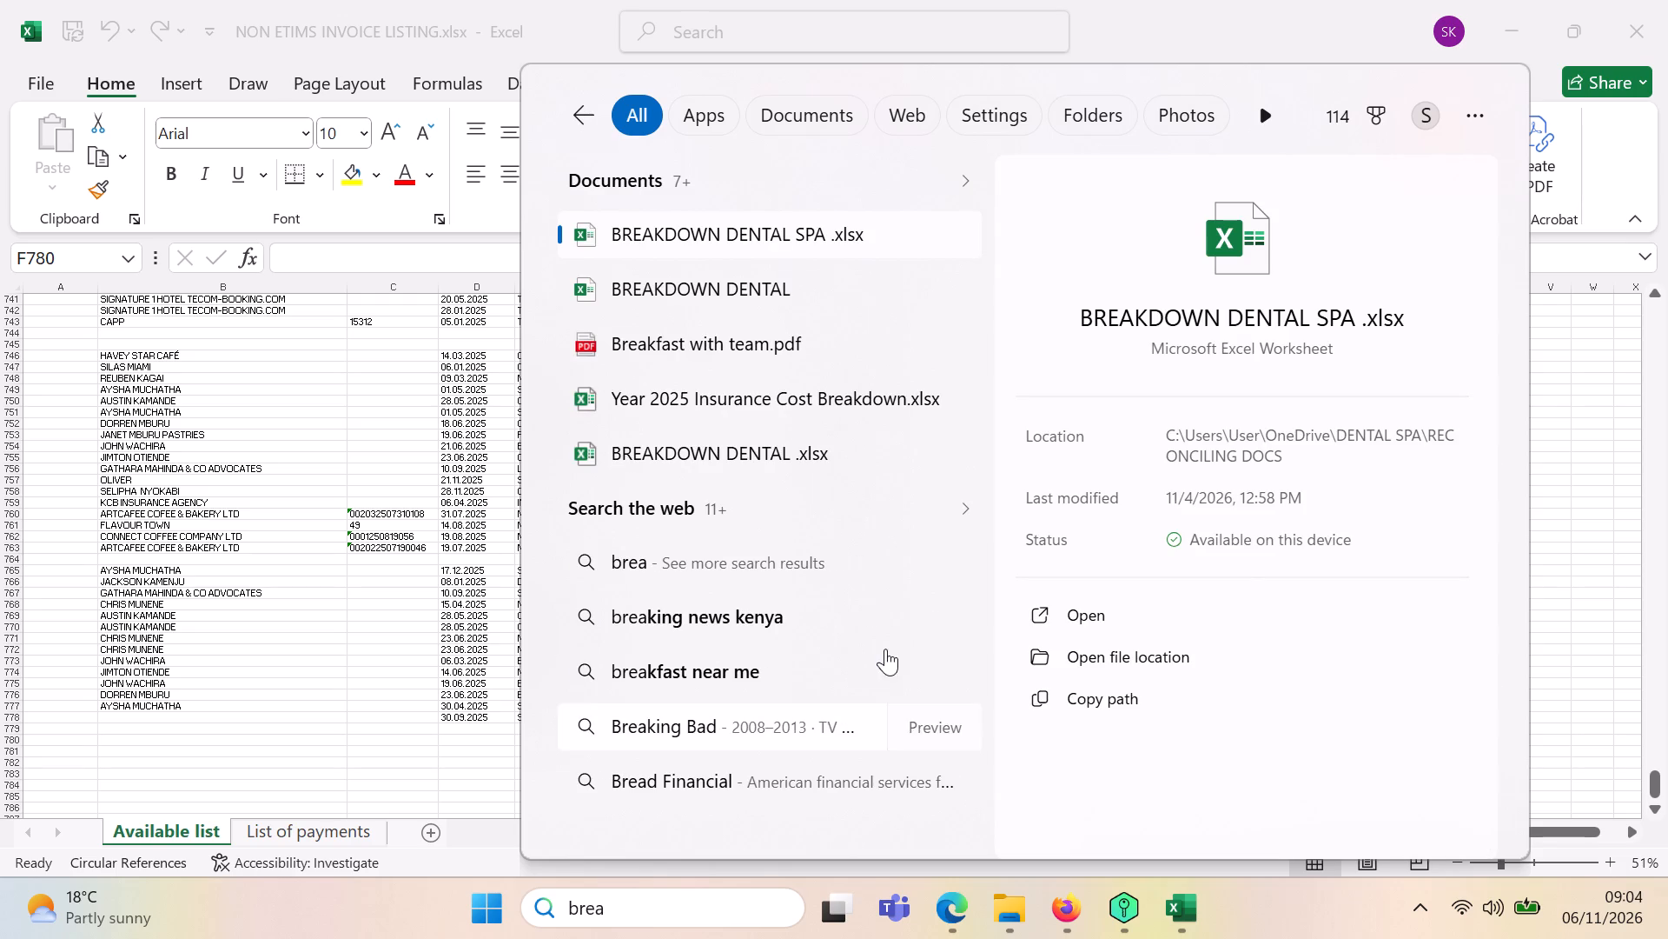
{"action": "left_click", "coordinate": [705, 284]}
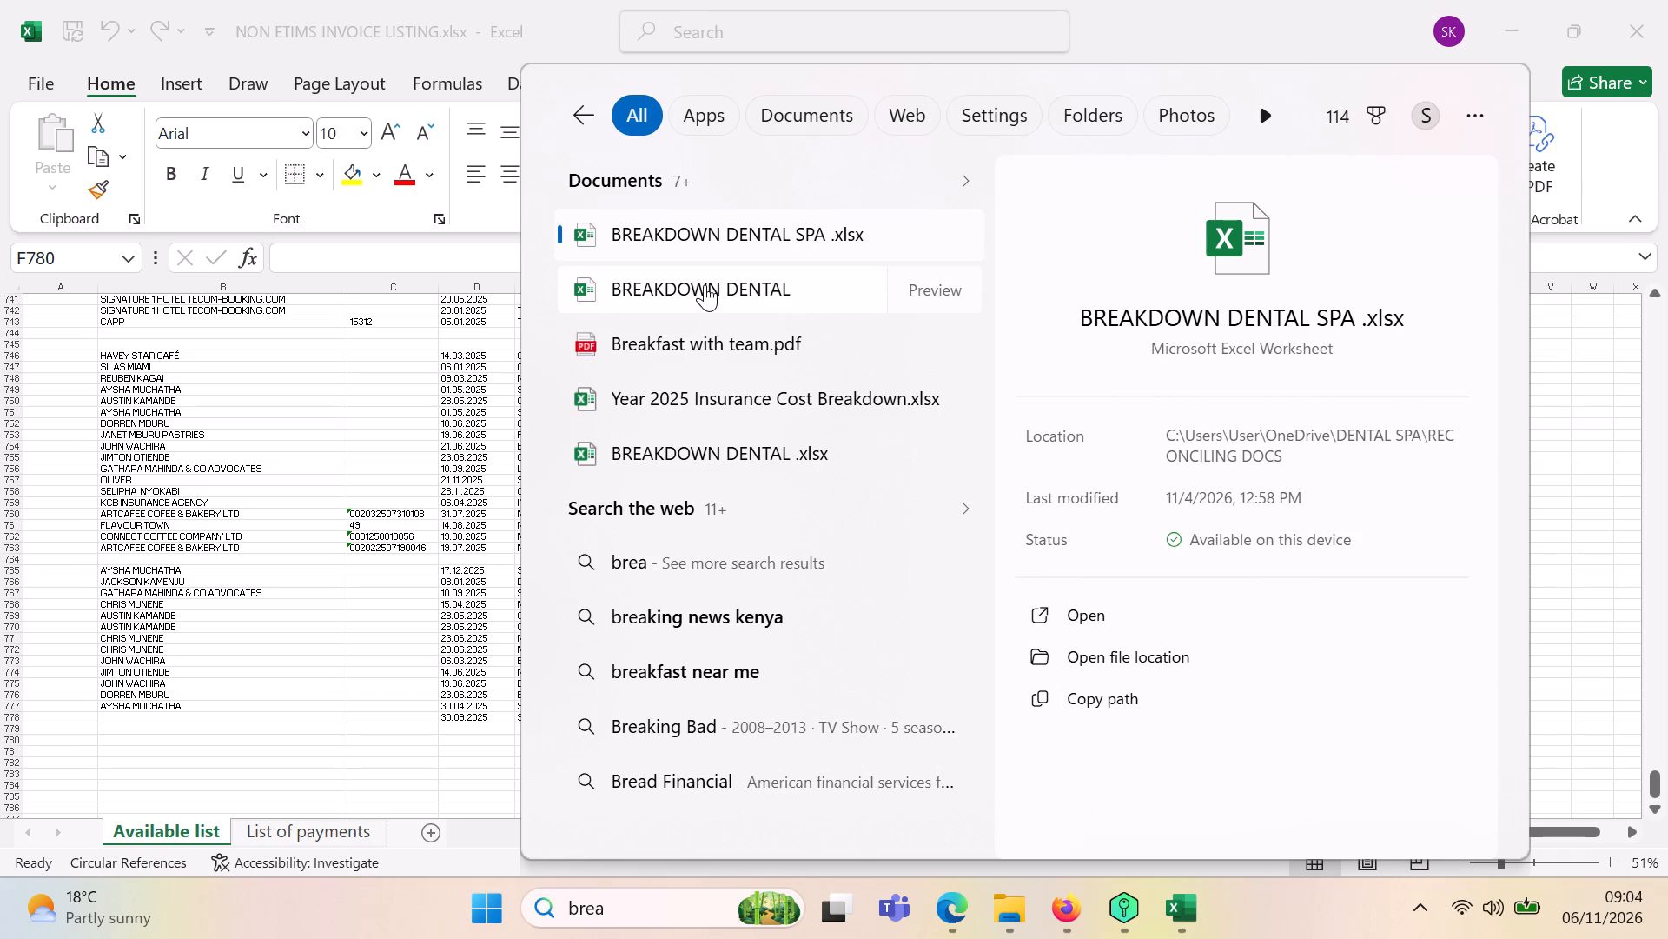
{"action": "double_click", "coordinate": [705, 284]}
{"action": "triple_click", "coordinate": [752, 297]}
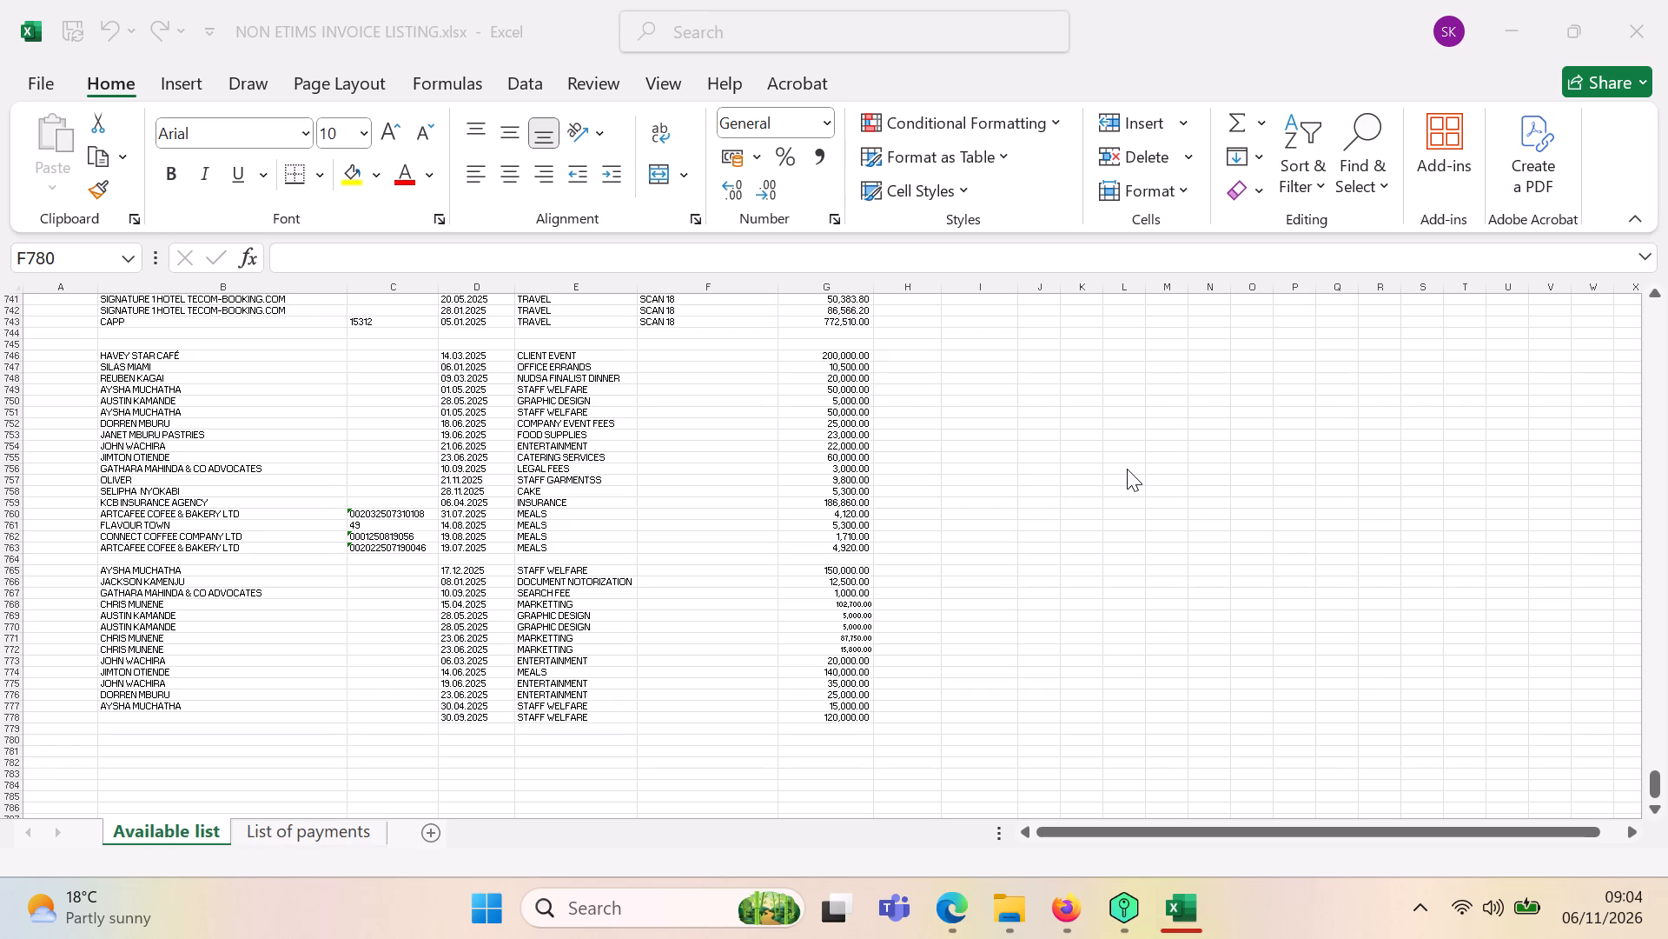
{"action": "triple_click", "coordinate": [1240, 644]}
{"action": "double_click", "coordinate": [1240, 644]}
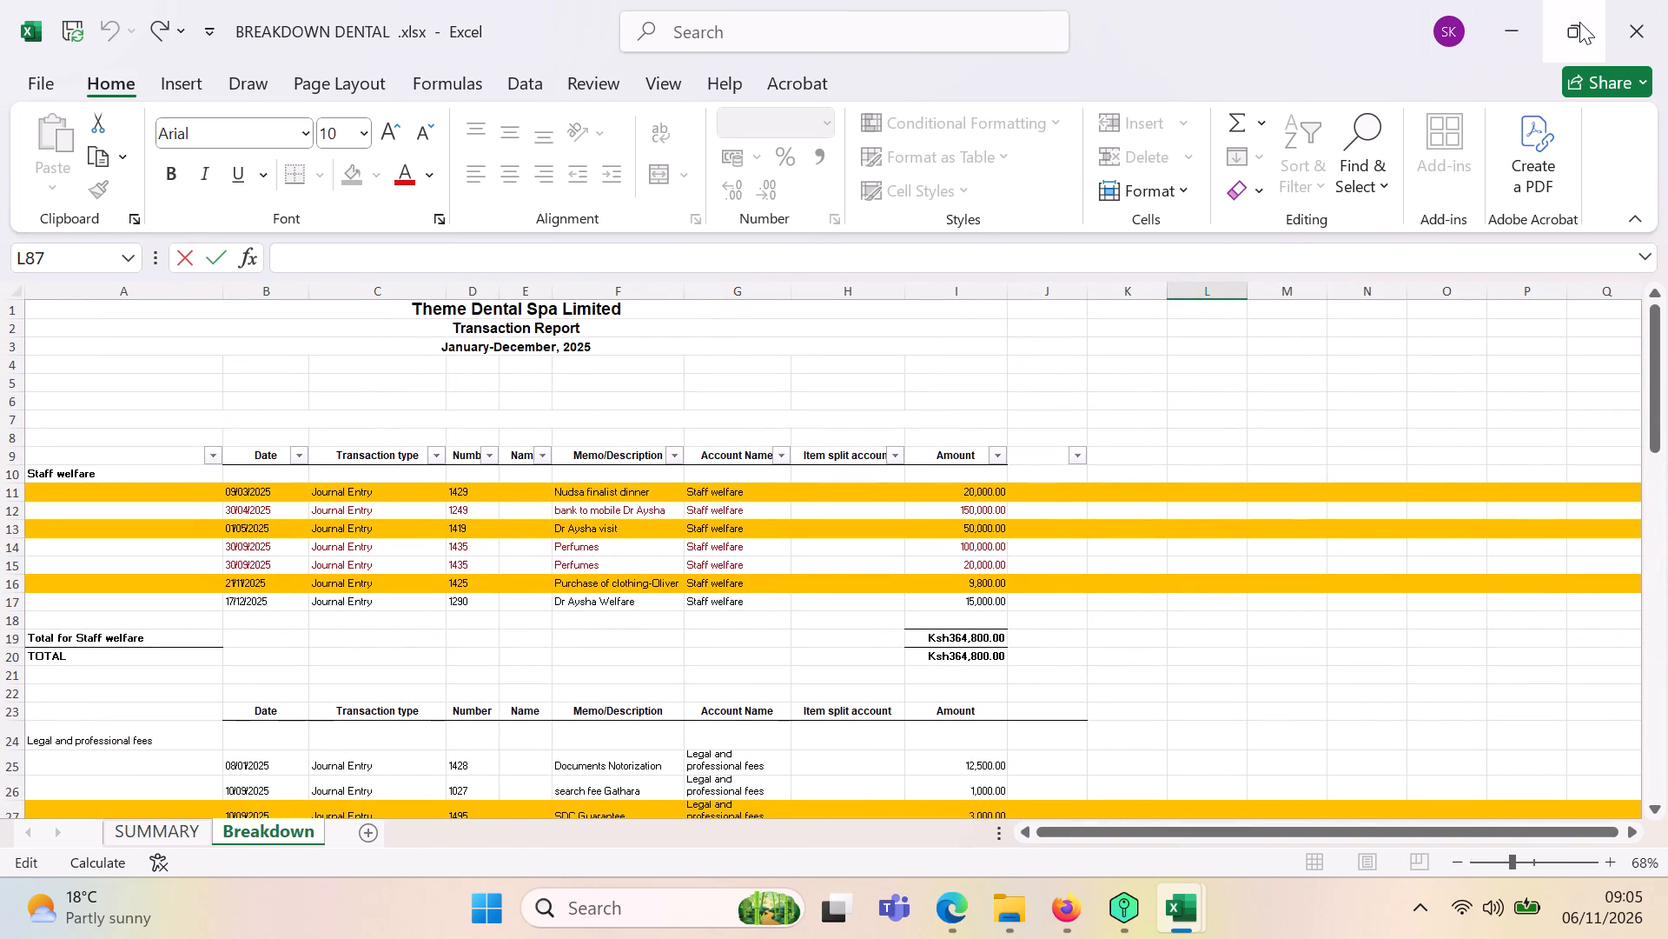
Arrange the BREAKDOWN DENTAL and NON ETIMS INVOICE LISTING workbooks side by side and switch to the invoice listing.
{"action": "left_click", "coordinate": [1441, 81]}
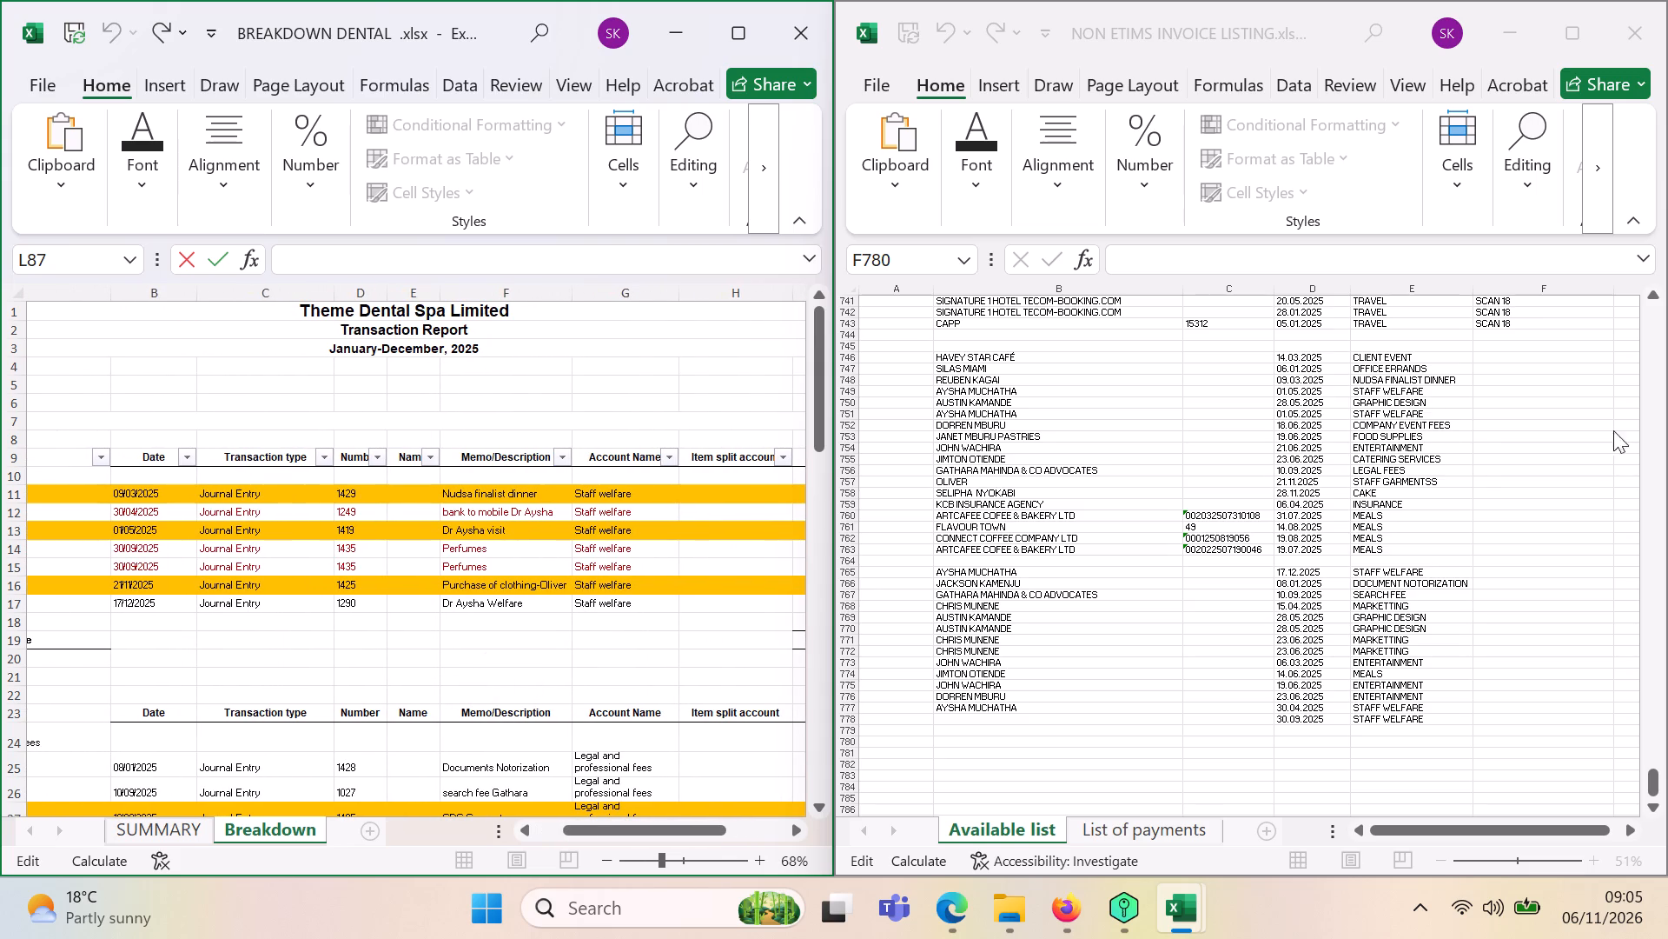
{"action": "left_click", "coordinate": [1115, 721]}
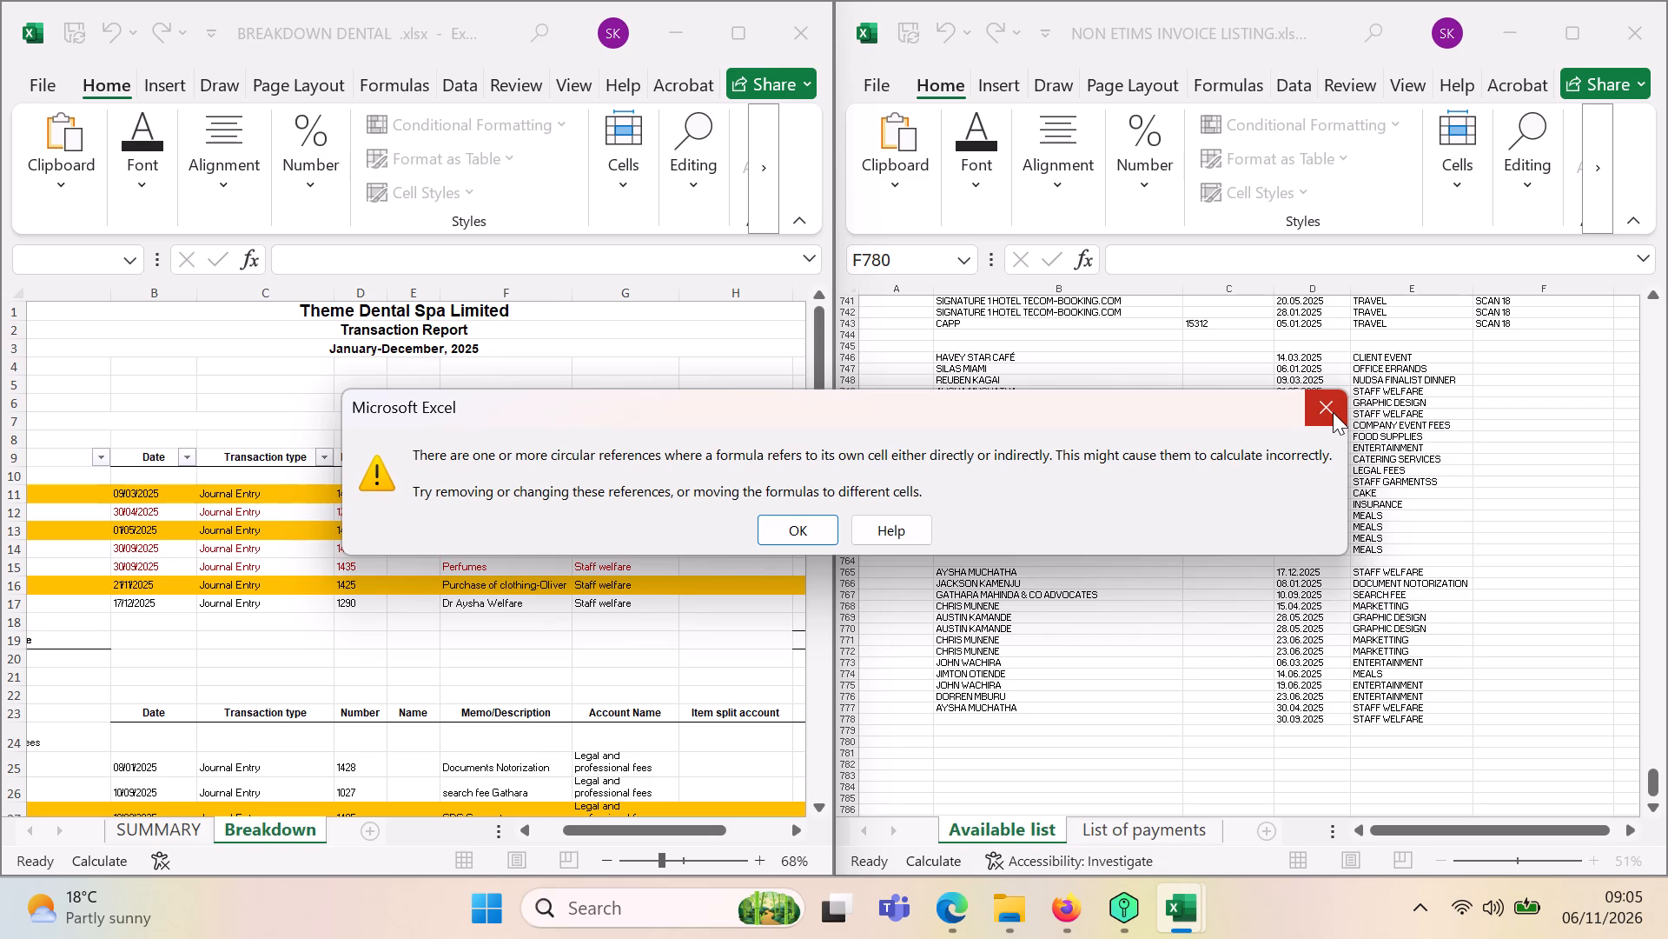
Dismiss the circular reference warning.
{"action": "left_click", "coordinate": [1325, 410]}
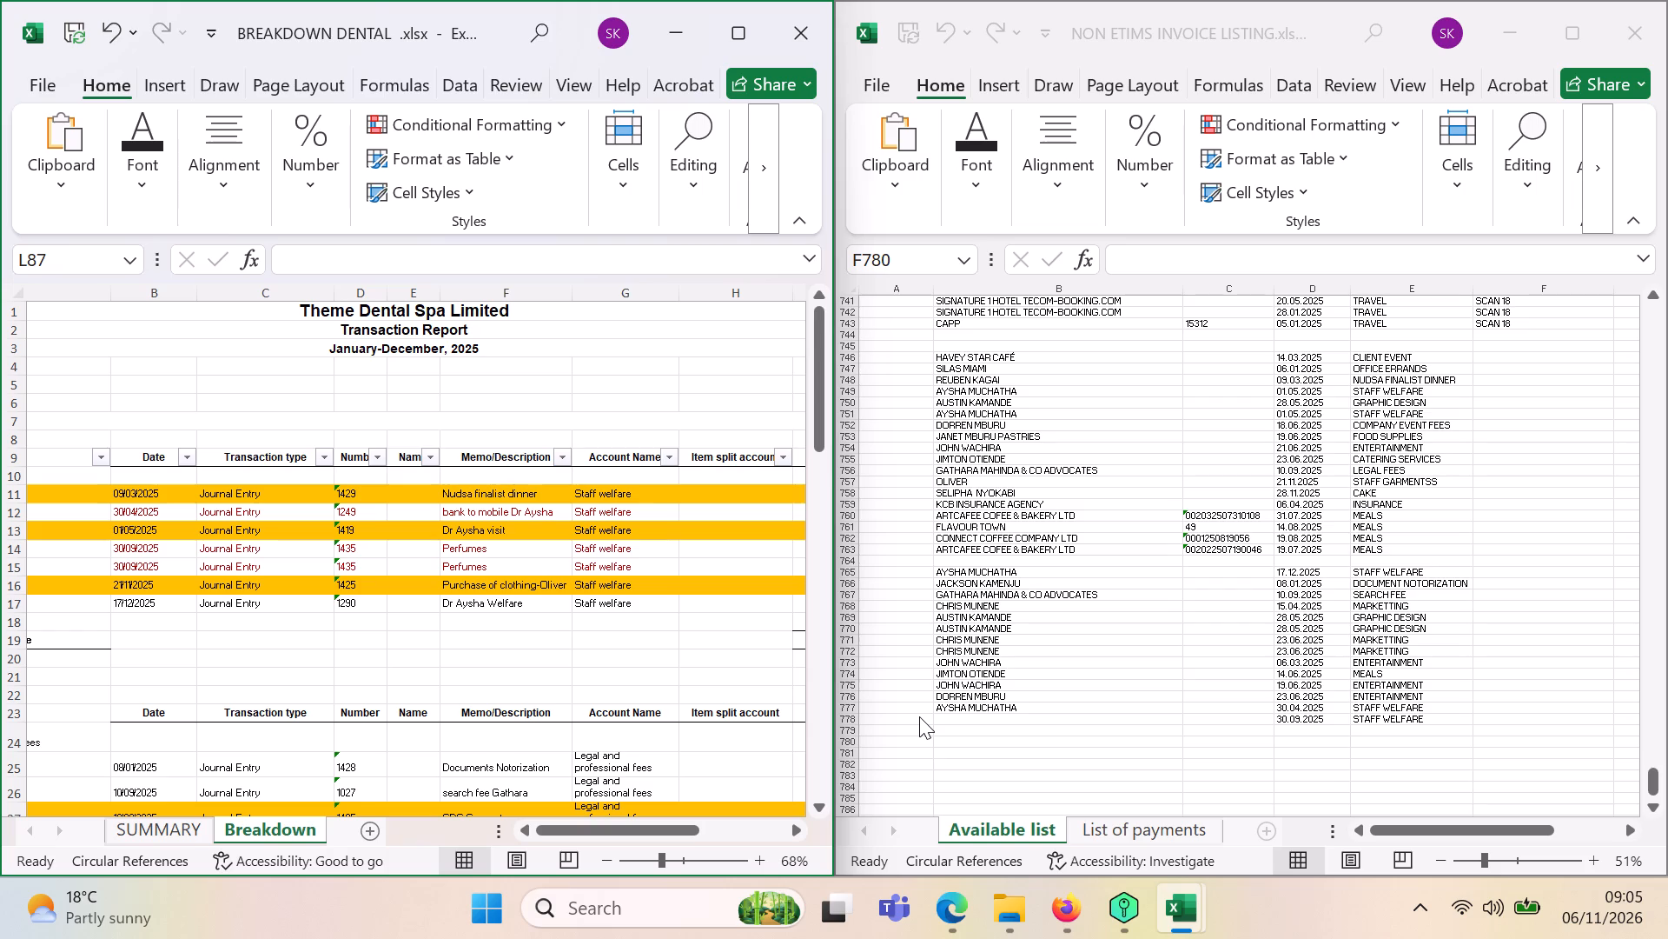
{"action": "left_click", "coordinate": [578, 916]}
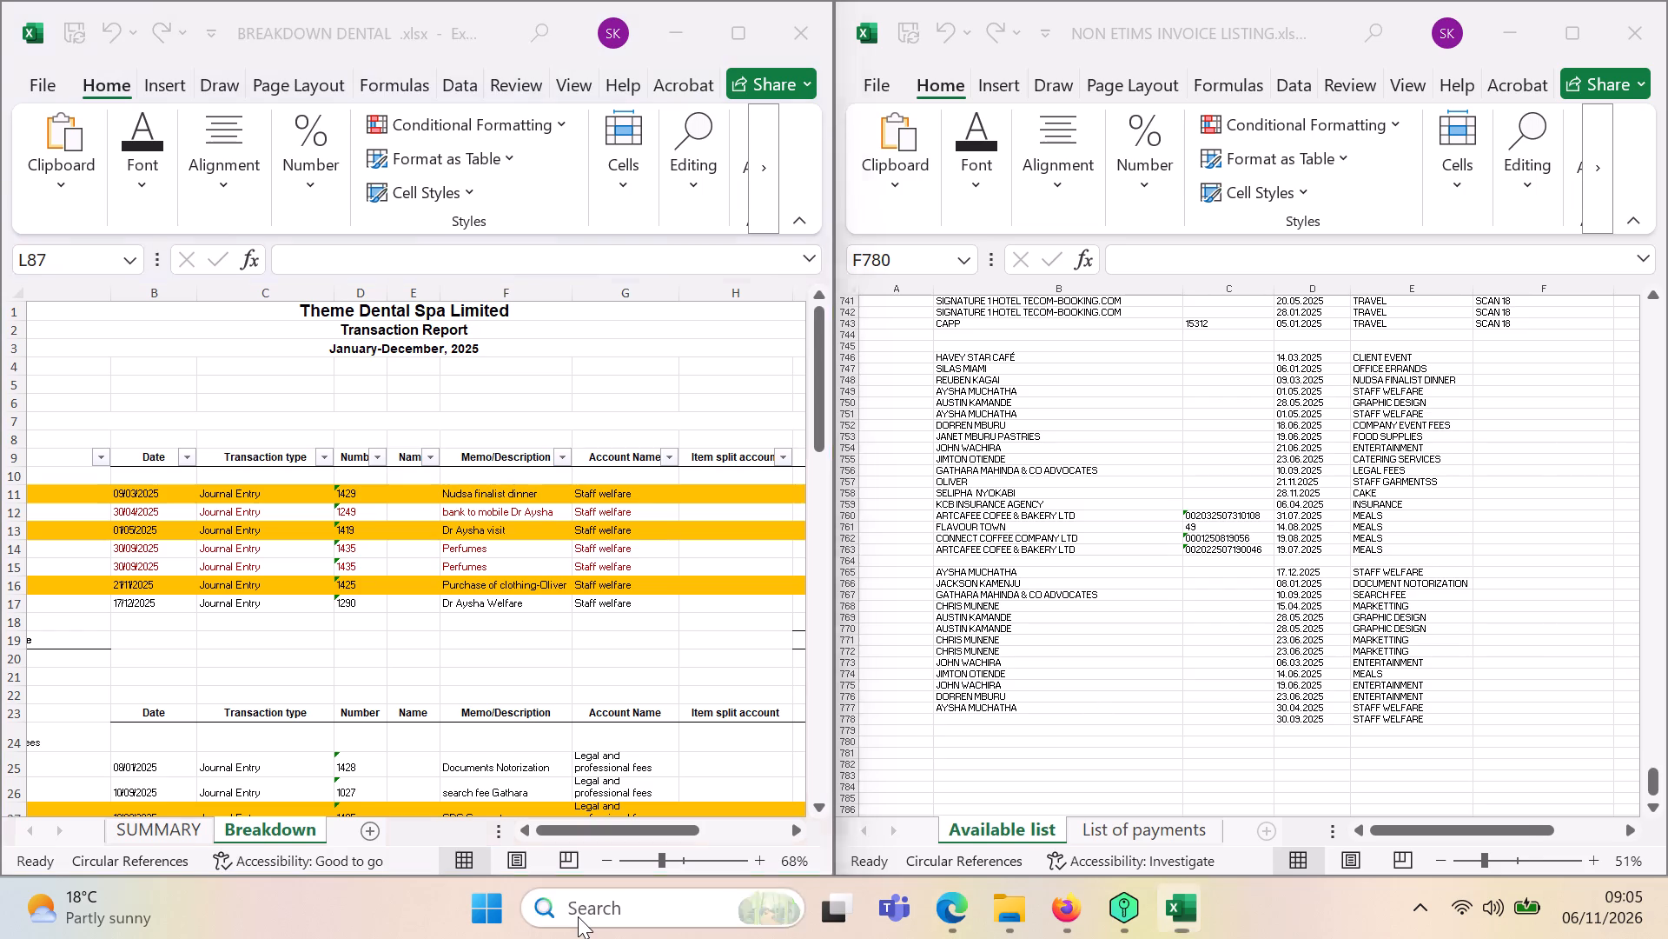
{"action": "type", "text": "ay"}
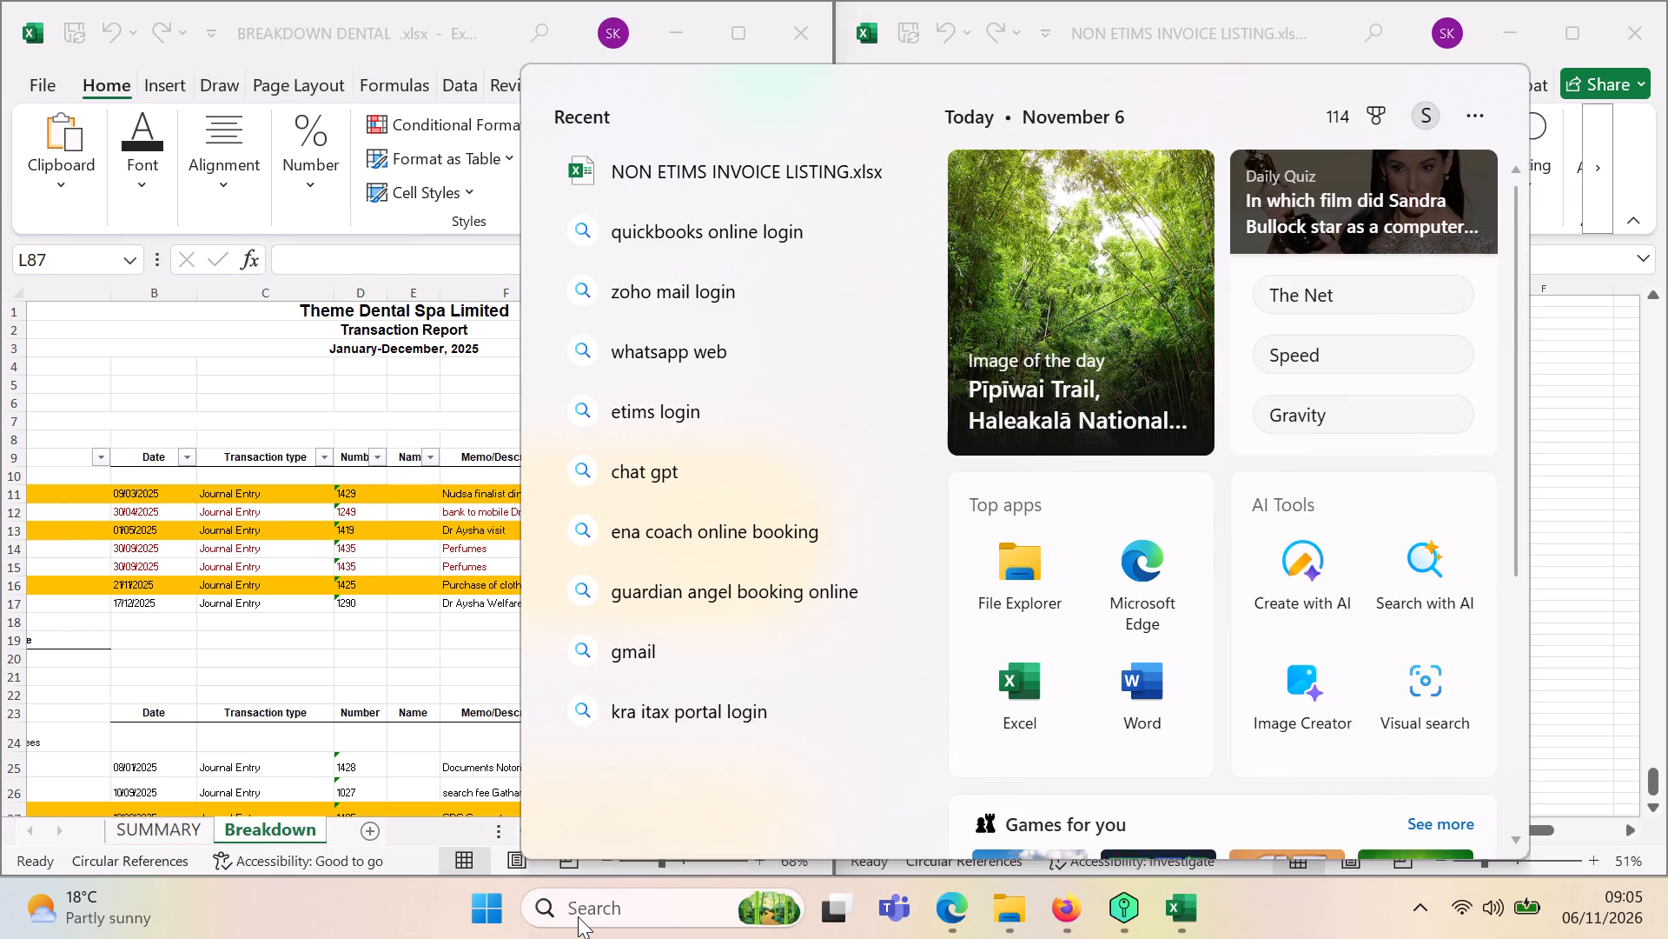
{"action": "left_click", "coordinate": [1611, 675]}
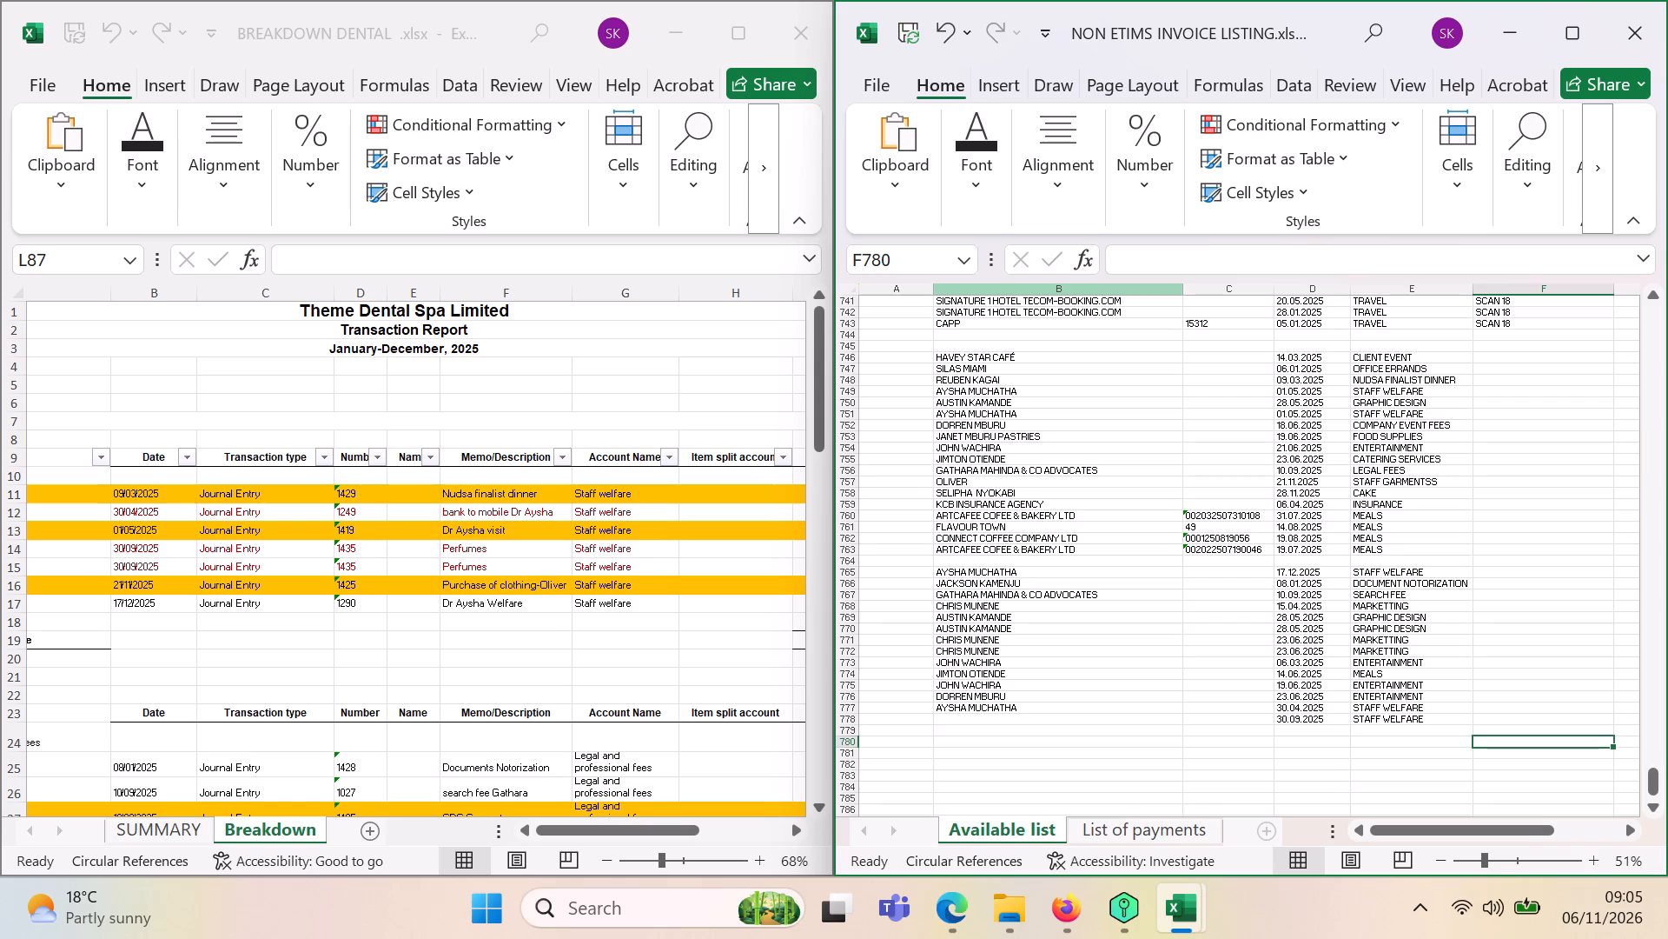
Delete row 751, the repeated 01.05.2025 staff welfare entry, from the invoice listing.
{"action": "left_click", "coordinate": [846, 414]}
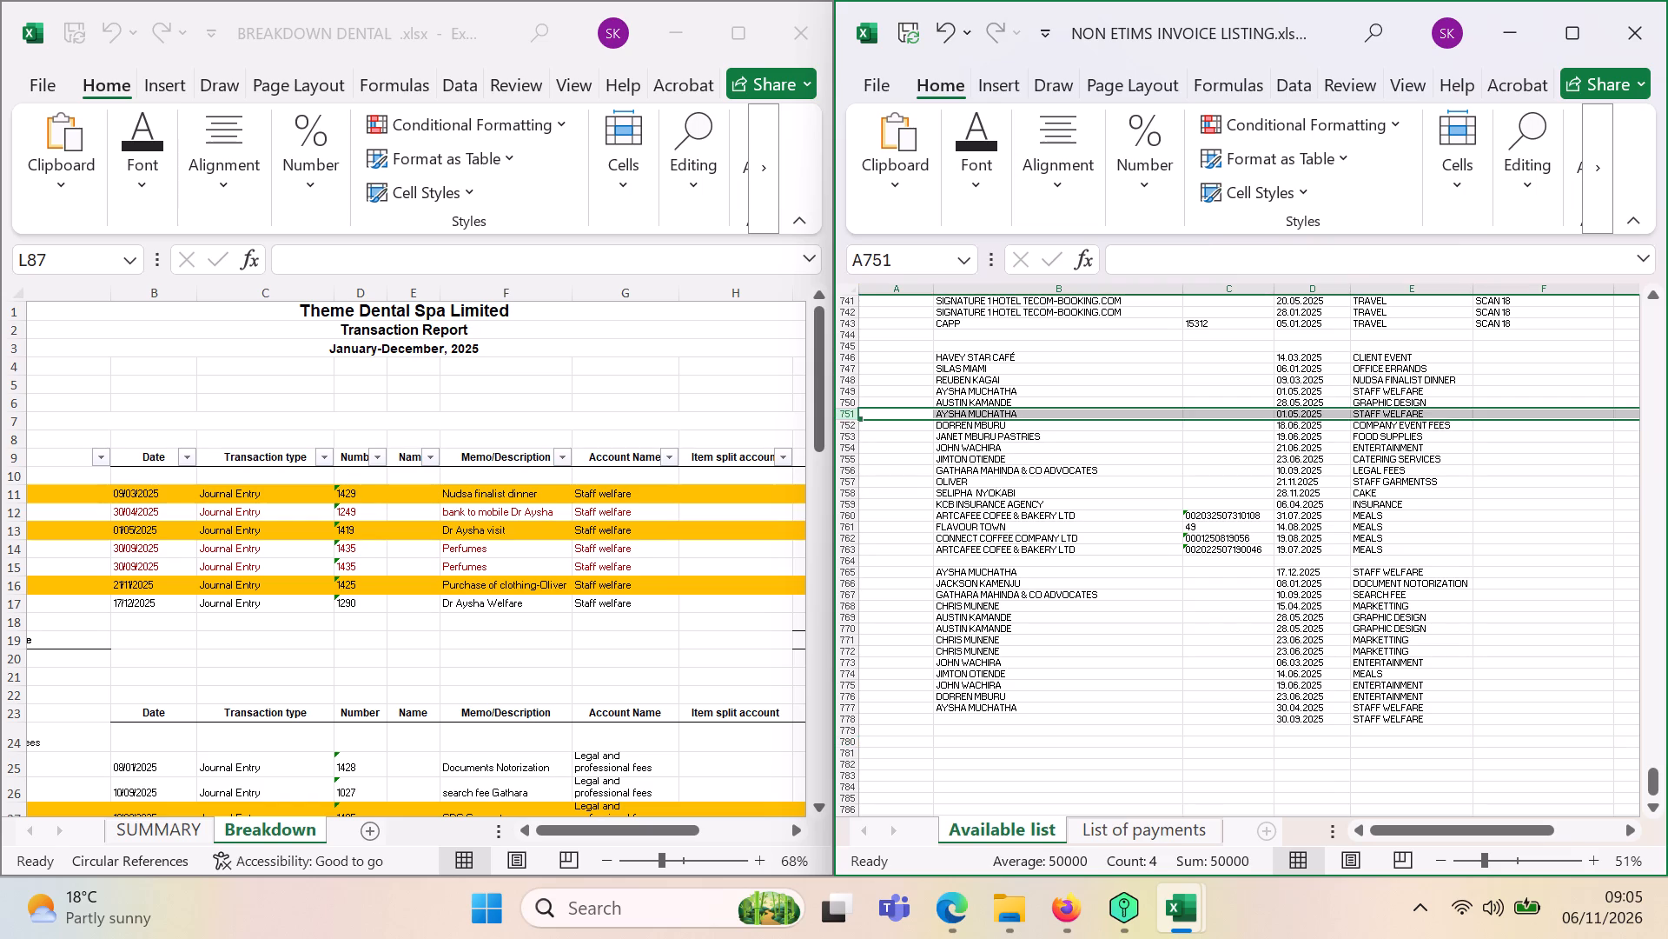
{"action": "right_click", "coordinate": [1145, 415]}
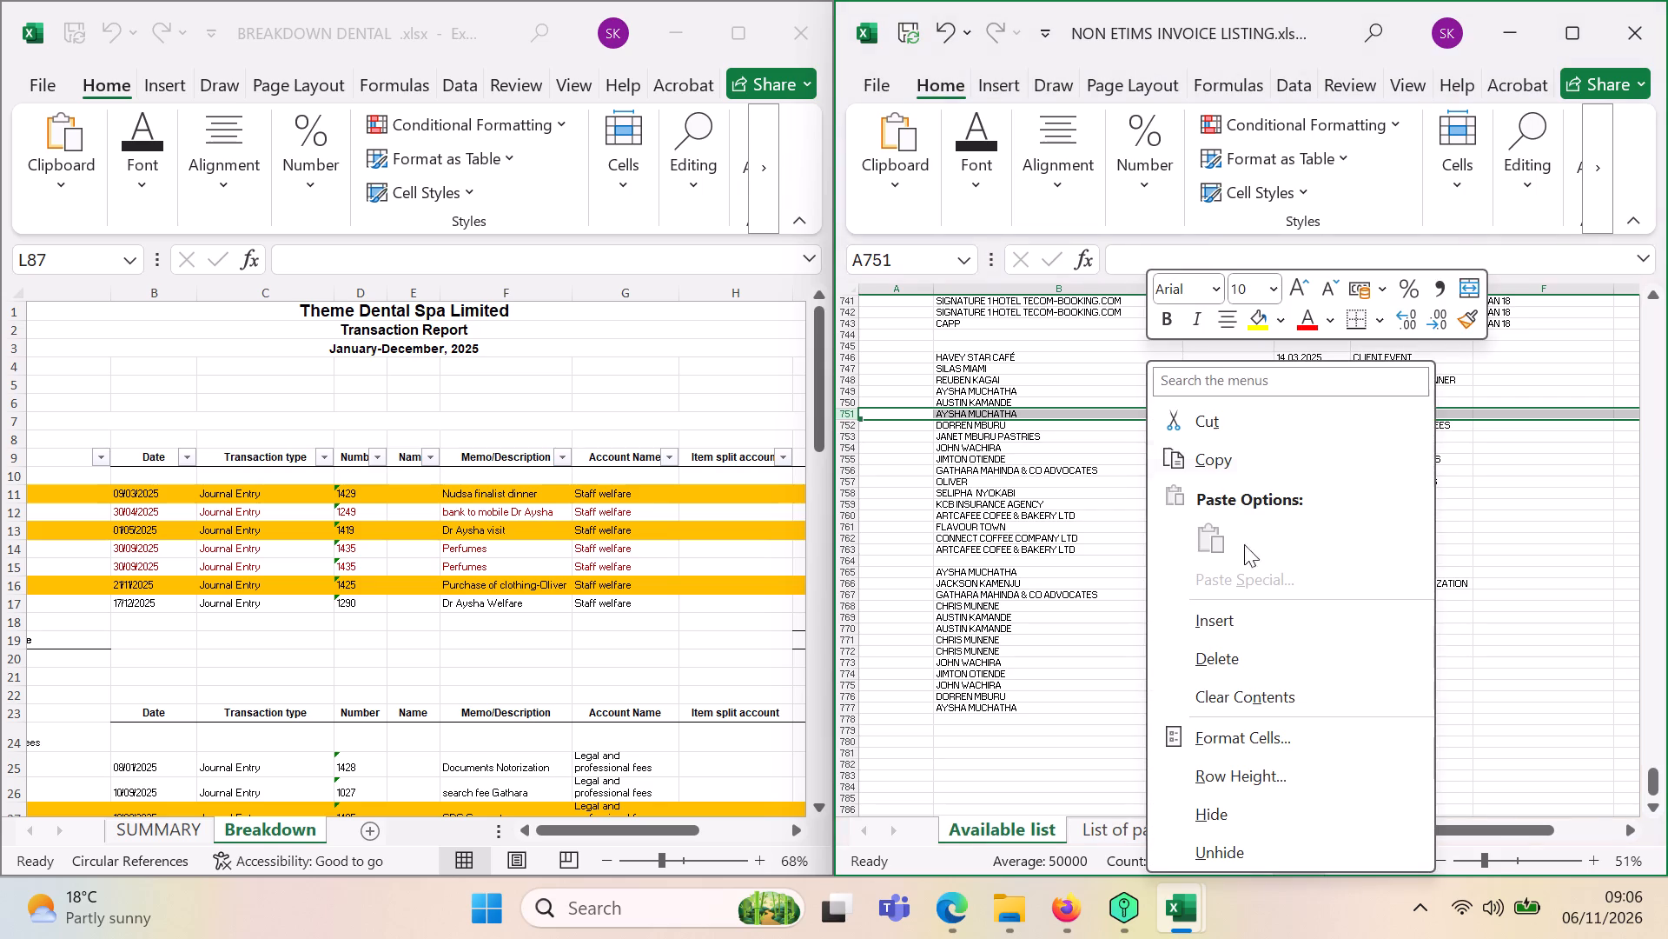
{"action": "left_click", "coordinate": [1222, 658]}
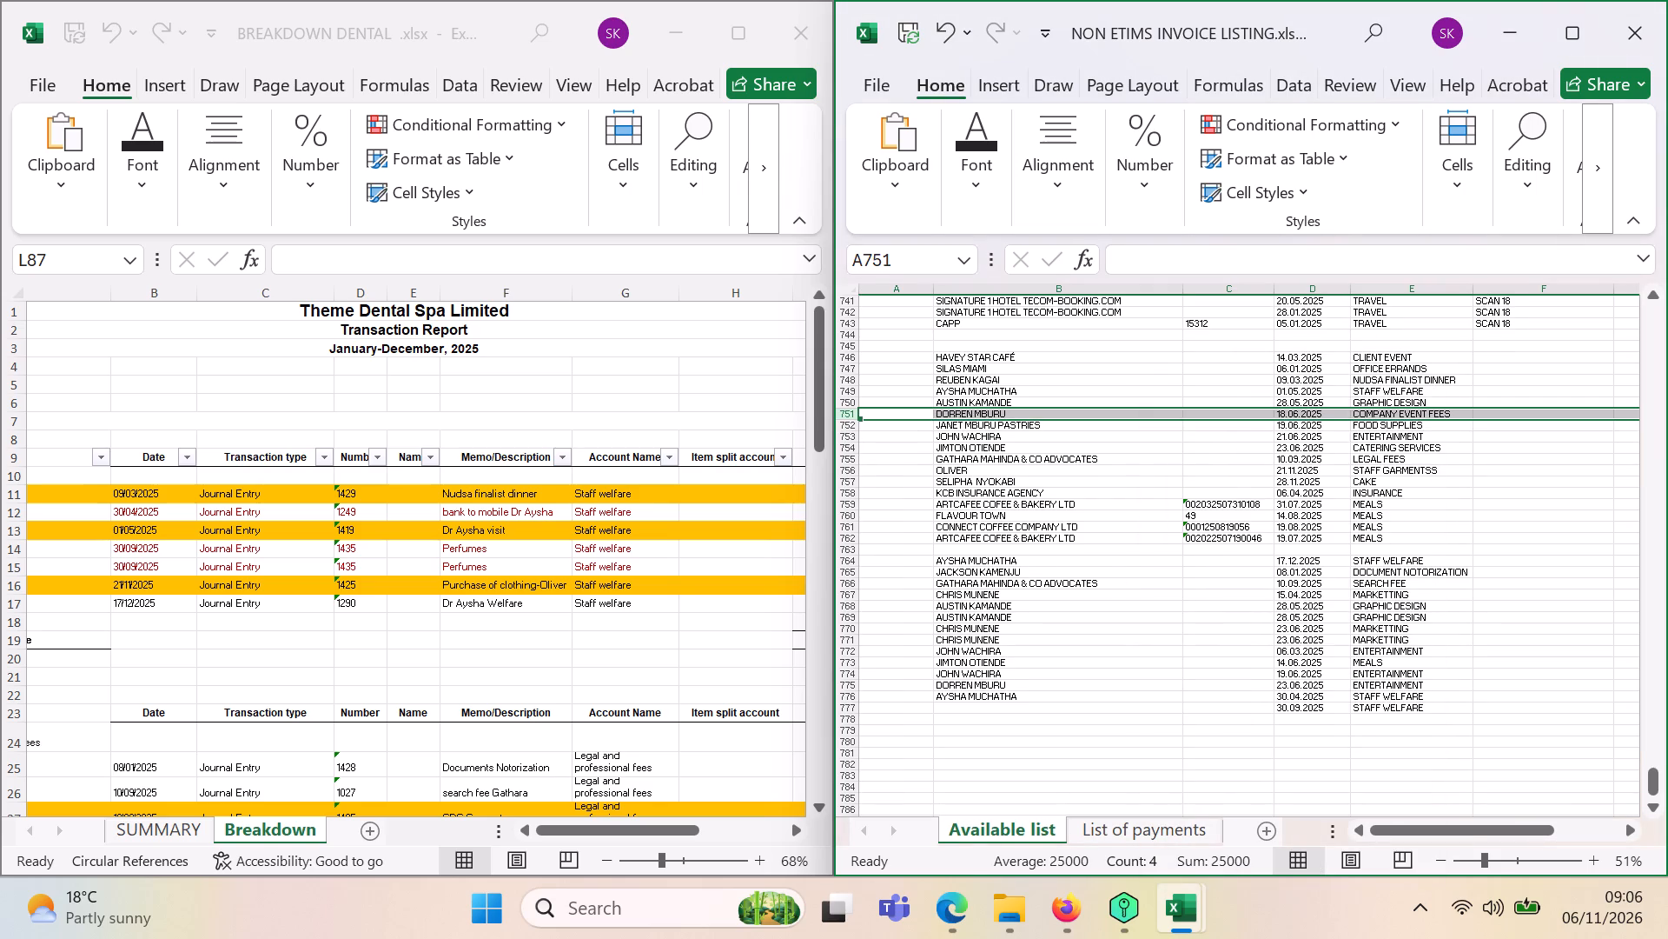
Compare the invoice listing's staff welfare rows with the staff welfare dates and amounts in the BREAKDOWN DENTAL workbook.
{"action": "left_click", "coordinate": [971, 368]}
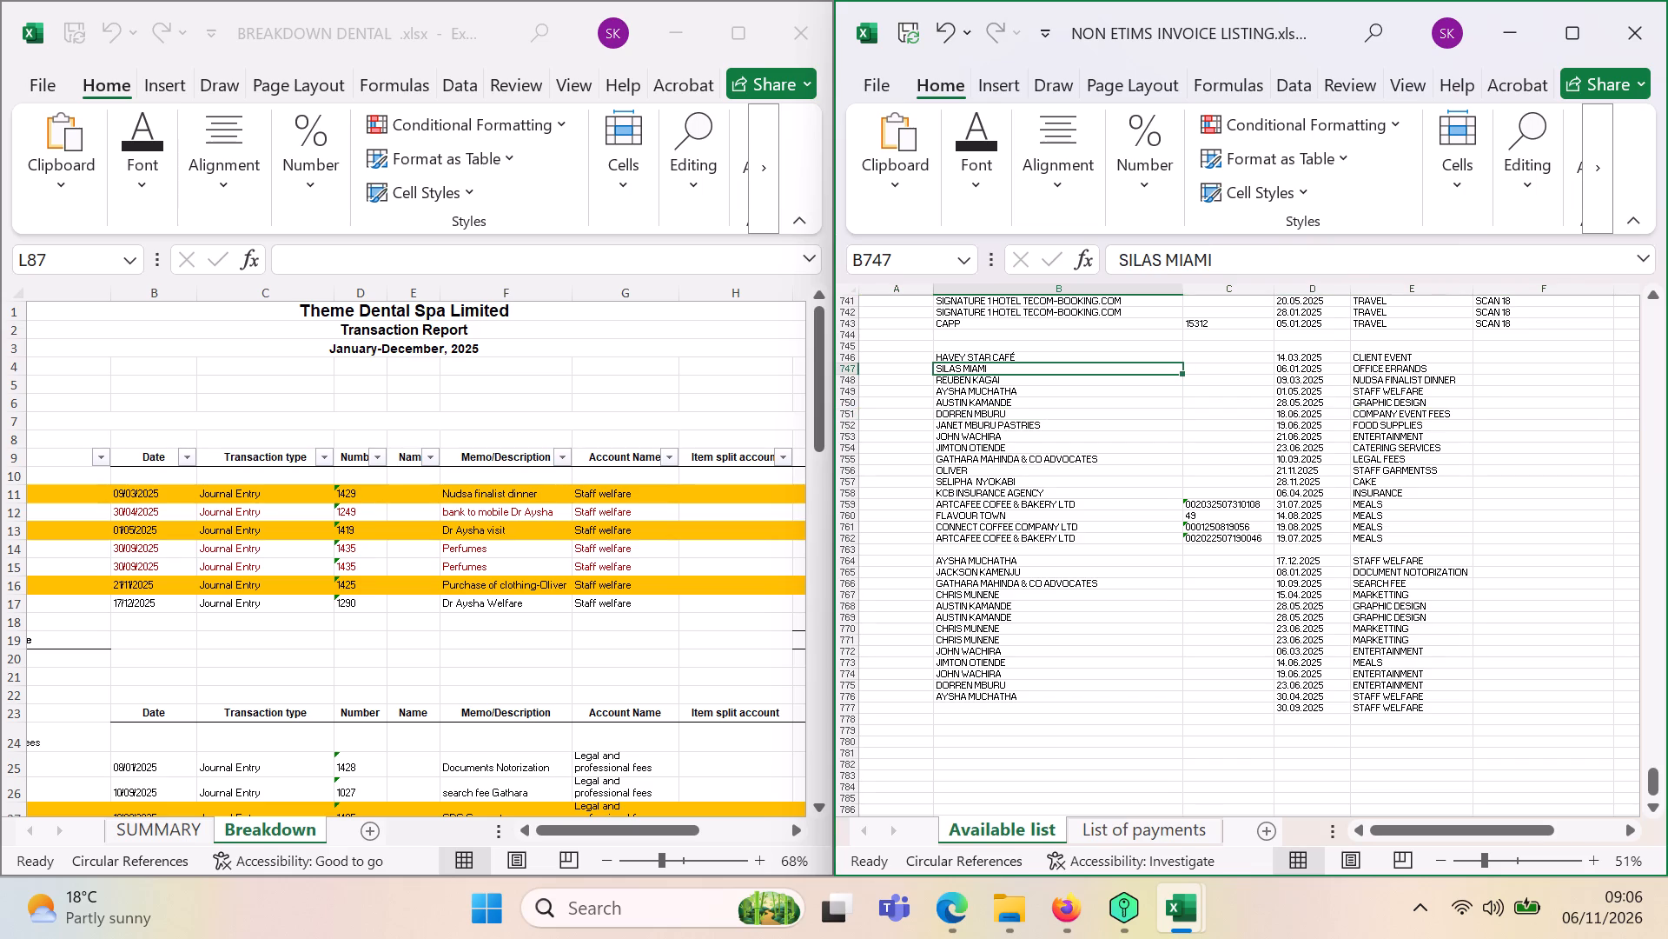
{"action": "left_click", "coordinate": [962, 471], "text": "ctrl"}
{"action": "left_click", "coordinate": [978, 363]}
{"action": "left_click", "coordinate": [953, 472], "text": "shift"}
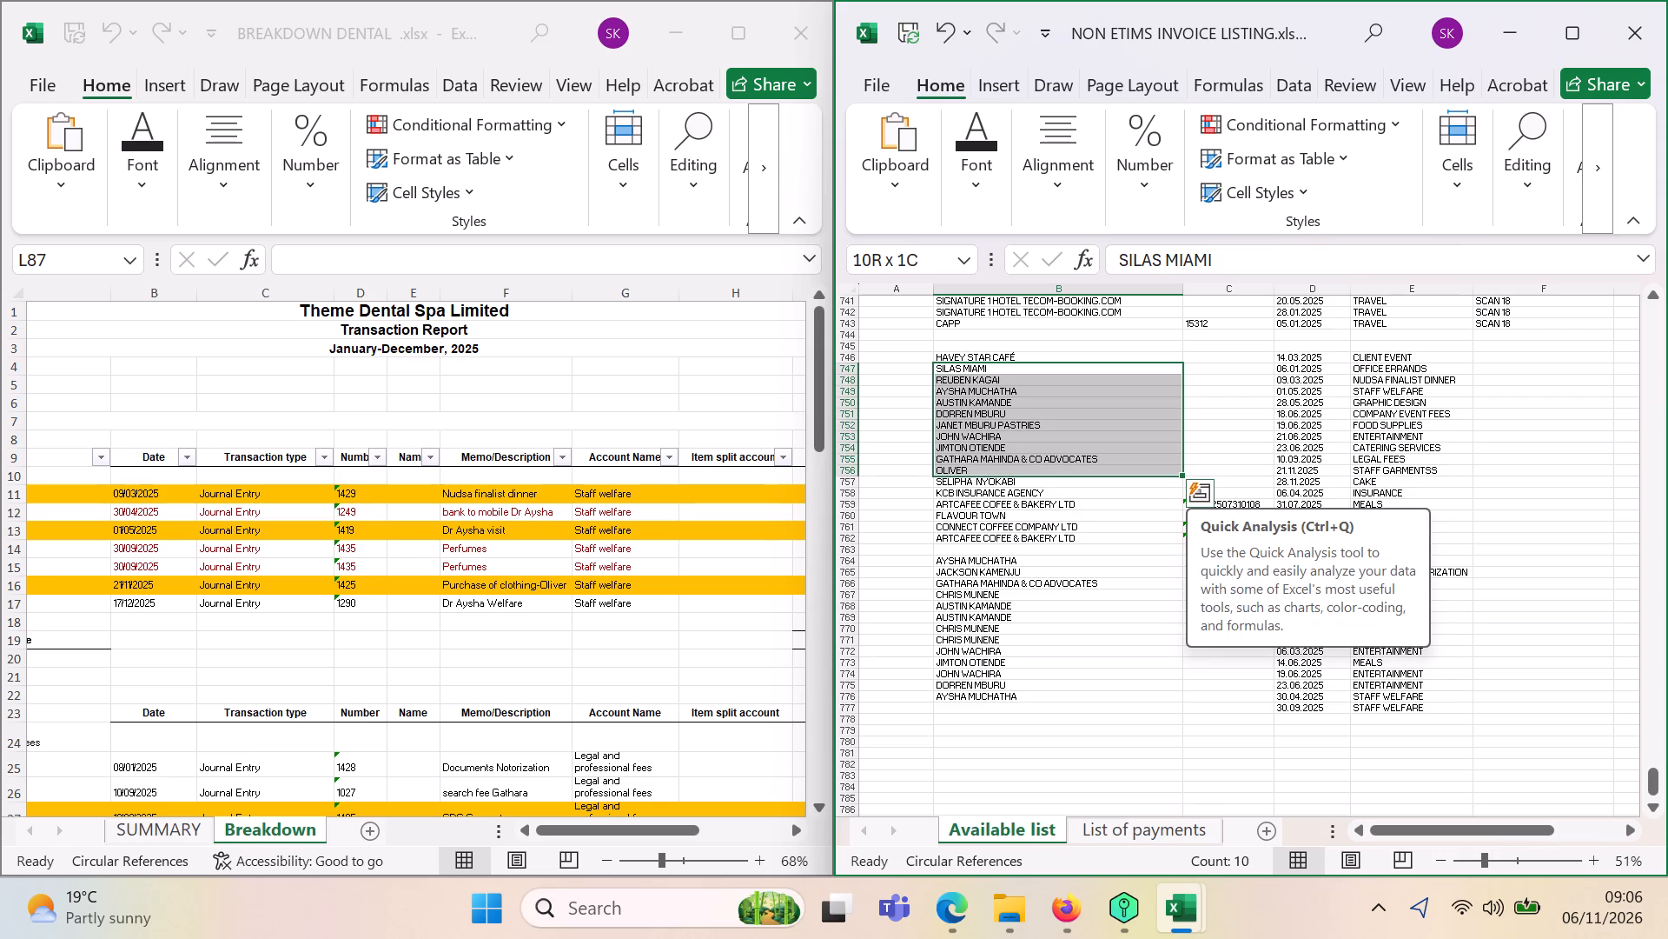
{"action": "left_click", "coordinate": [968, 482], "text": "shift"}
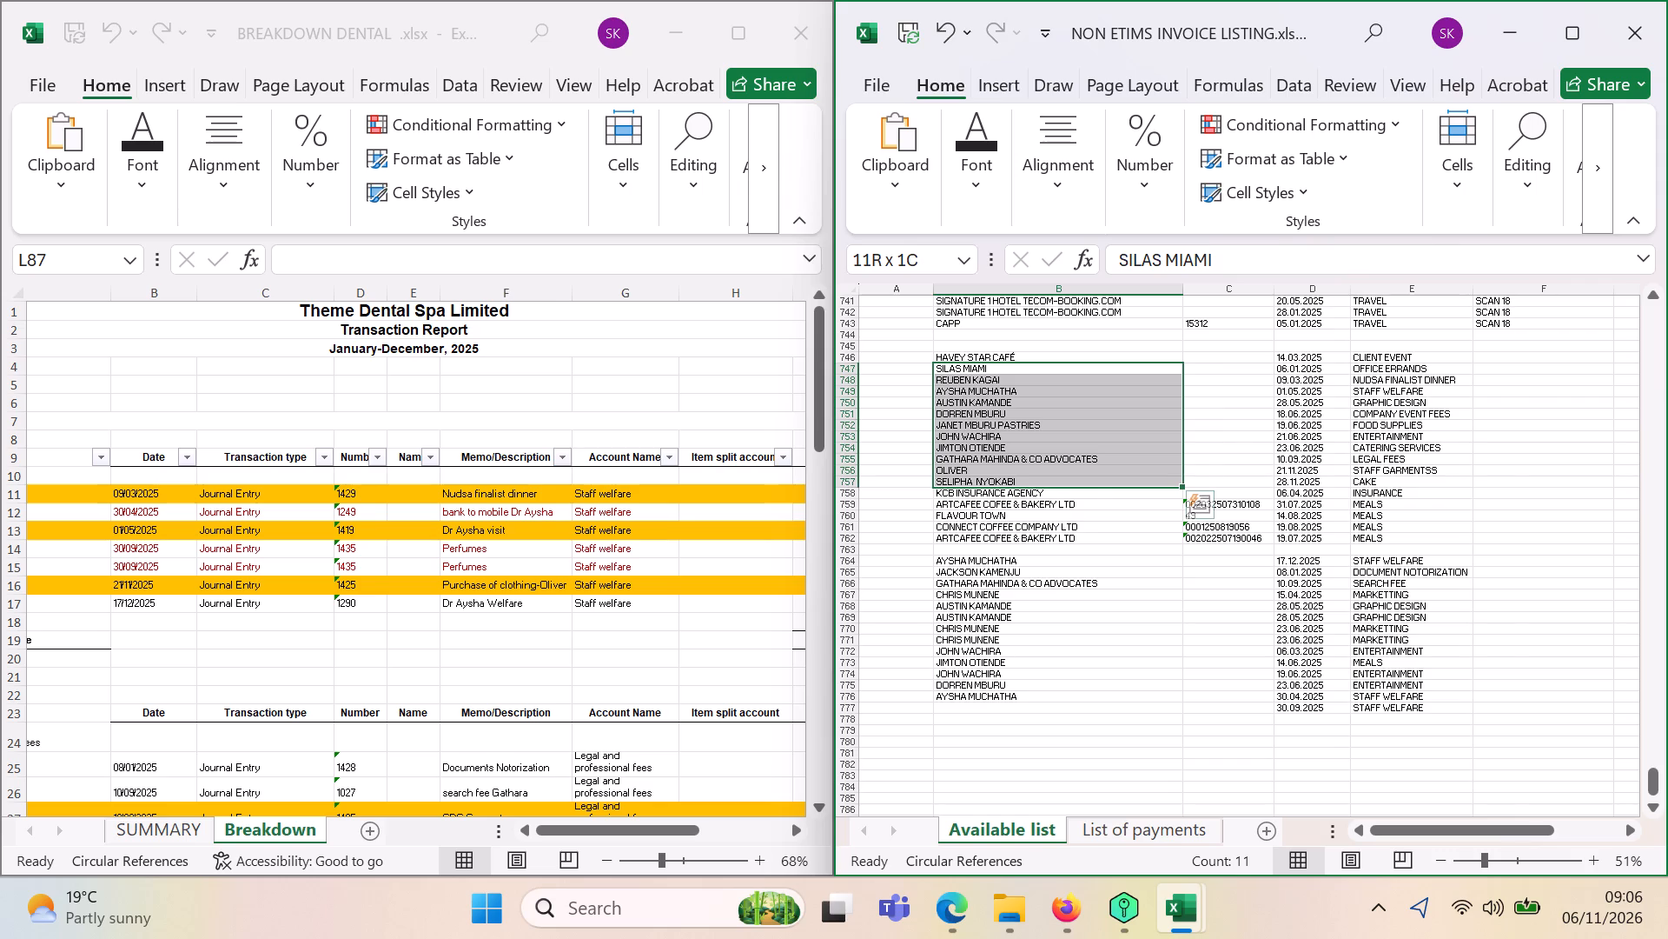
{"action": "left_click", "coordinate": [1142, 716]}
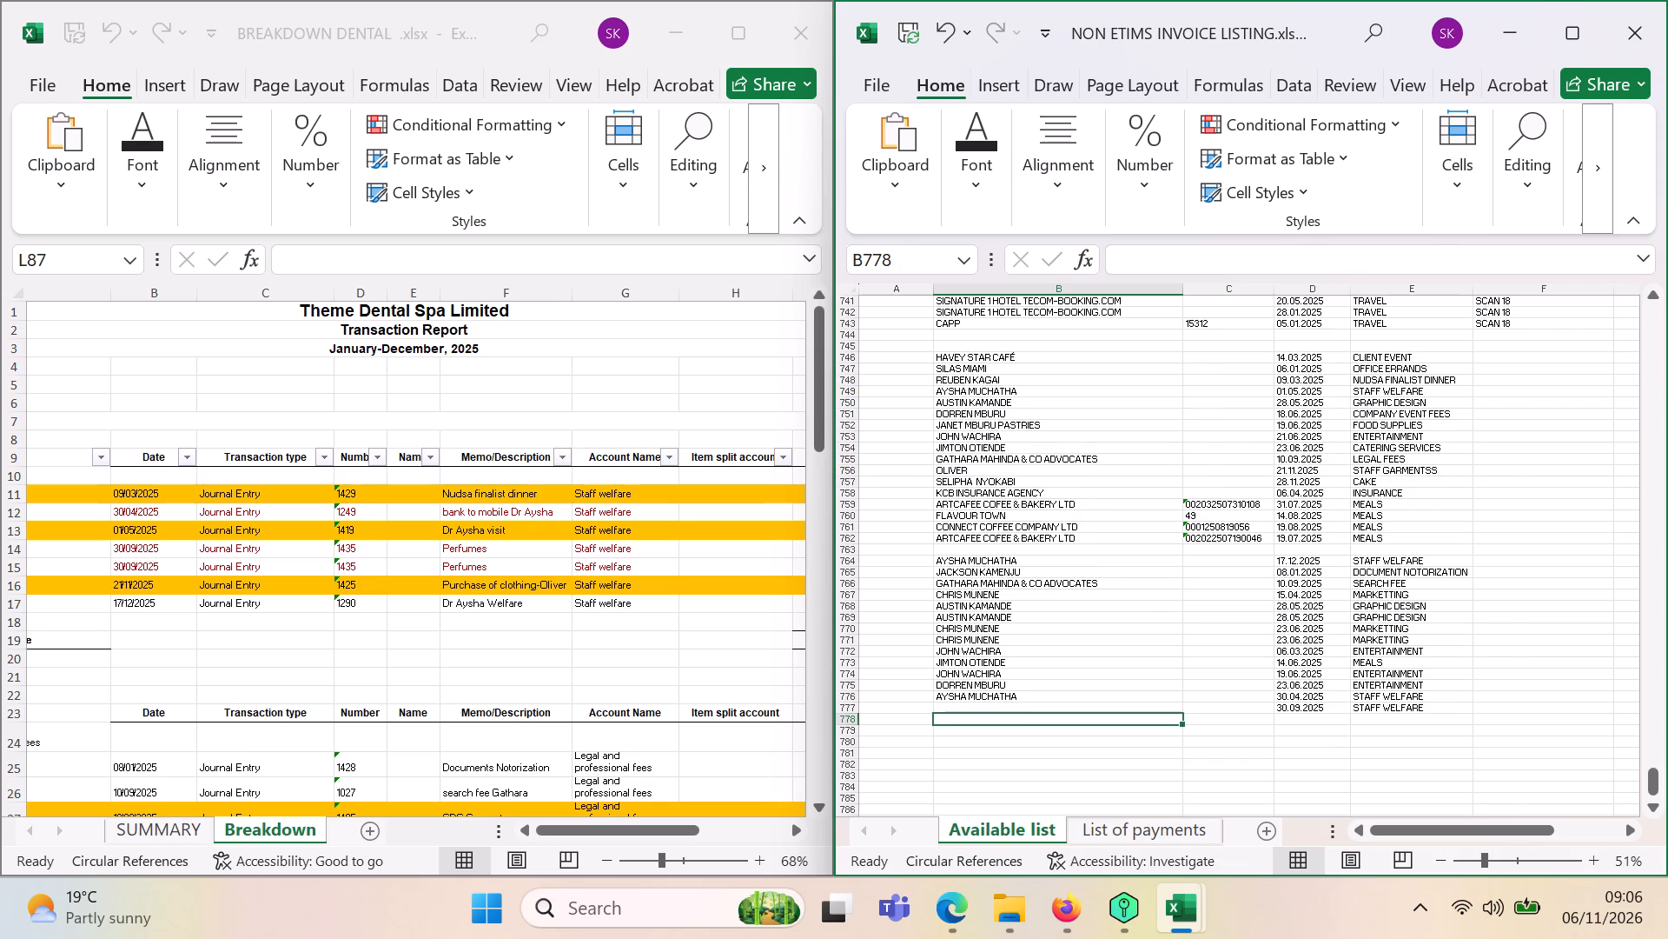
{"action": "left_click", "coordinate": [851, 698]}
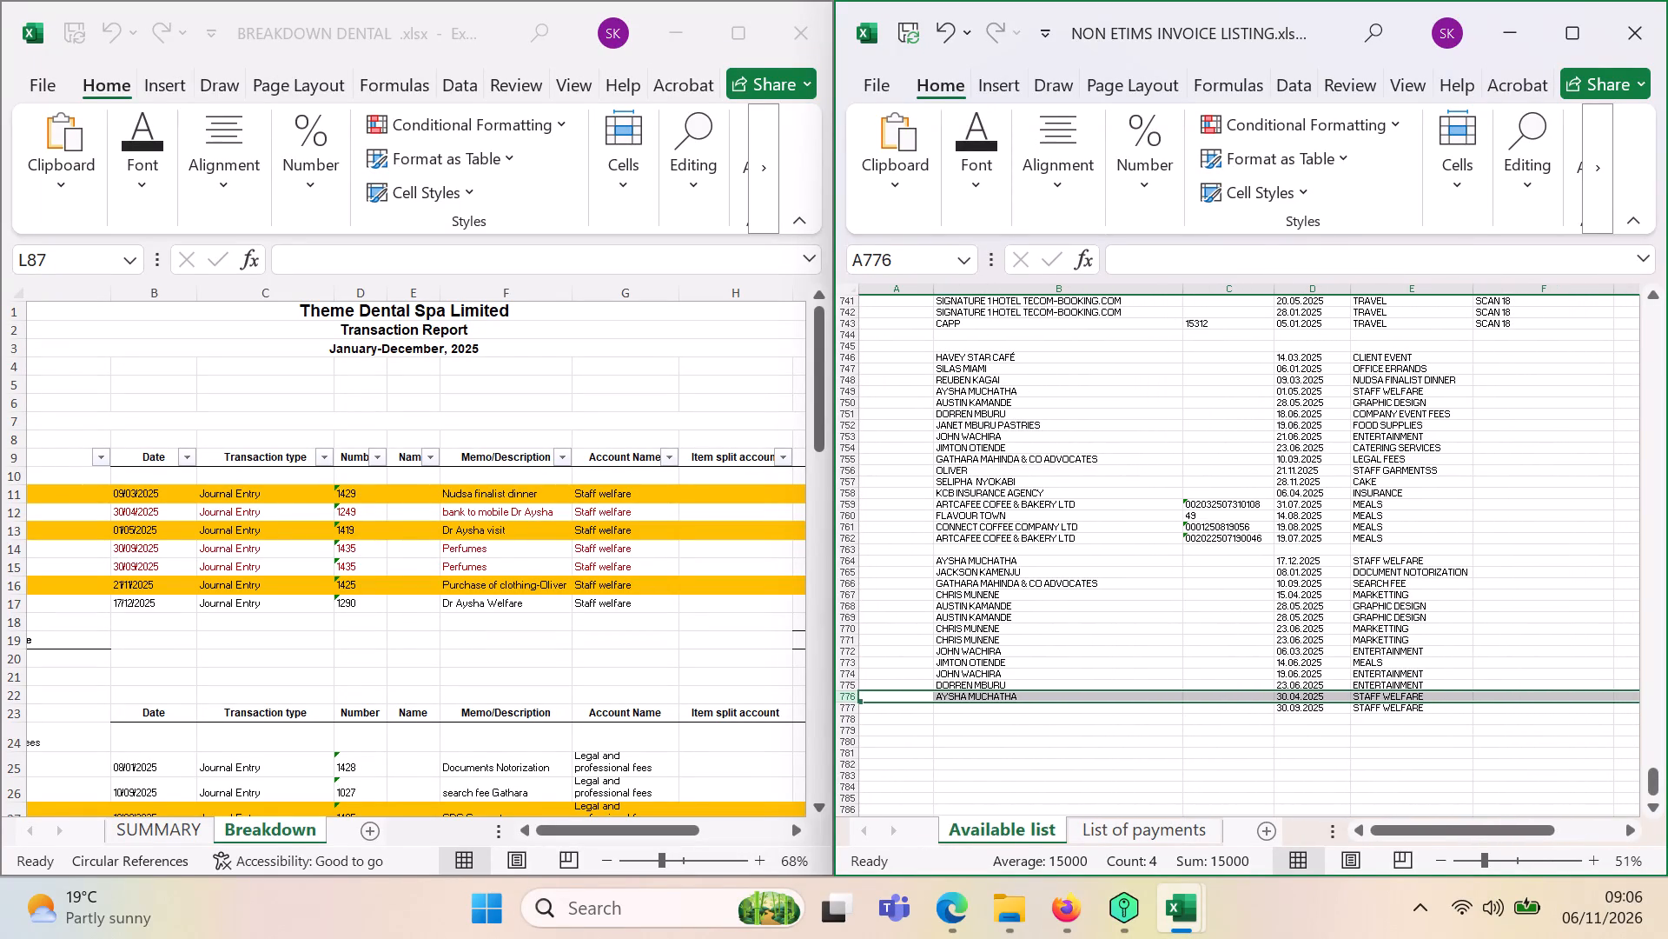
{"action": "left_click_drag", "start_coordinate": [706, 629], "coordinate": [612, 627]}
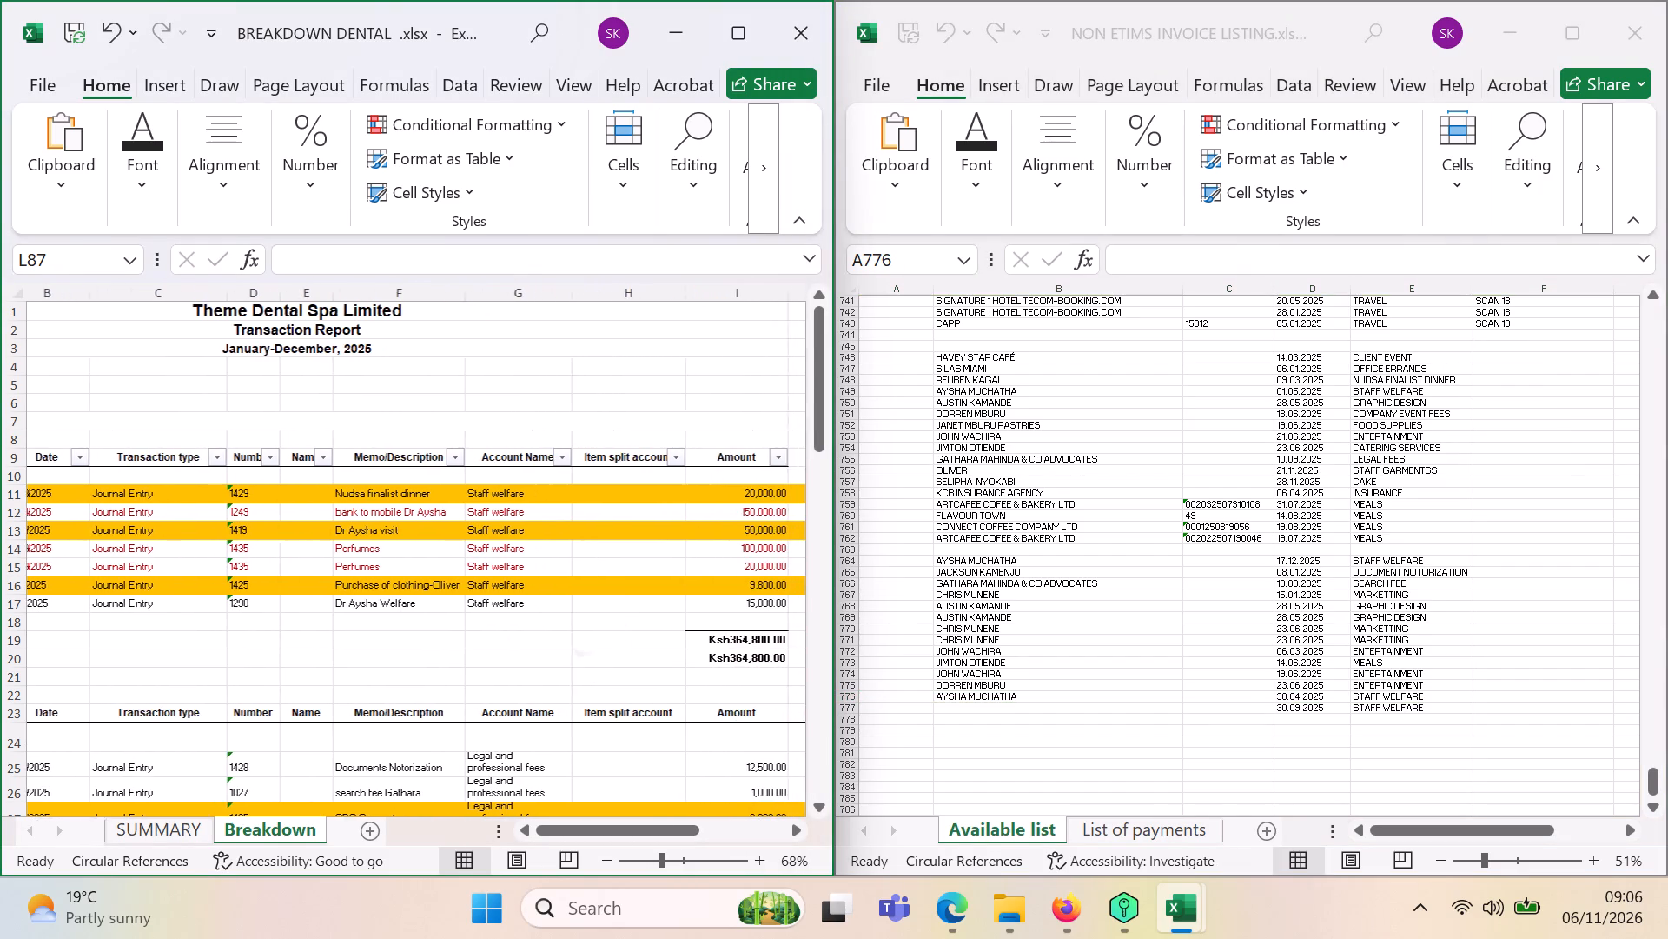
{"action": "left_click", "coordinate": [897, 392]}
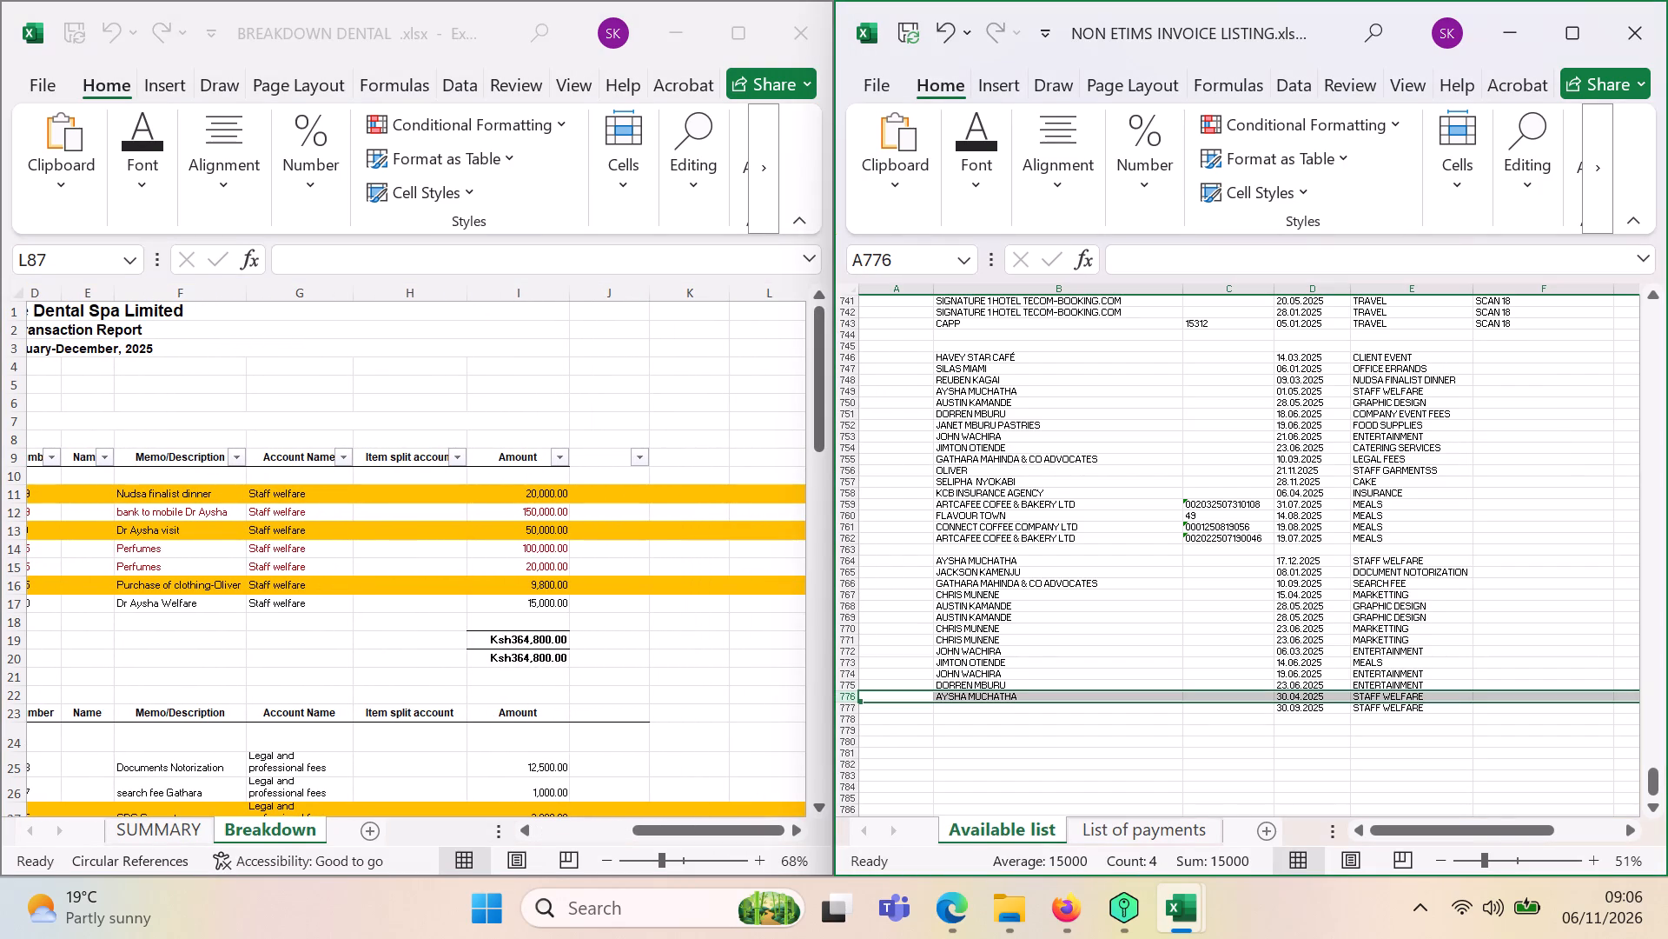
{"action": "left_click", "coordinate": [850, 393]}
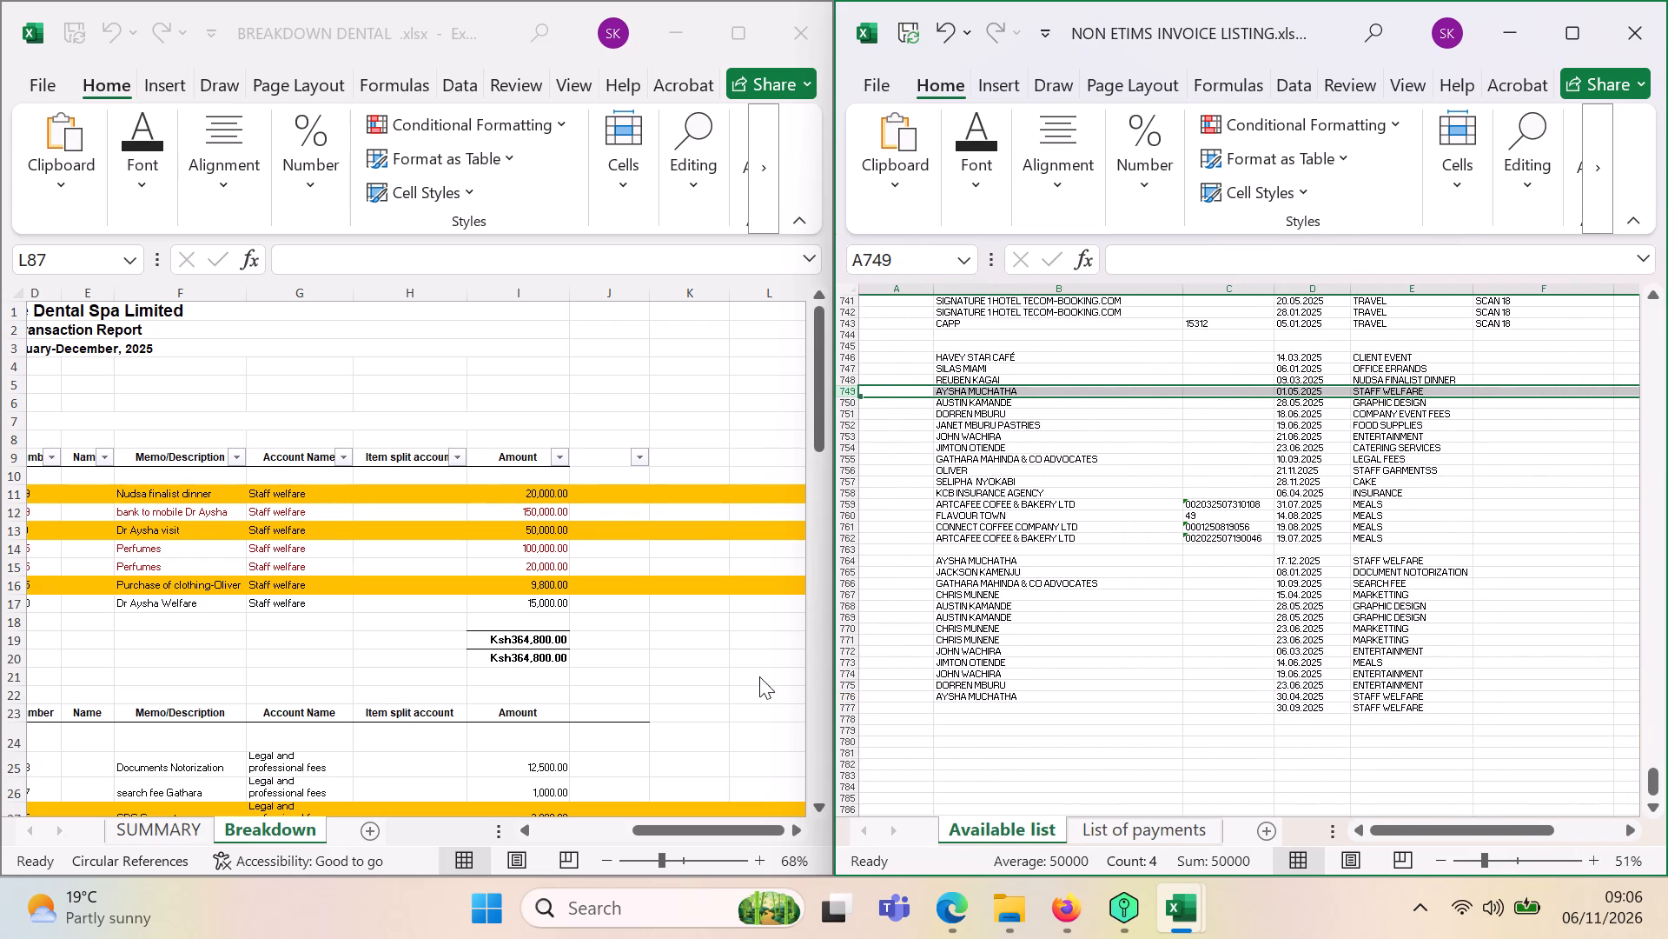
Set the amount of the 30.04.2025 staff welfare entry in row 776 to 150,000.
{"action": "left_click", "coordinate": [847, 699]}
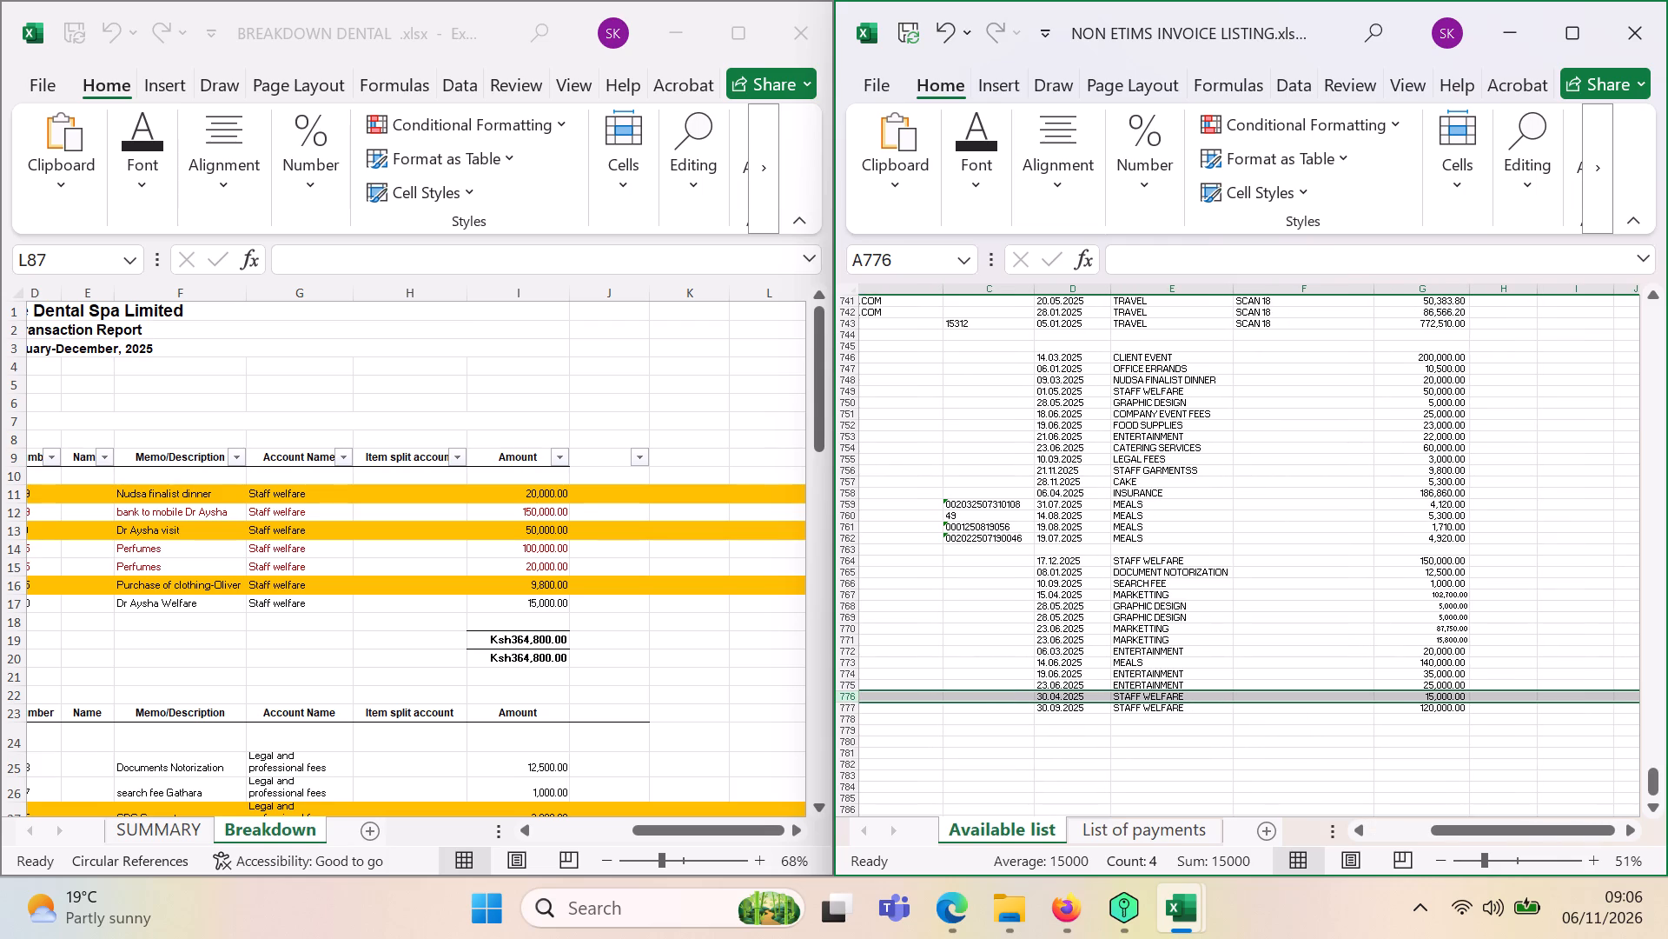
{"action": "left_click", "coordinate": [1432, 698]}
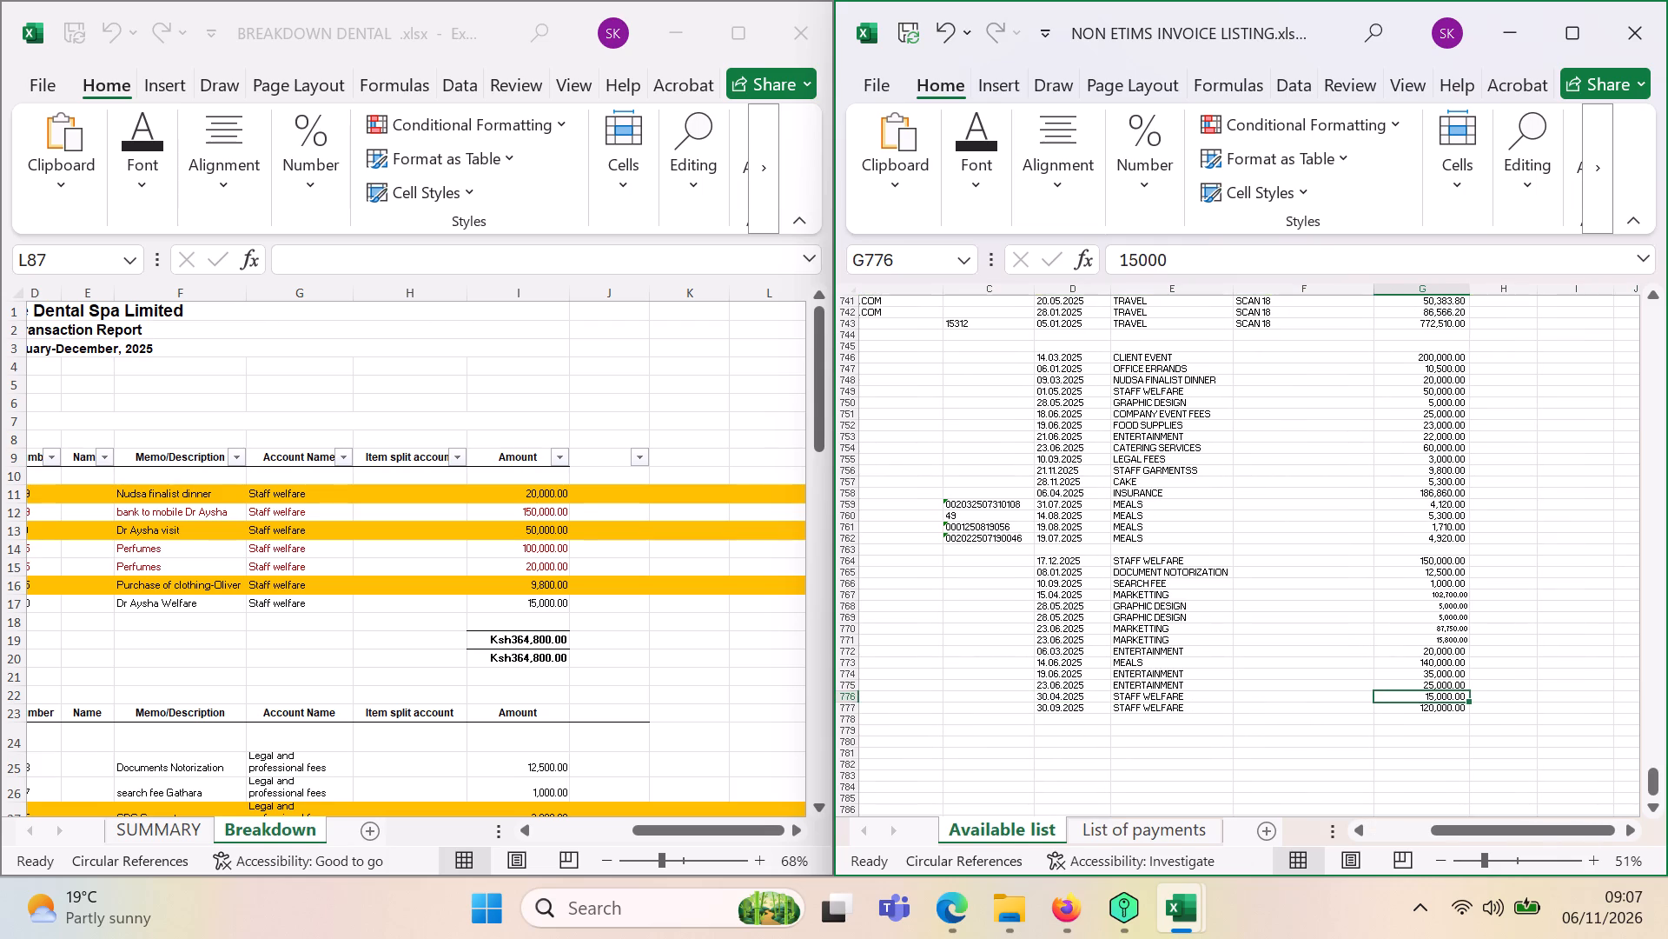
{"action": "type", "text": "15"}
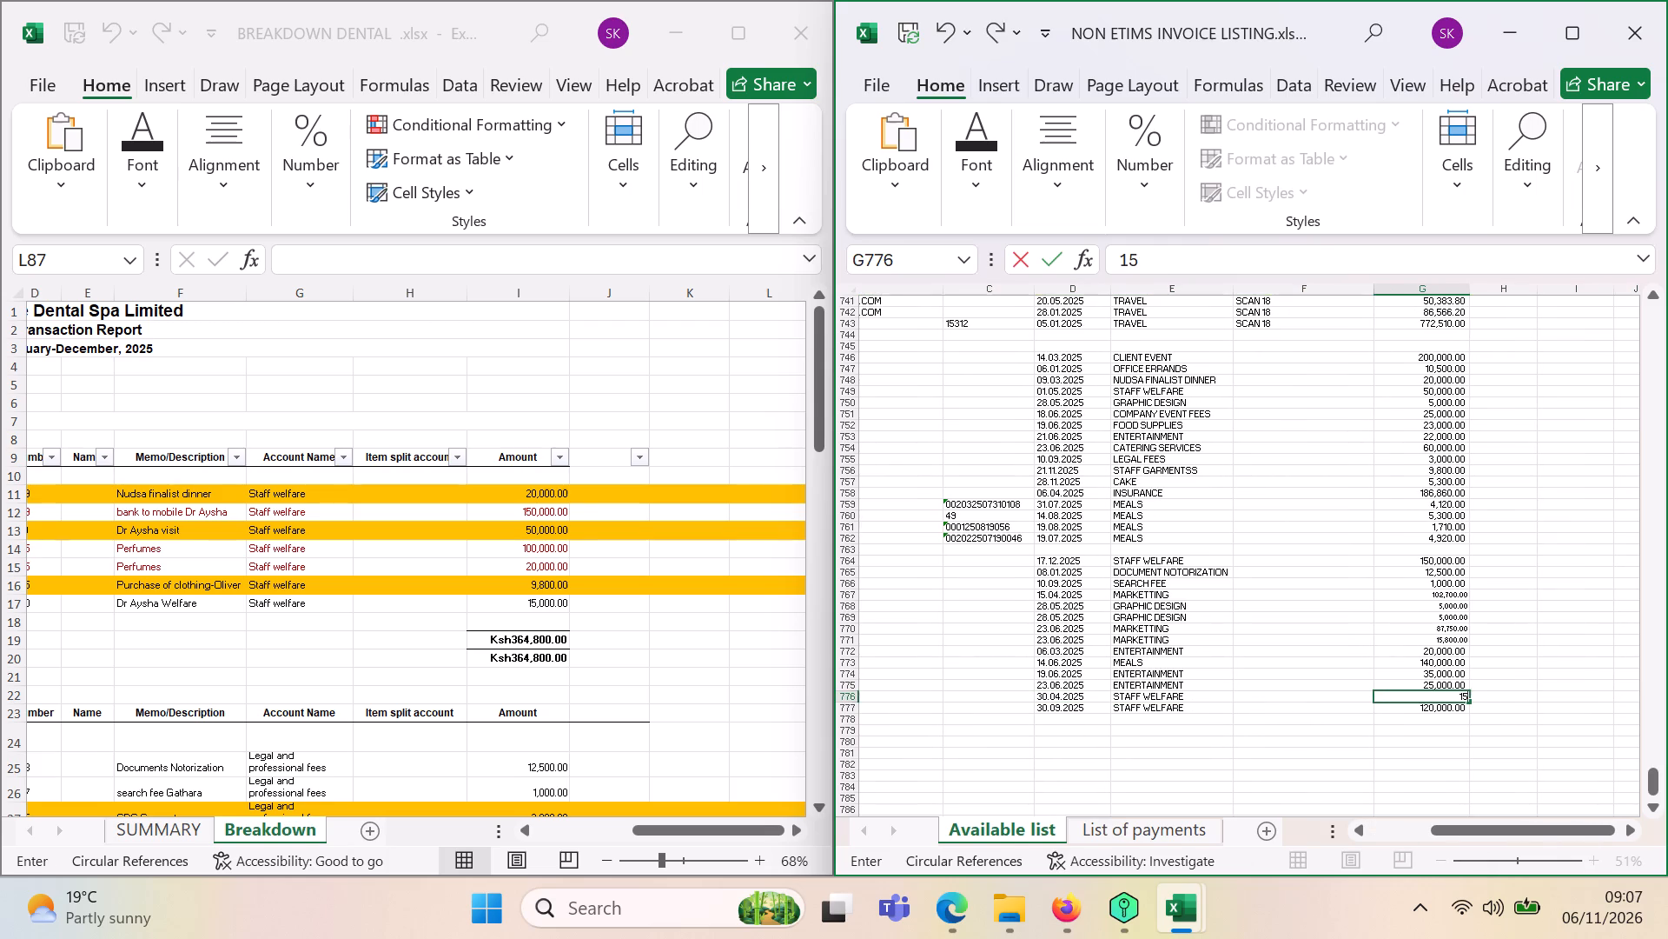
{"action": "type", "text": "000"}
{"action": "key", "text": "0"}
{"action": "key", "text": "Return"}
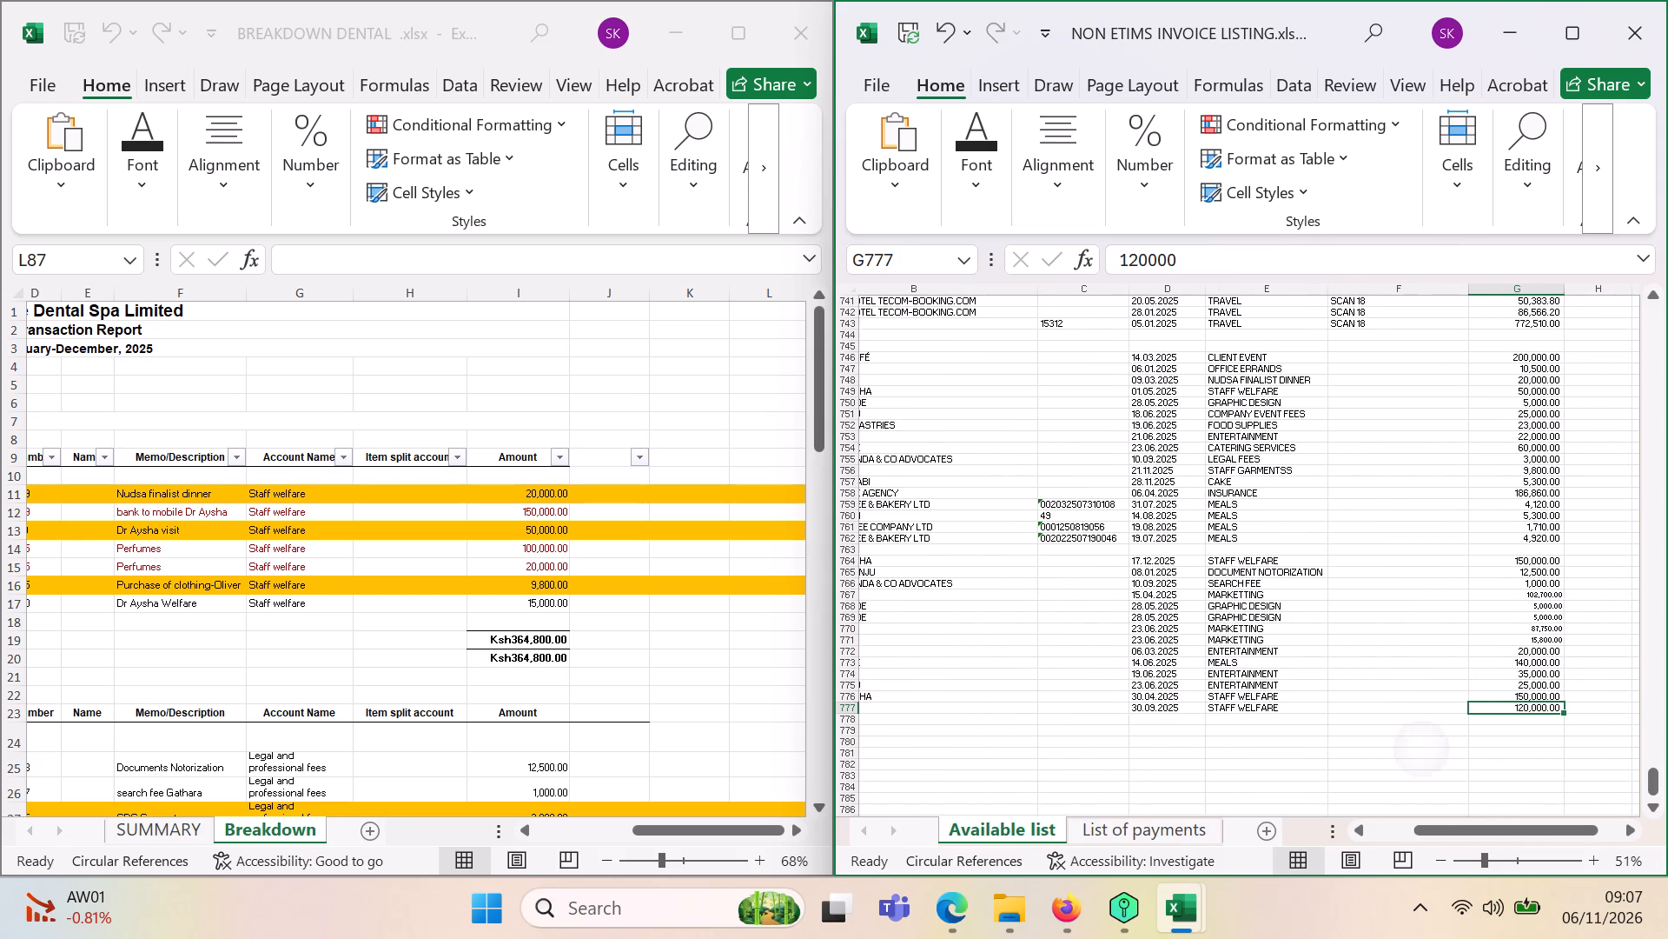
Set the amount of the 17.12.2025 staff welfare entry in row 764 to 15,000.
{"action": "left_click", "coordinate": [1530, 563]}
{"action": "left_click", "coordinate": [1211, 244]}
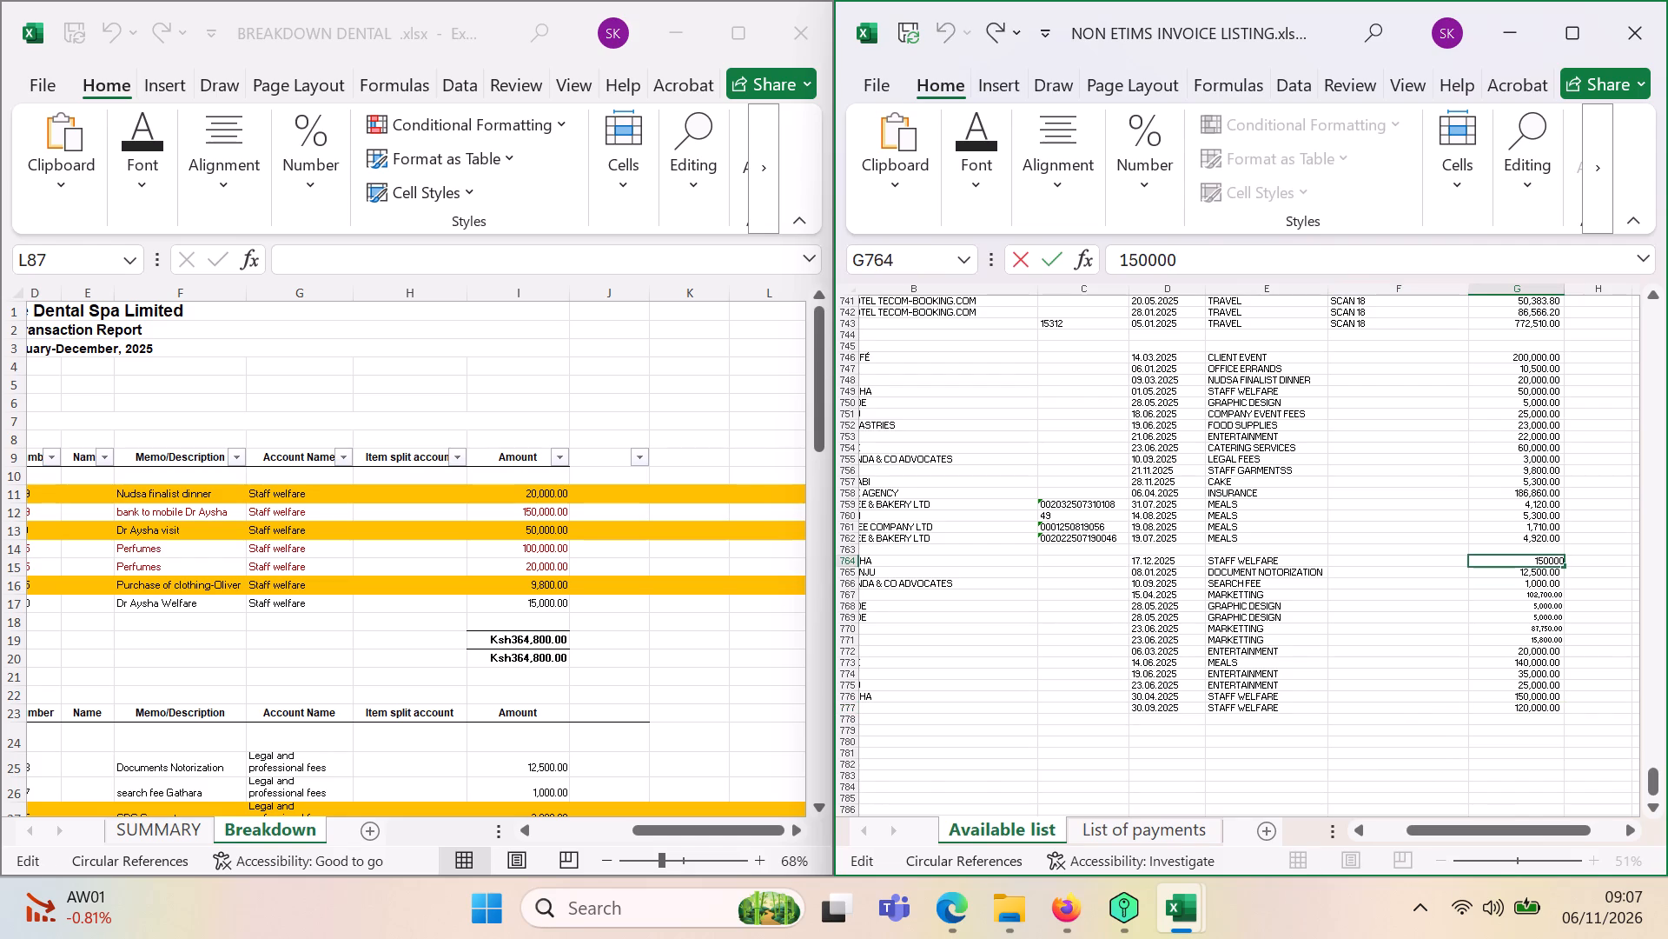
{"action": "key", "text": "BackSpace"}
{"action": "key", "text": "Return"}
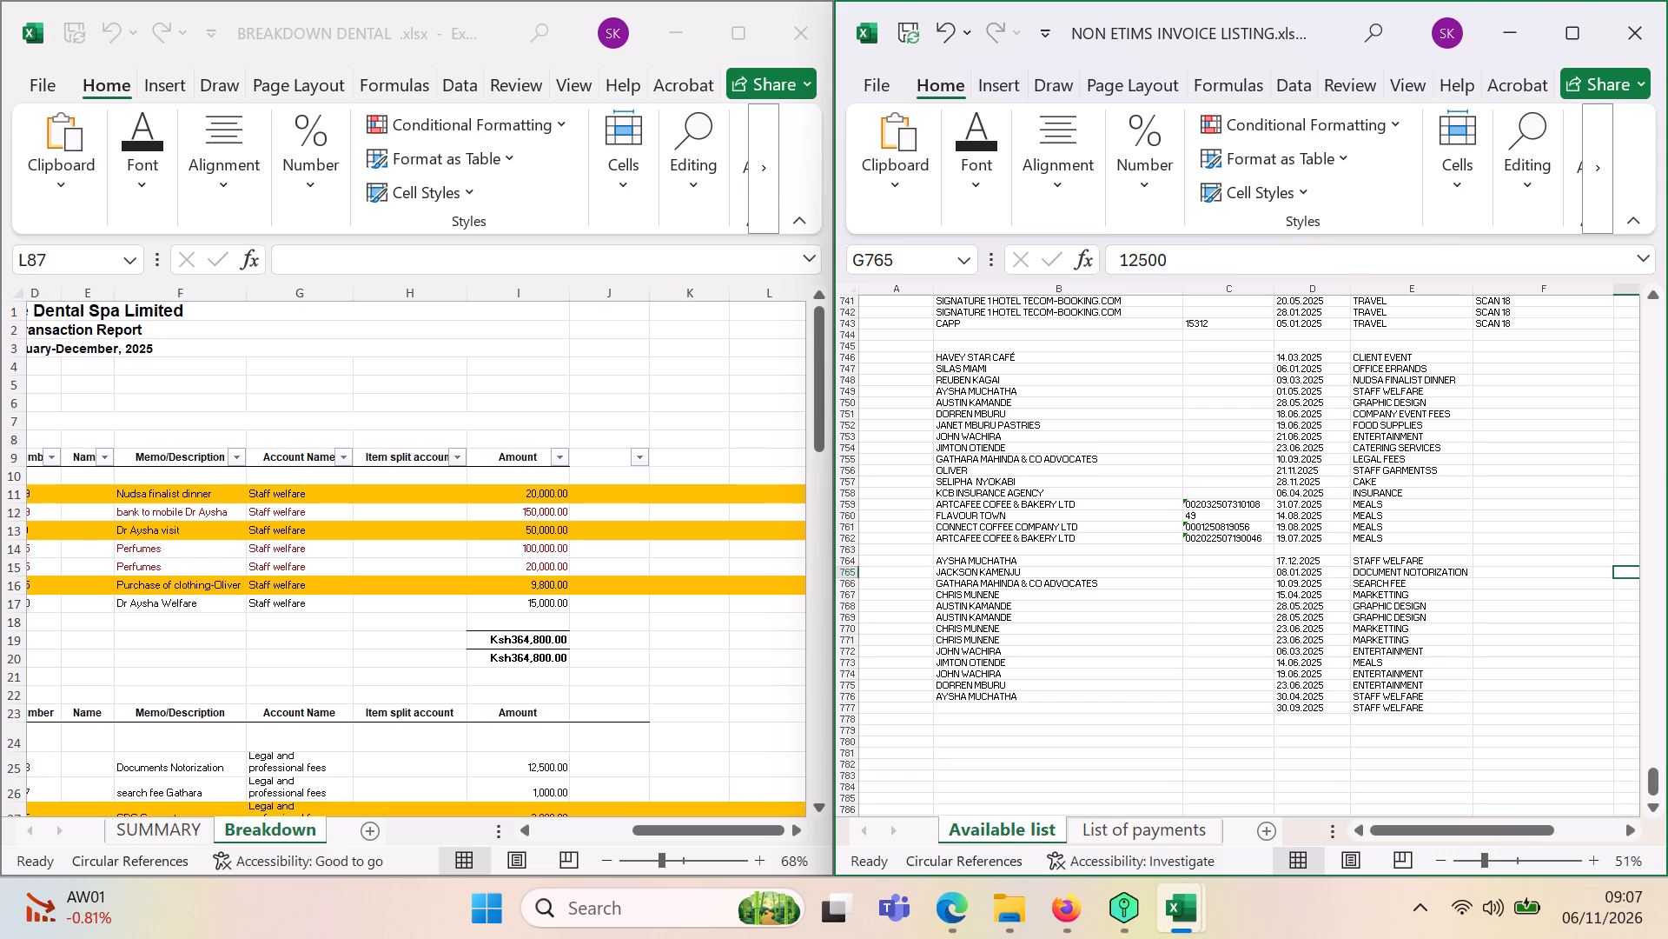
Enter PERFUMES in the empty name cell of the 30.09.2025 staff welfare entry in row 777.
{"action": "left_click", "coordinate": [1069, 713]}
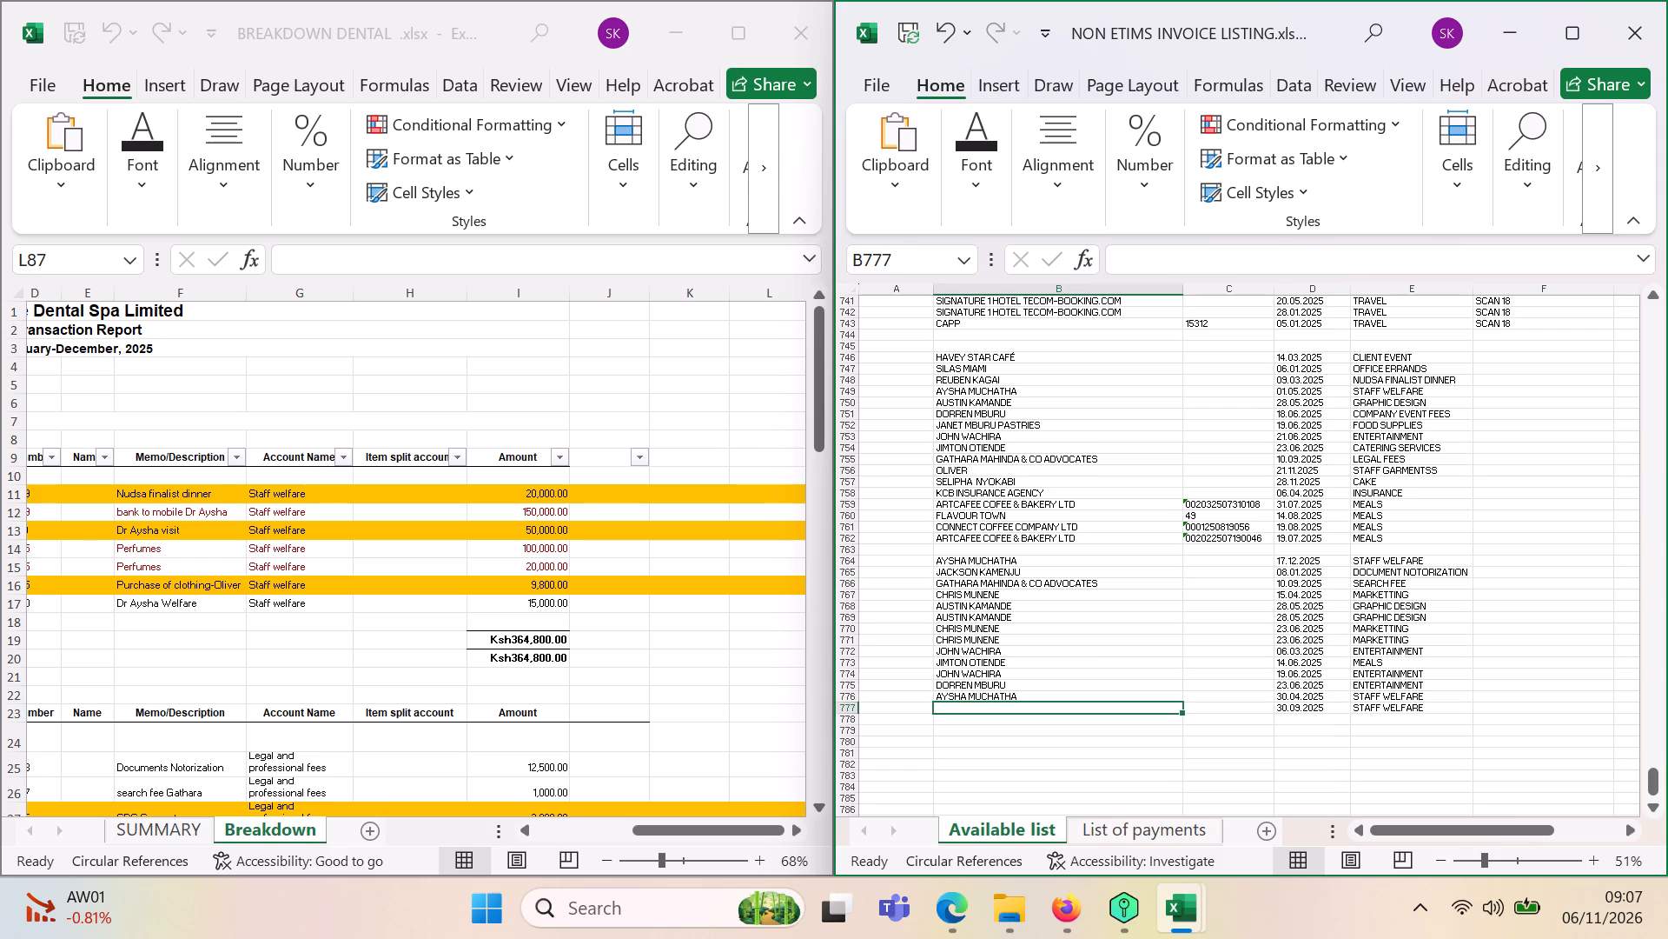
{"action": "left_click", "coordinate": [990, 709]}
{"action": "type", "text": "per"}
{"action": "key", "text": "BackSpace"}
{"action": "key", "text": "BackSpace"}
{"action": "key", "text": "BackSpace"}
{"action": "key", "text": "BackSpace"}
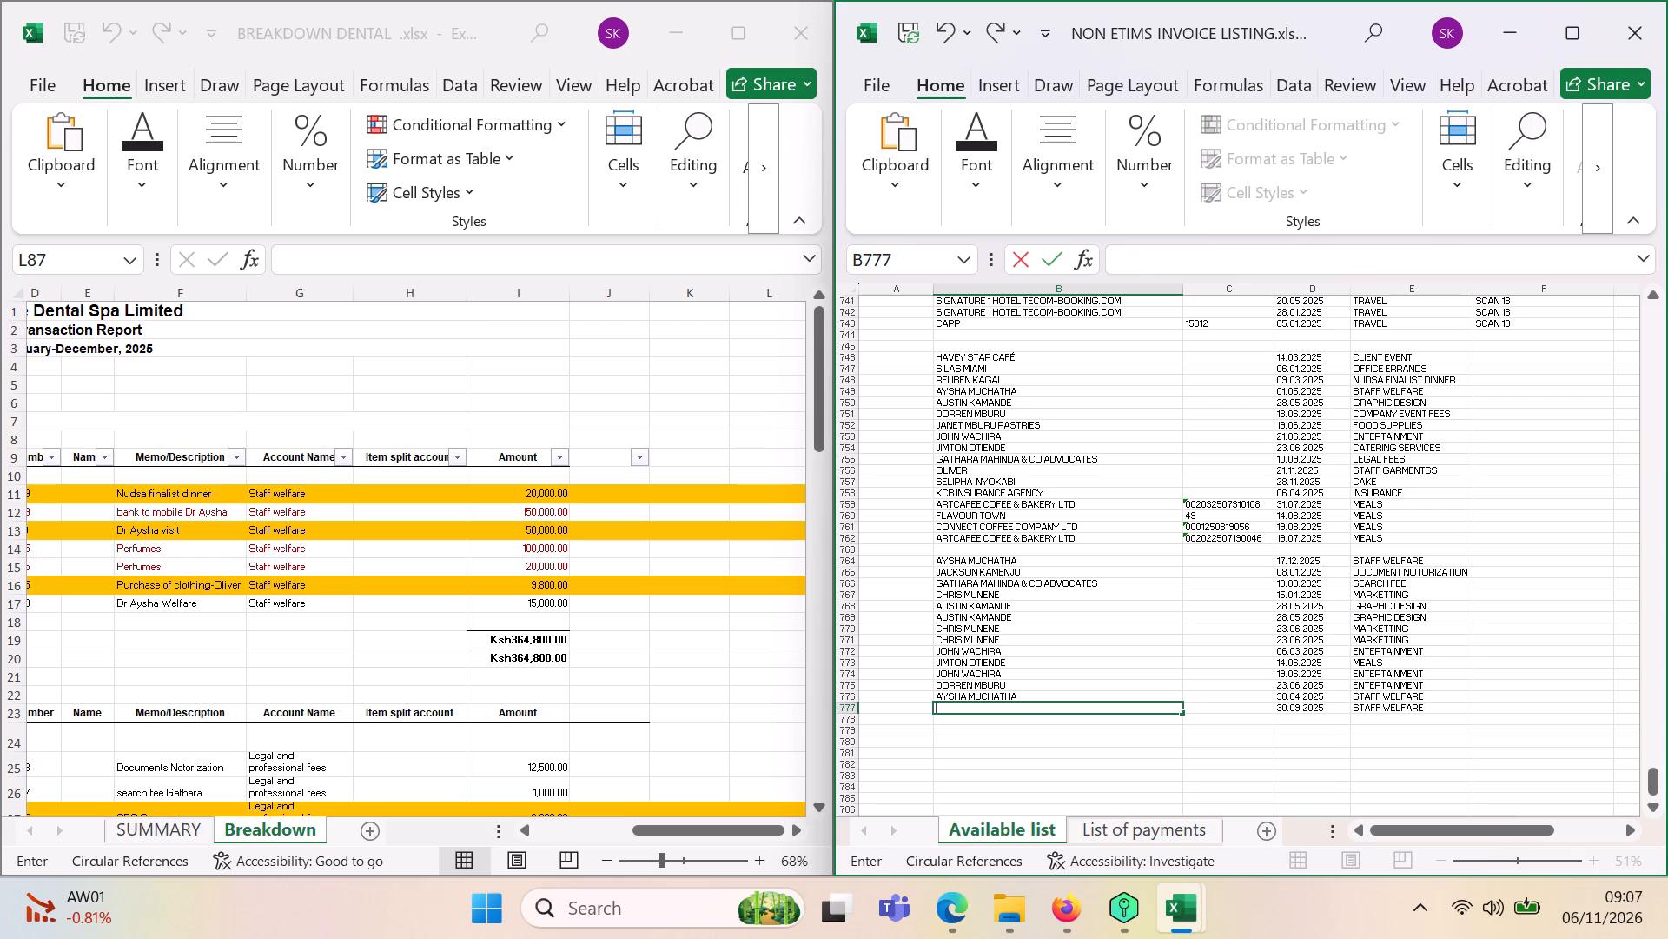
{"action": "type", "text": "PERFUMES"}
{"action": "left_click", "coordinate": [978, 740]}
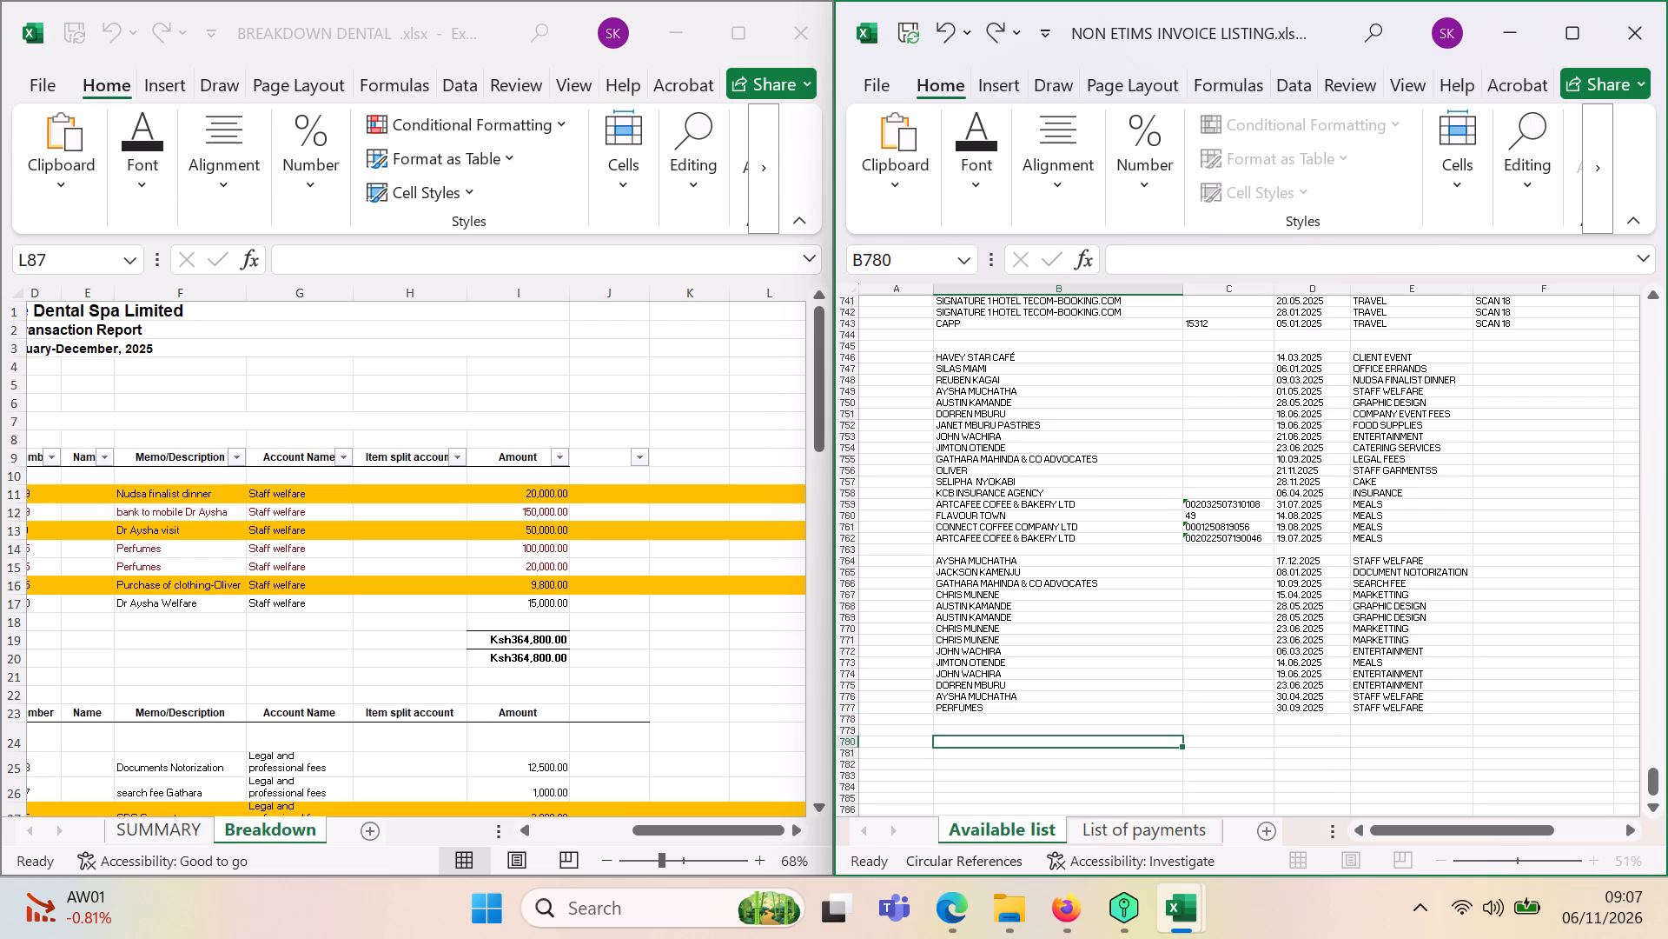
Fill the PERFUMES cell B777 with the standard orange color.
{"action": "left_click", "coordinate": [958, 709]}
{"action": "left_click", "coordinate": [976, 200]}
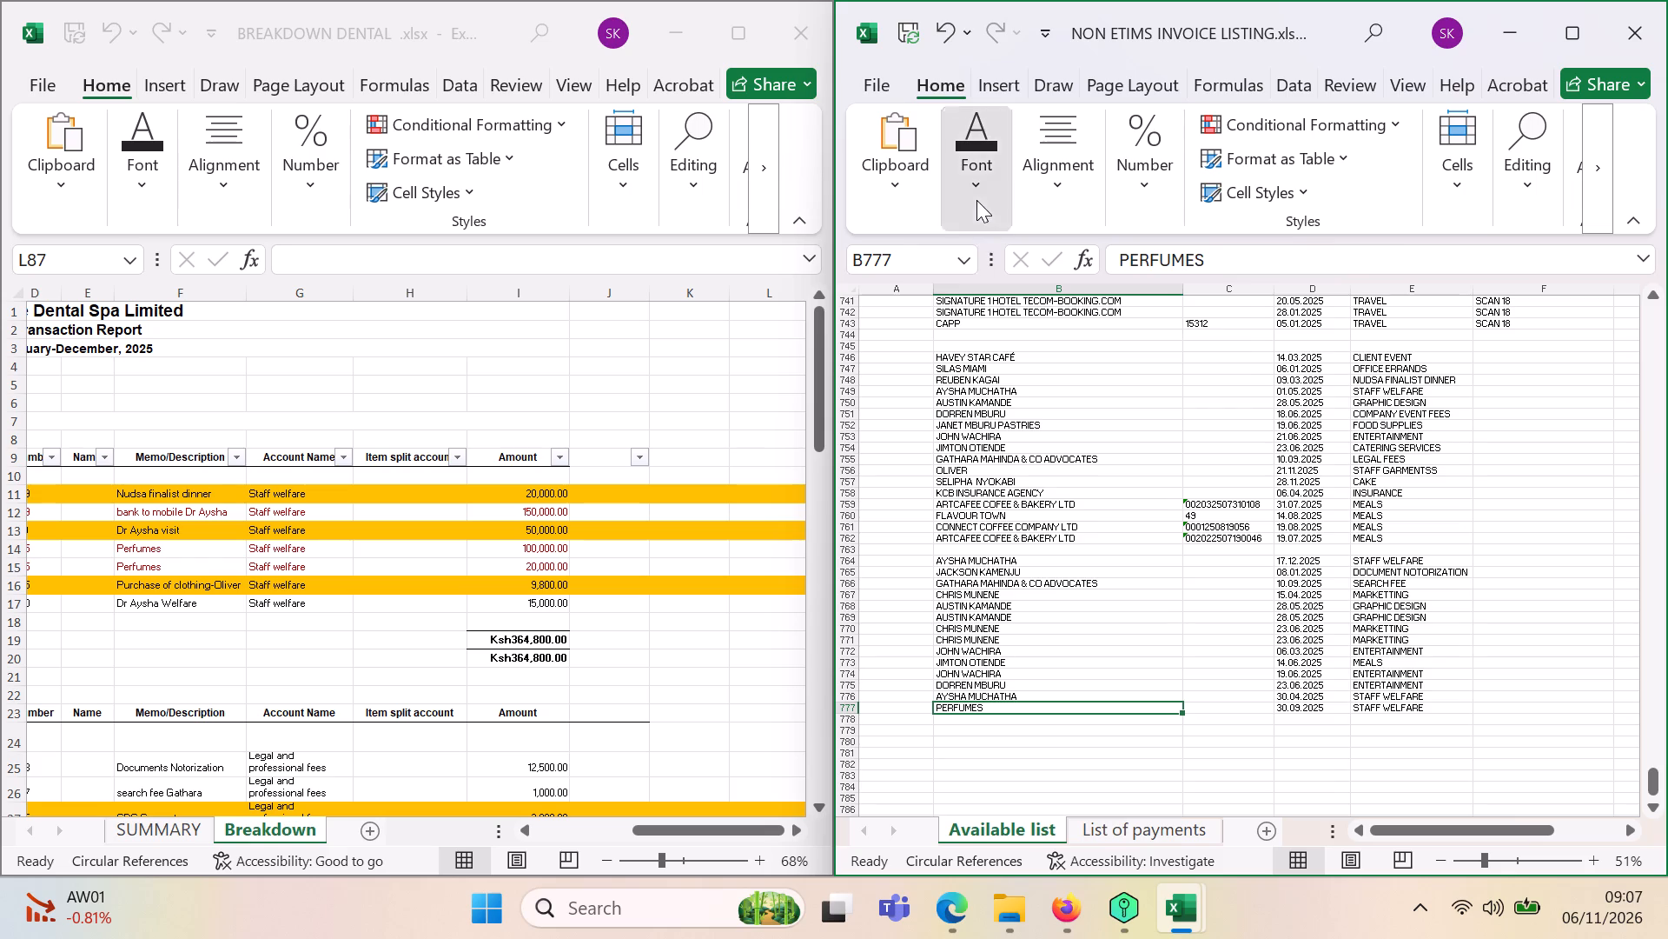
{"action": "left_click", "coordinate": [1175, 300]}
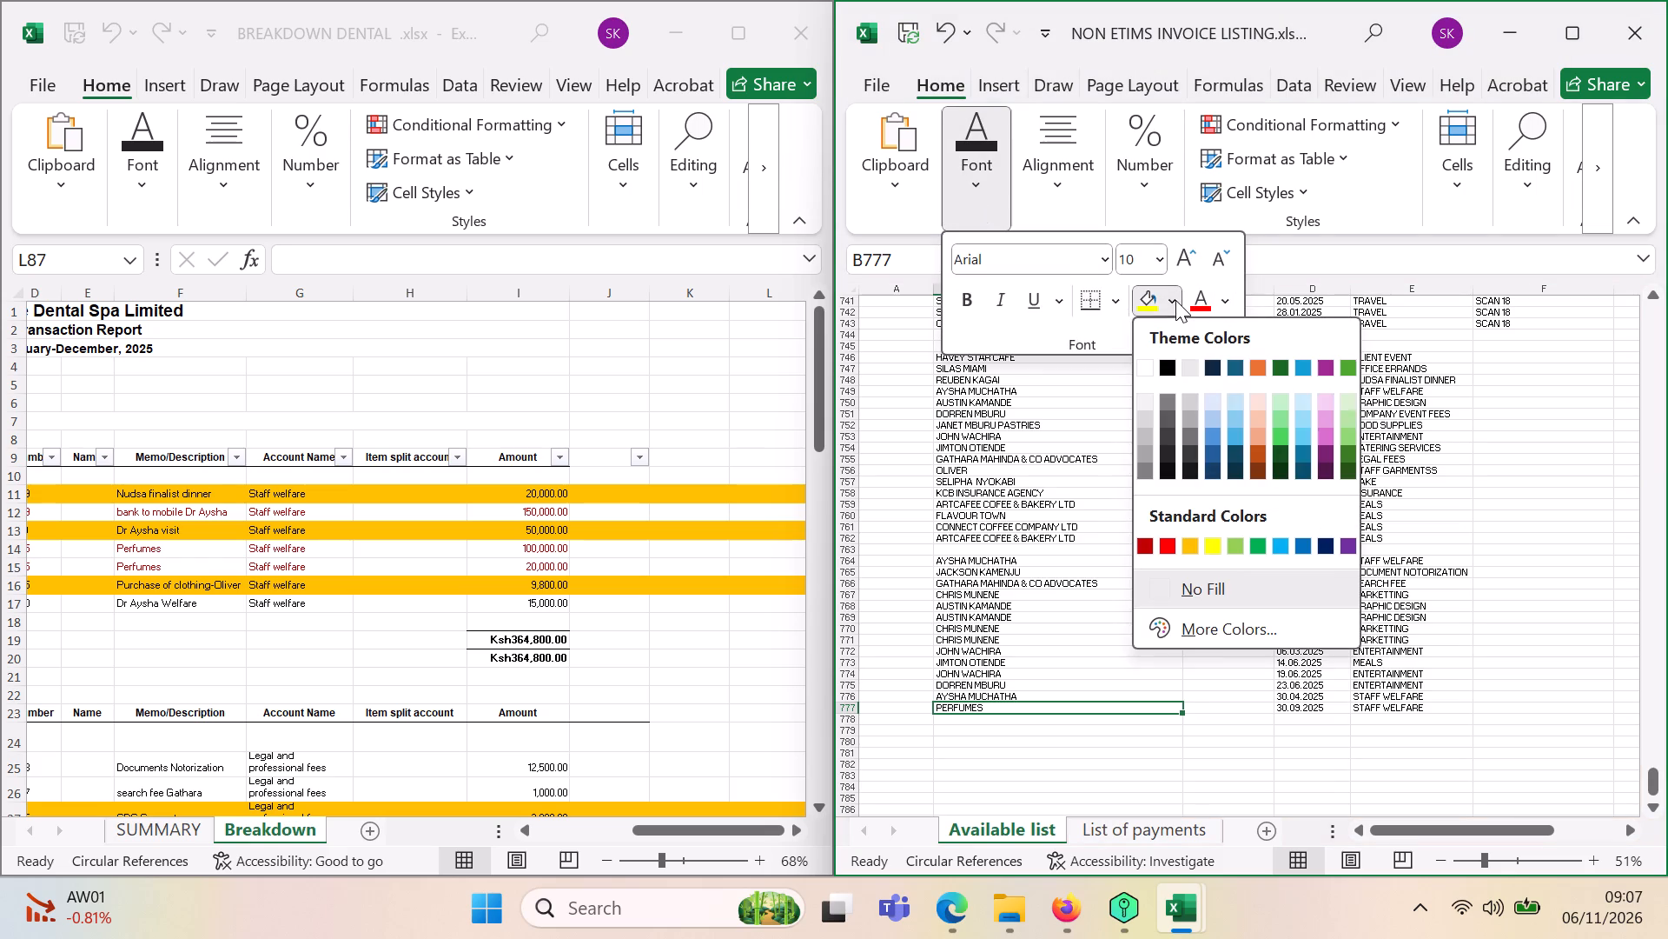
{"action": "left_click", "coordinate": [1190, 537]}
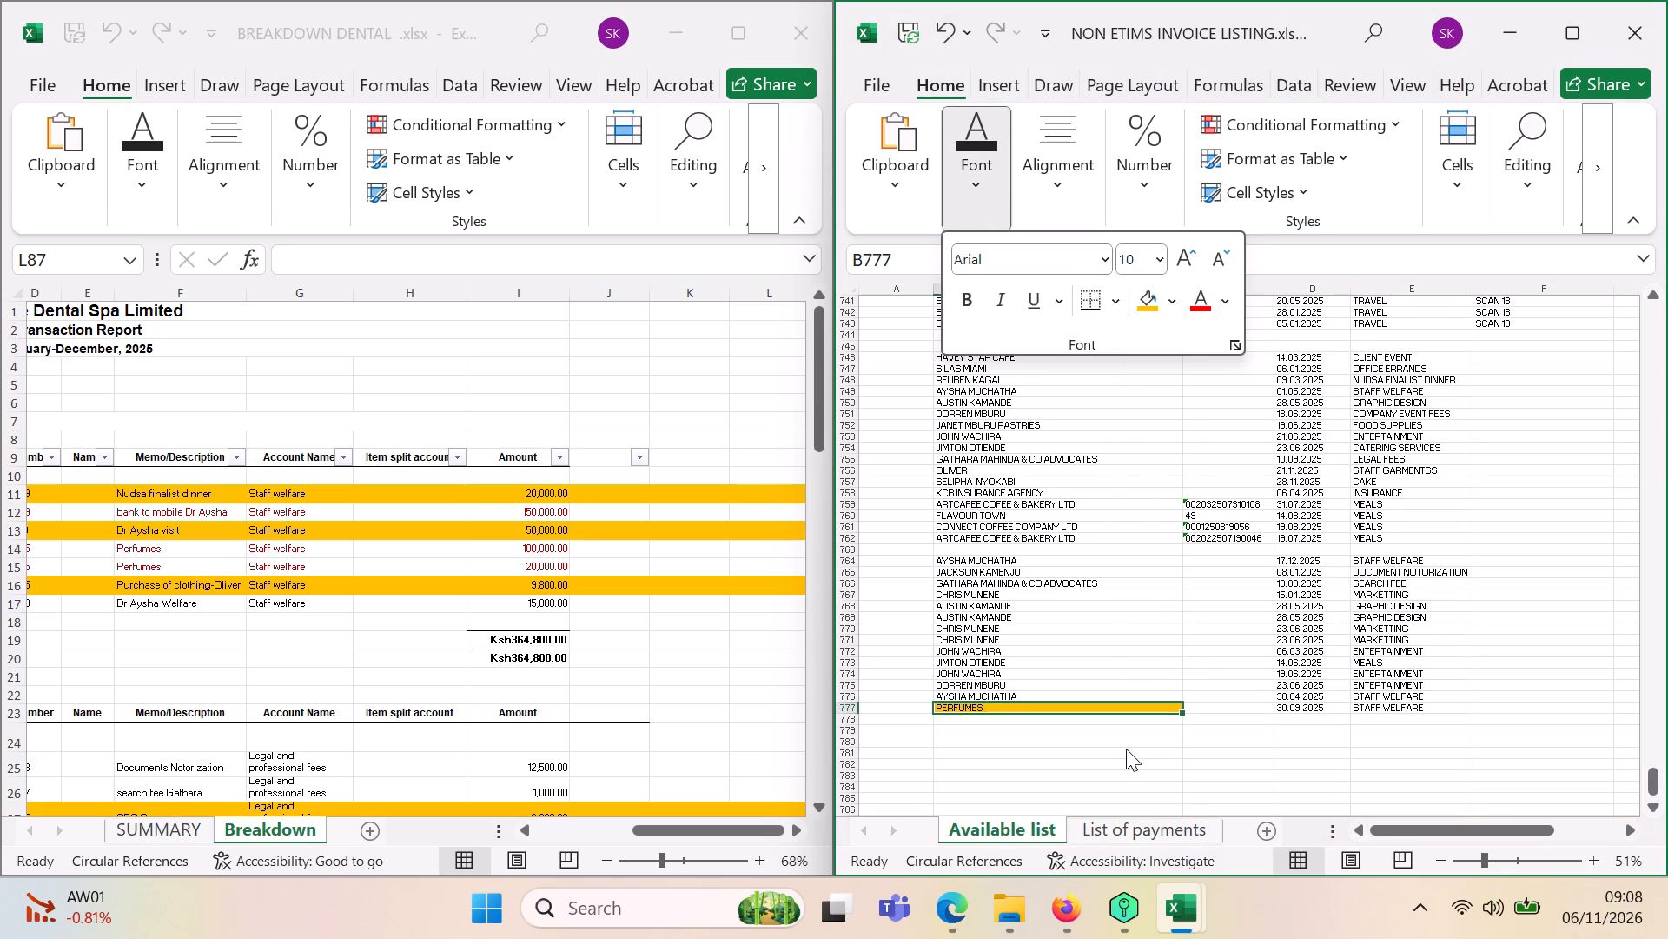
{"action": "left_click", "coordinate": [1122, 743]}
Enter the same payee name as row 776 in column B of row 778, below PERFUMES.
{"action": "left_click", "coordinate": [983, 721]}
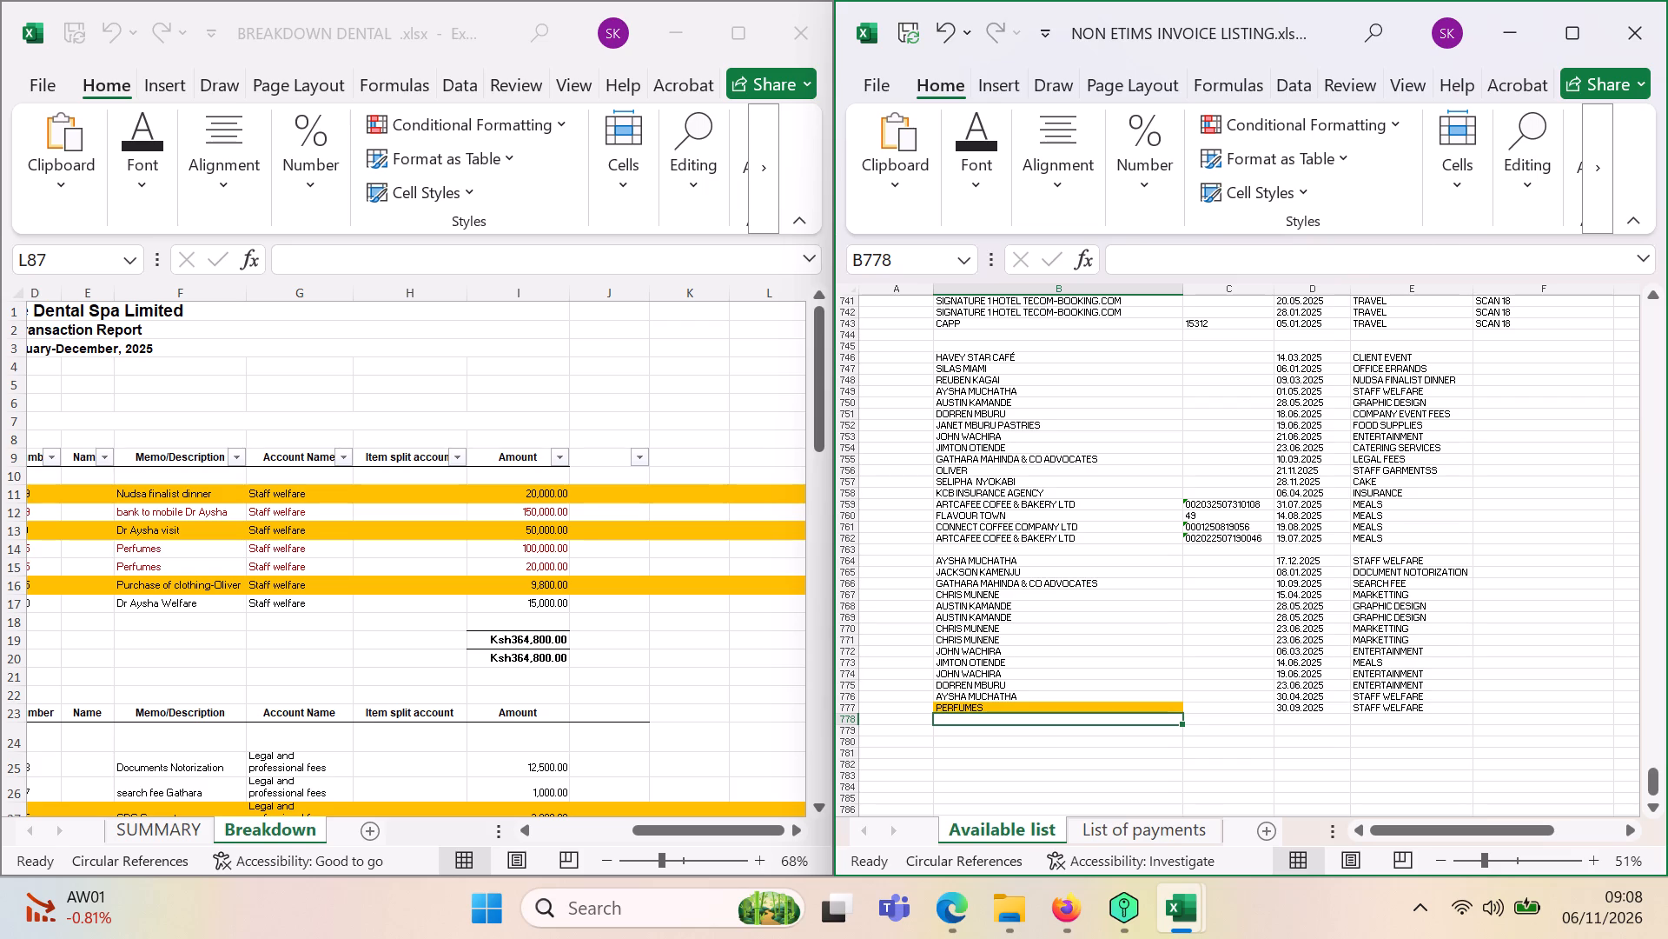
{"action": "type", "text": "AYSH"}
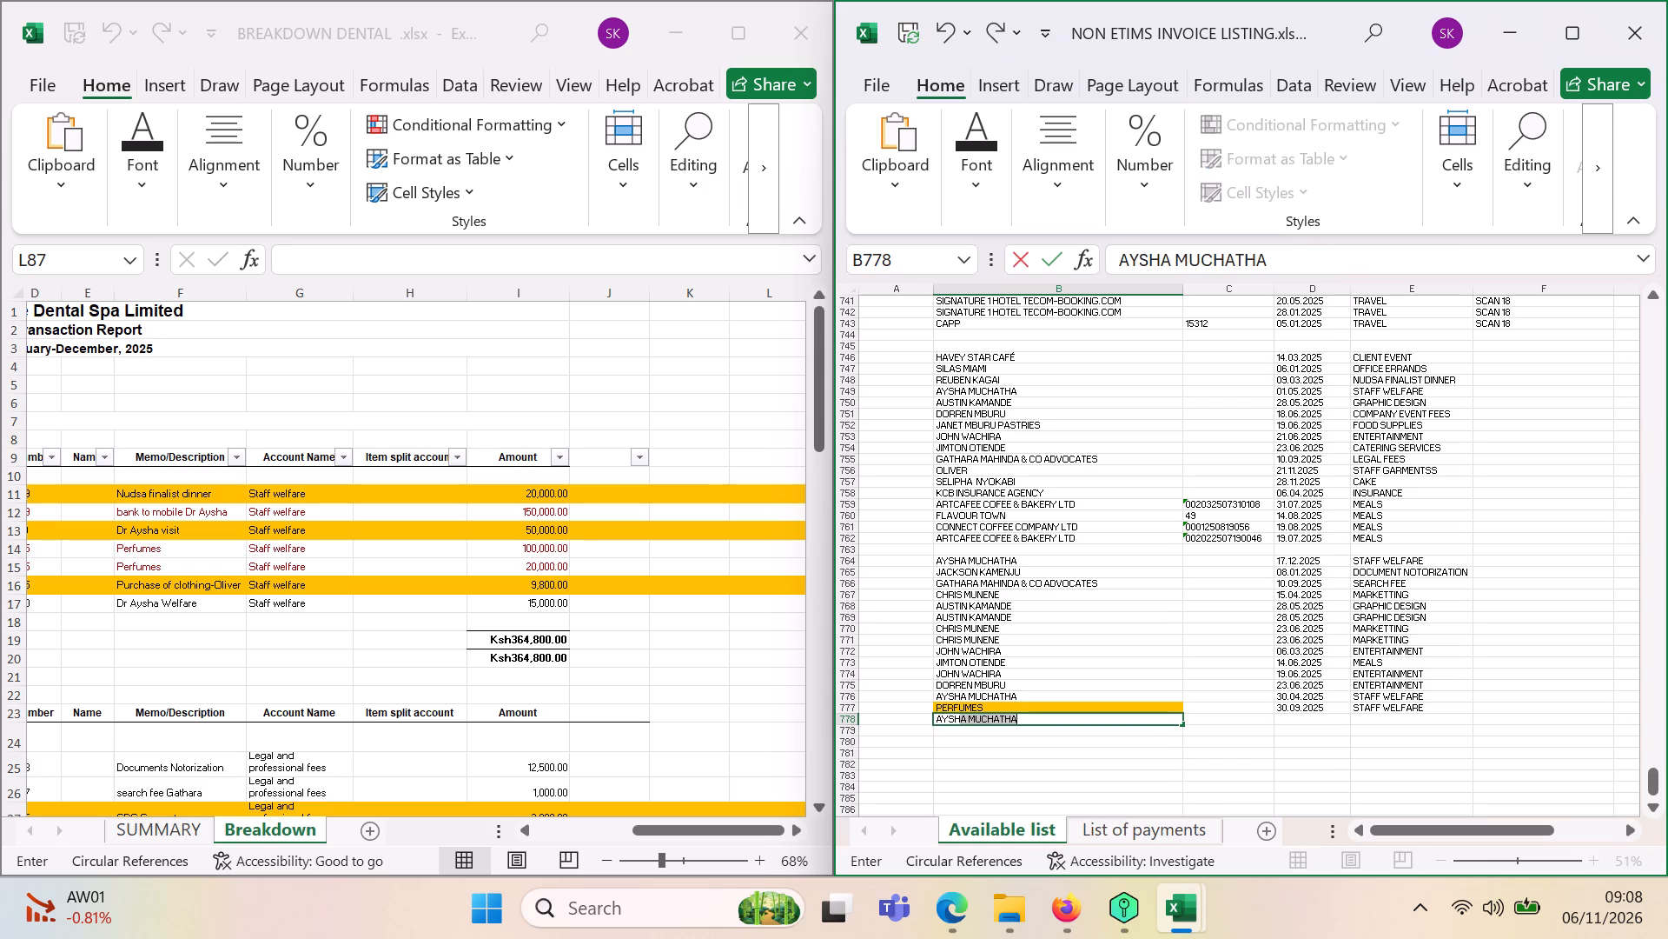
{"action": "left_click", "coordinate": [1184, 774]}
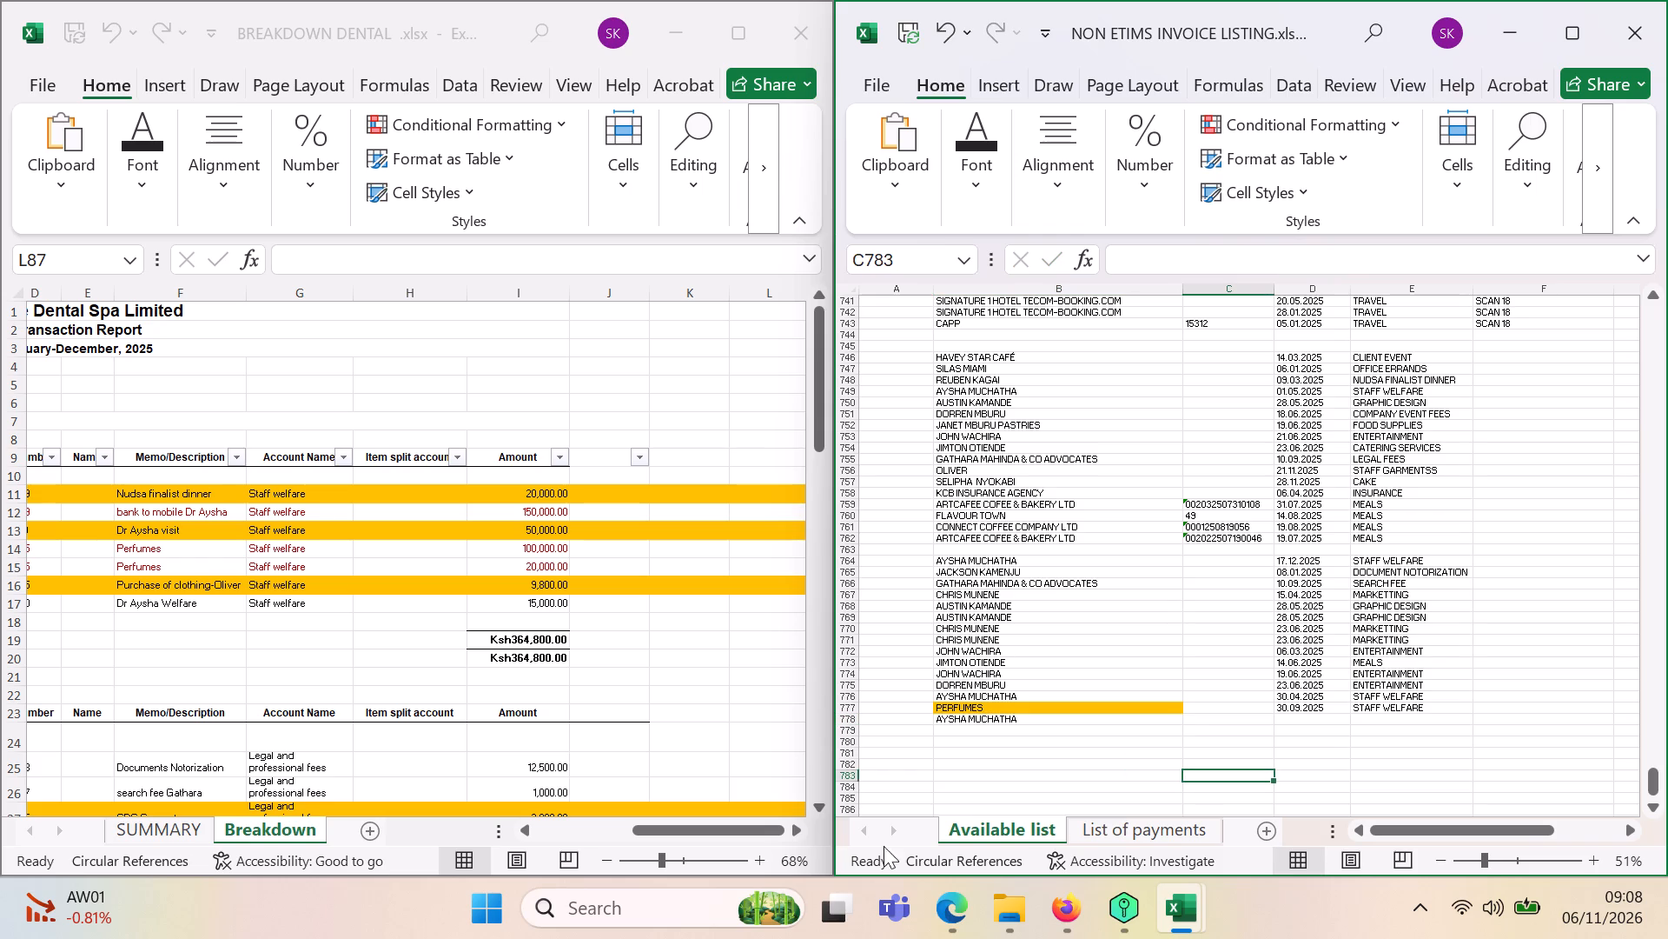
Search the computer for AYSHA and open the Aysha payment voucher document stored in the Payment Vouchers folder.
{"action": "left_click", "coordinate": [669, 929]}
{"action": "left_click", "coordinate": [657, 914]}
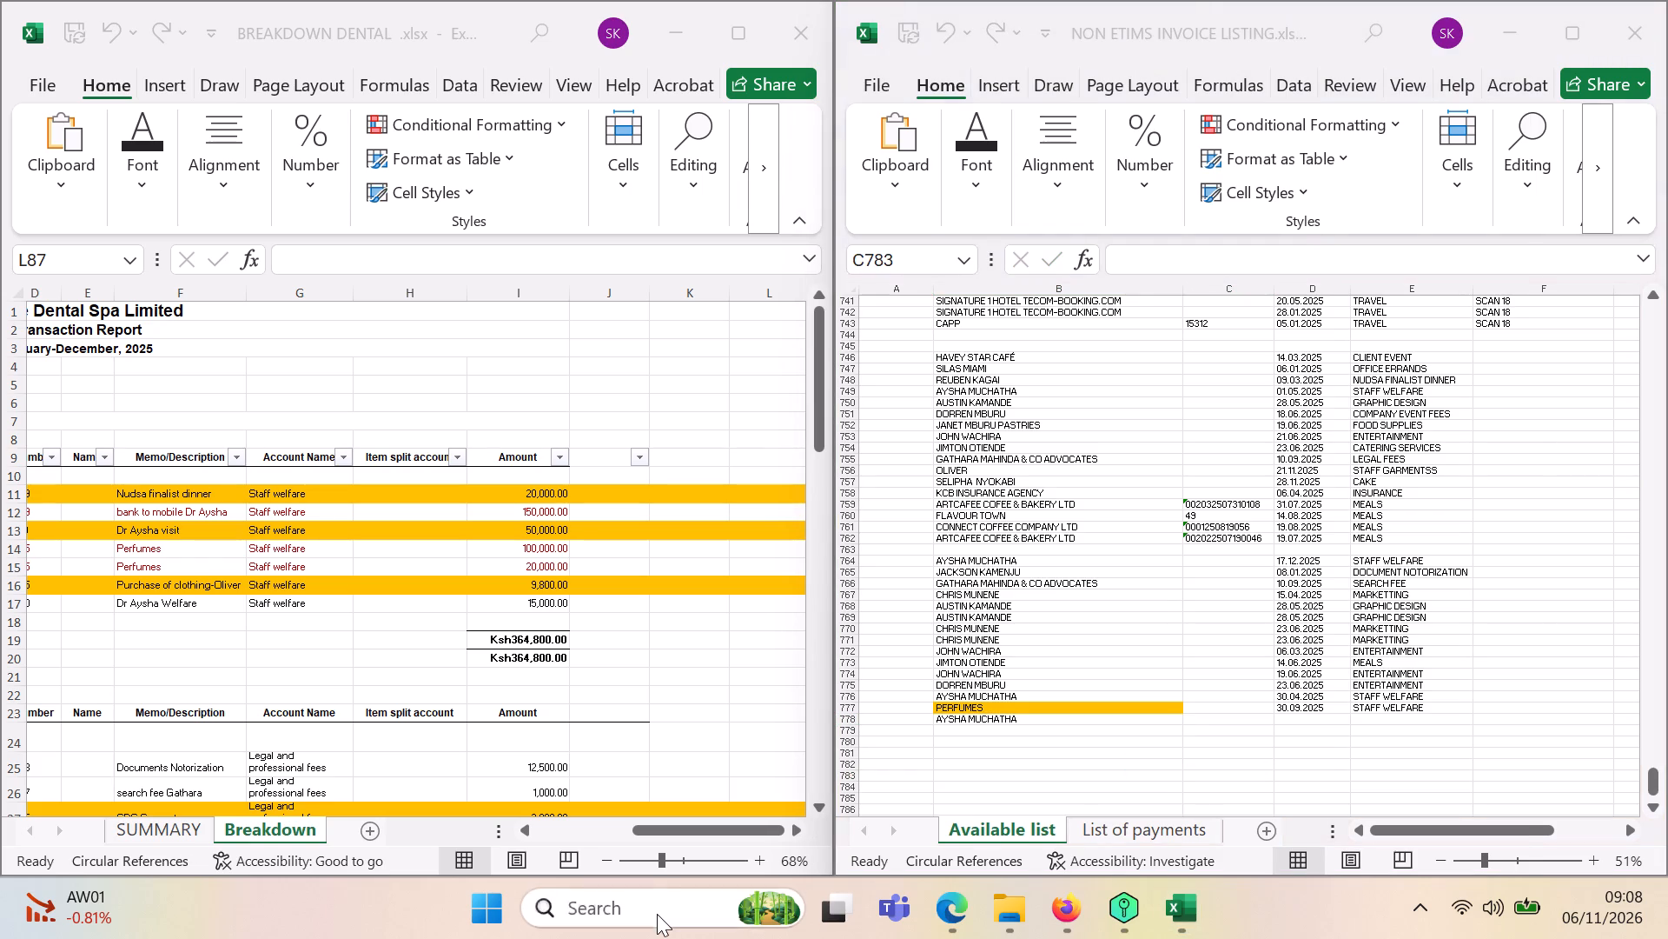
{"action": "type", "text": "AYSHA"}
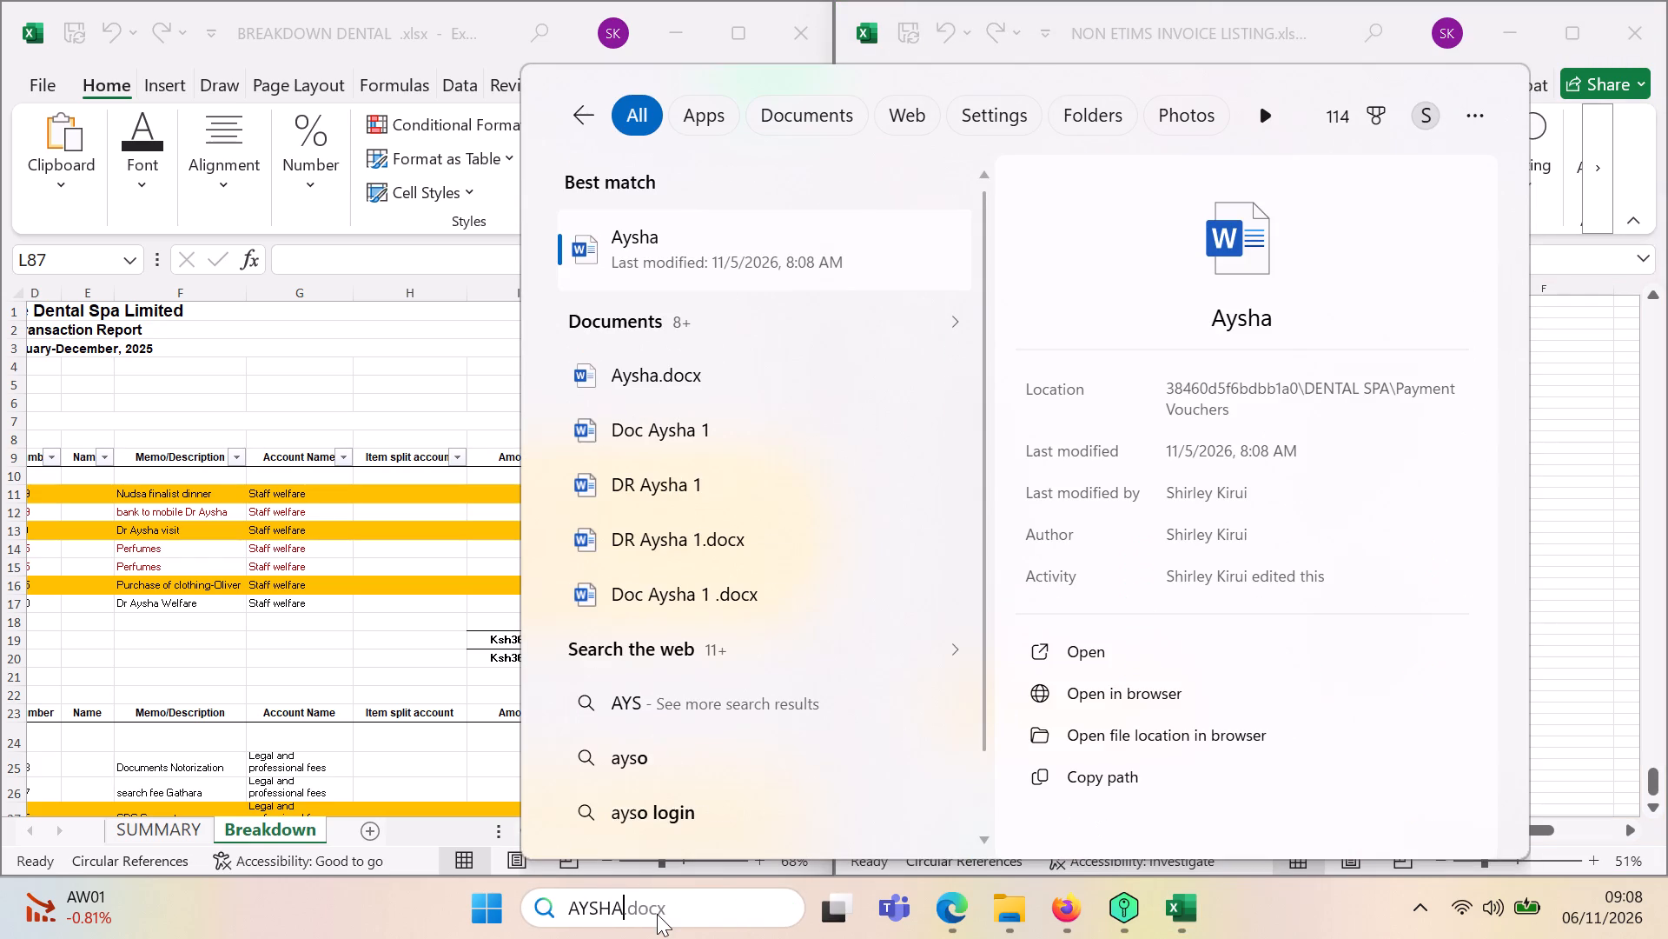
{"action": "left_click", "coordinate": [630, 219]}
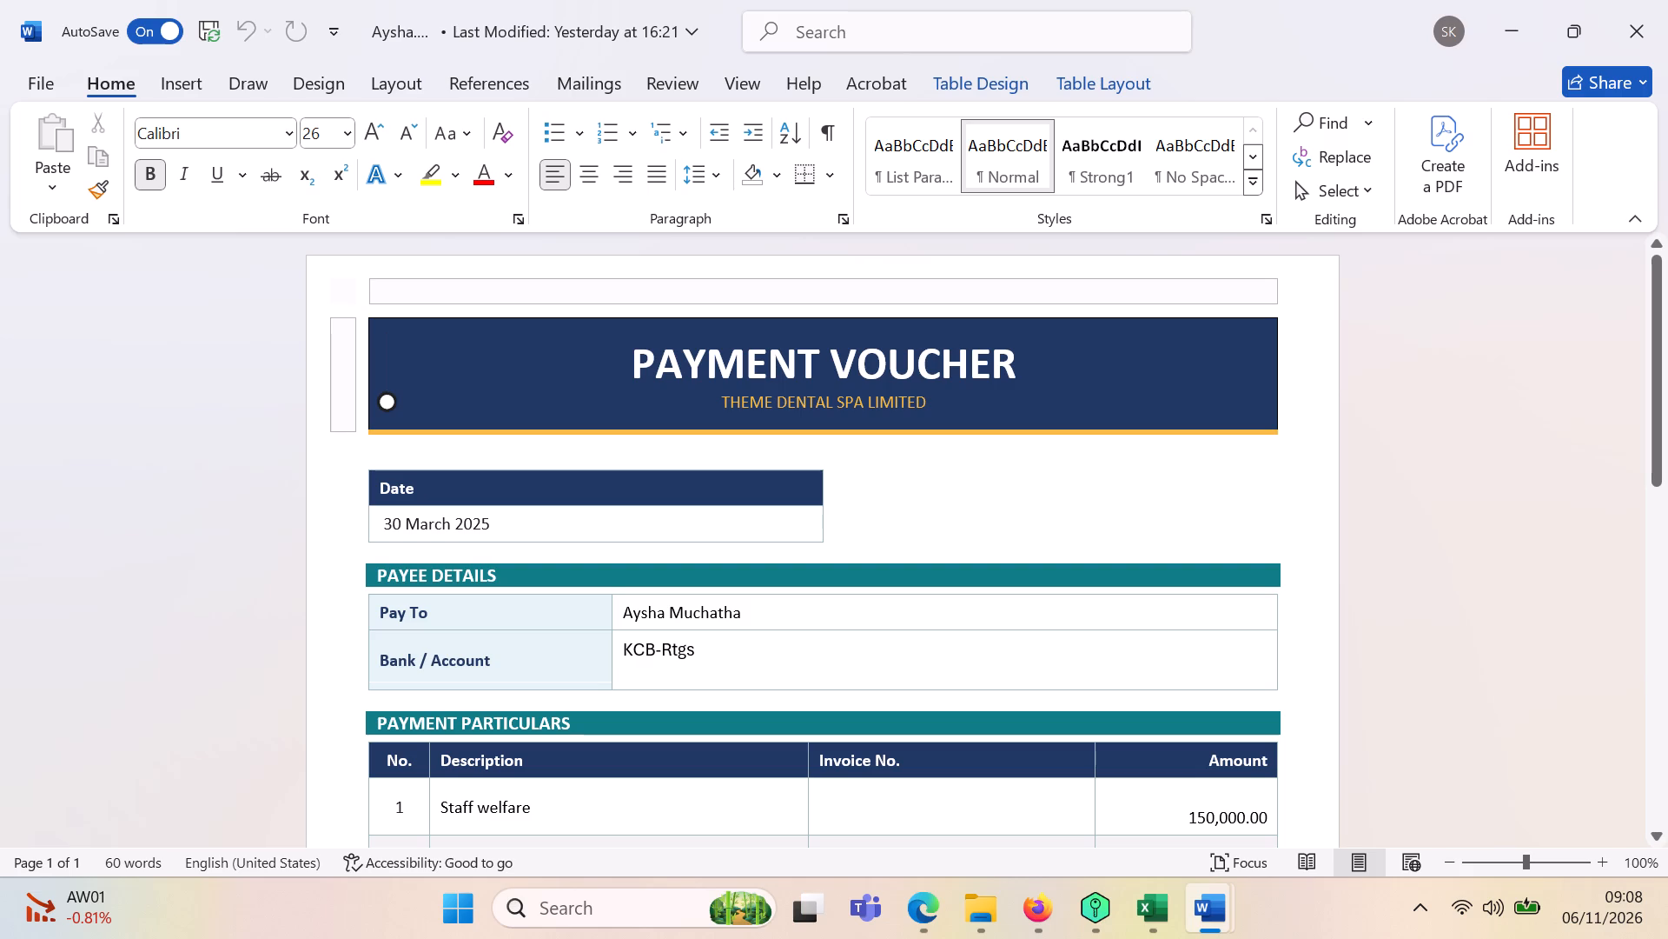
Change the month in the 150,000 staff welfare voucher's date so it reads 30 April 2025, save the document and minimize it.
{"action": "left_click", "coordinate": [455, 529]}
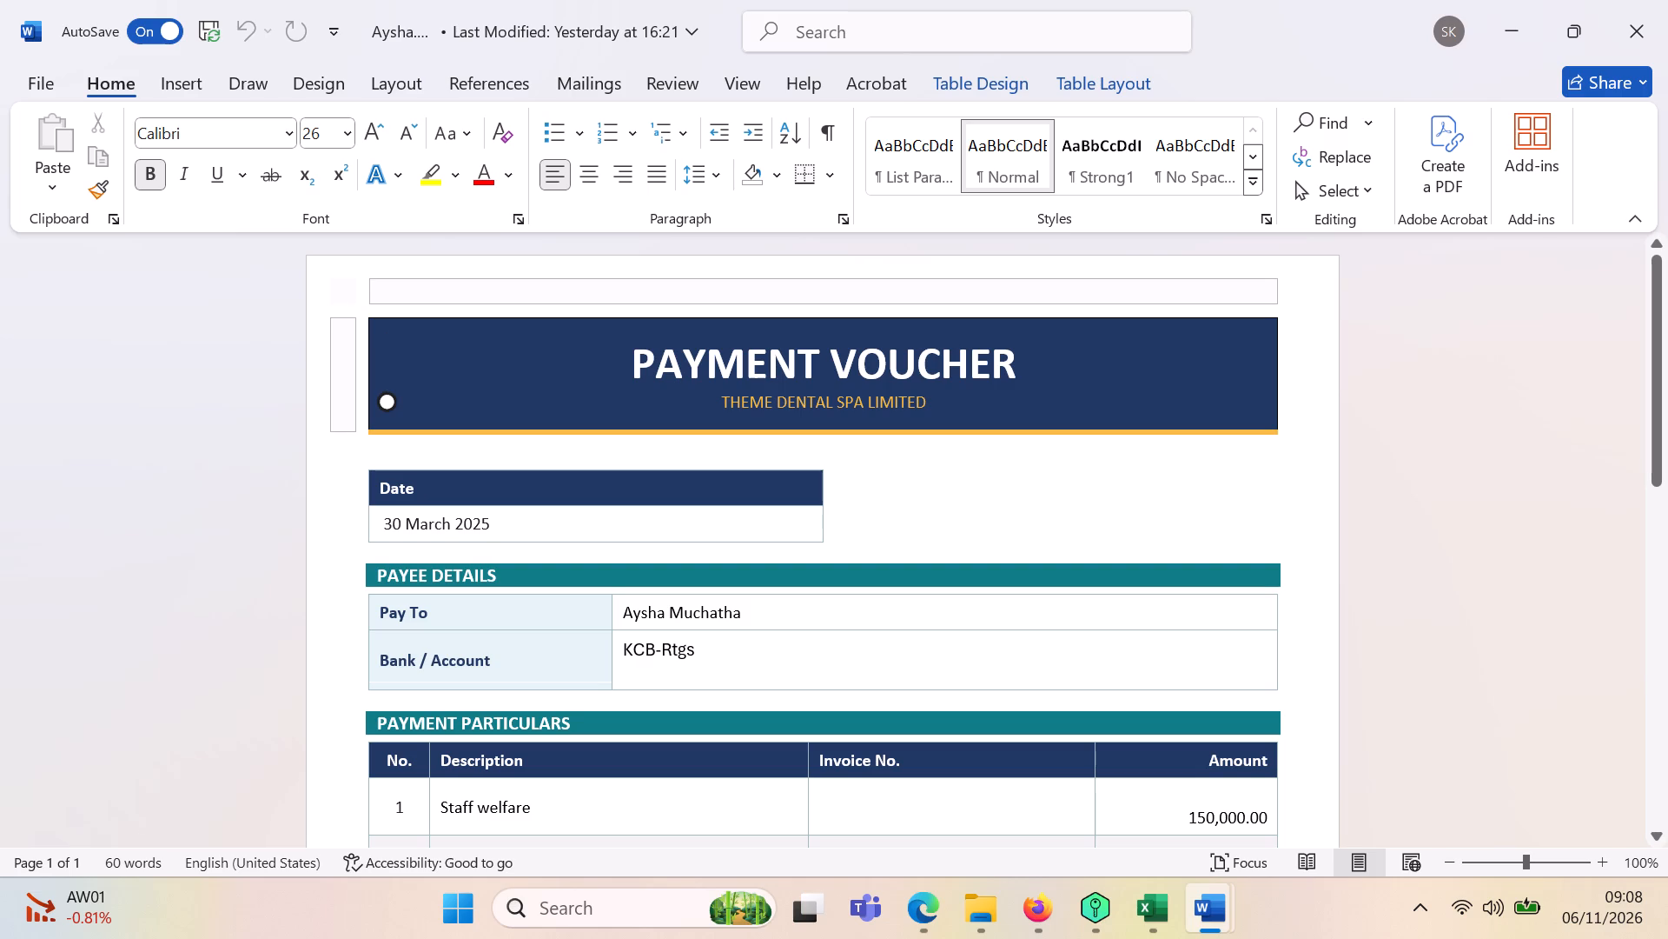
{"action": "double_click", "coordinate": [455, 529]}
{"action": "triple_click", "coordinate": [455, 529]}
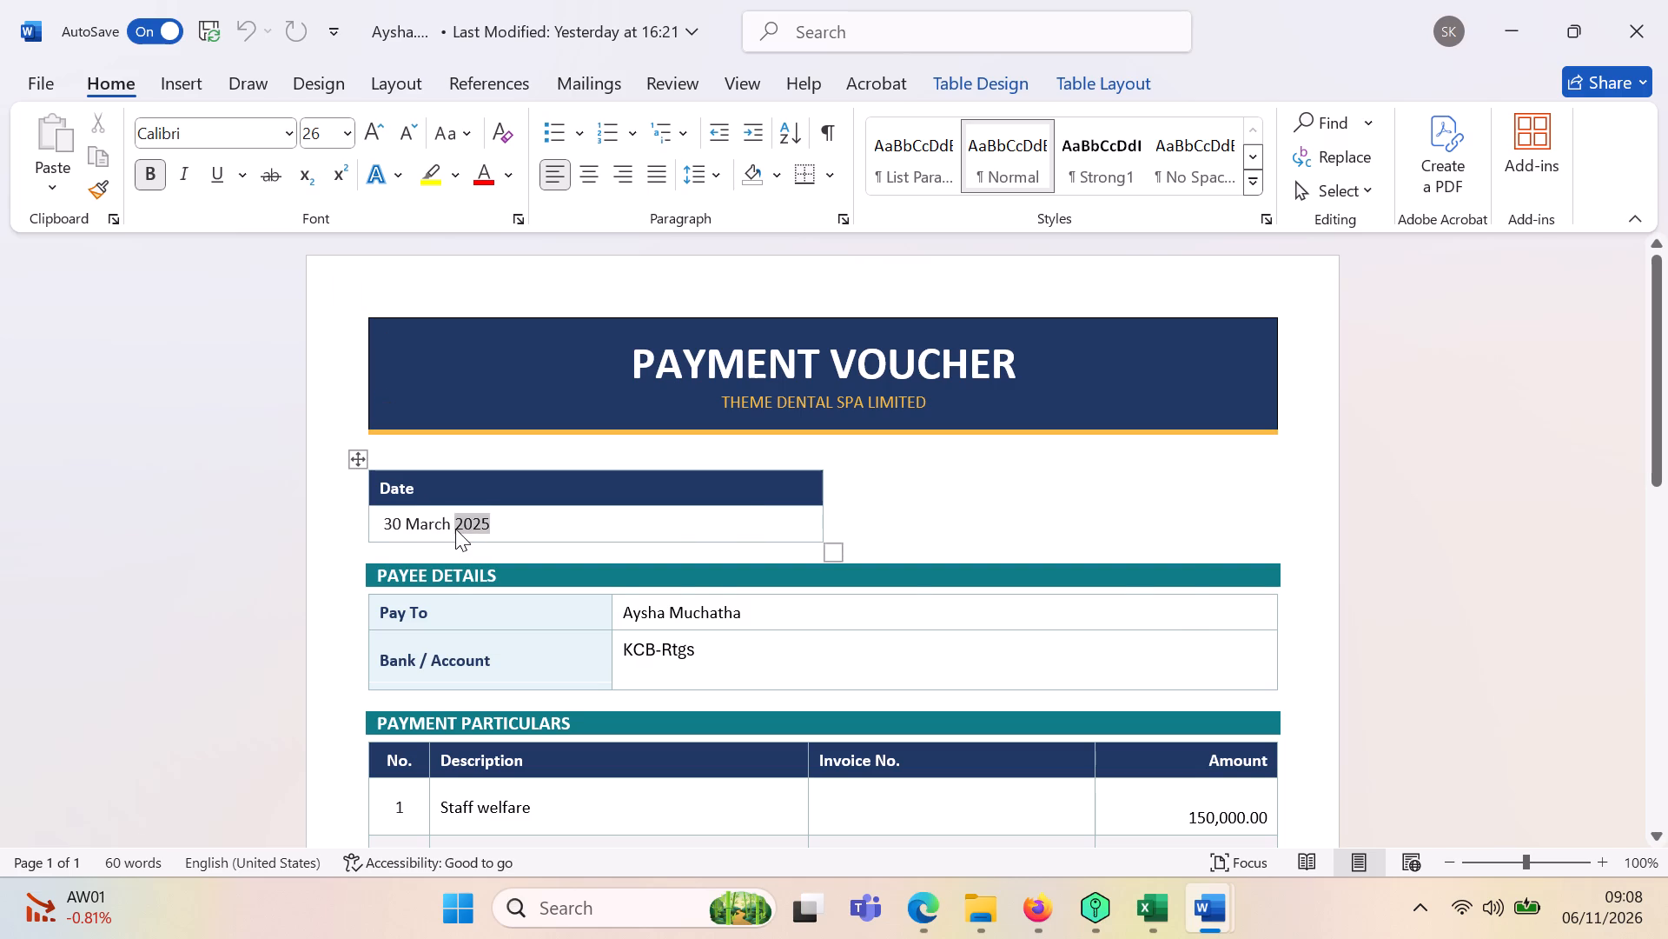
{"action": "left_click", "coordinate": [453, 523]}
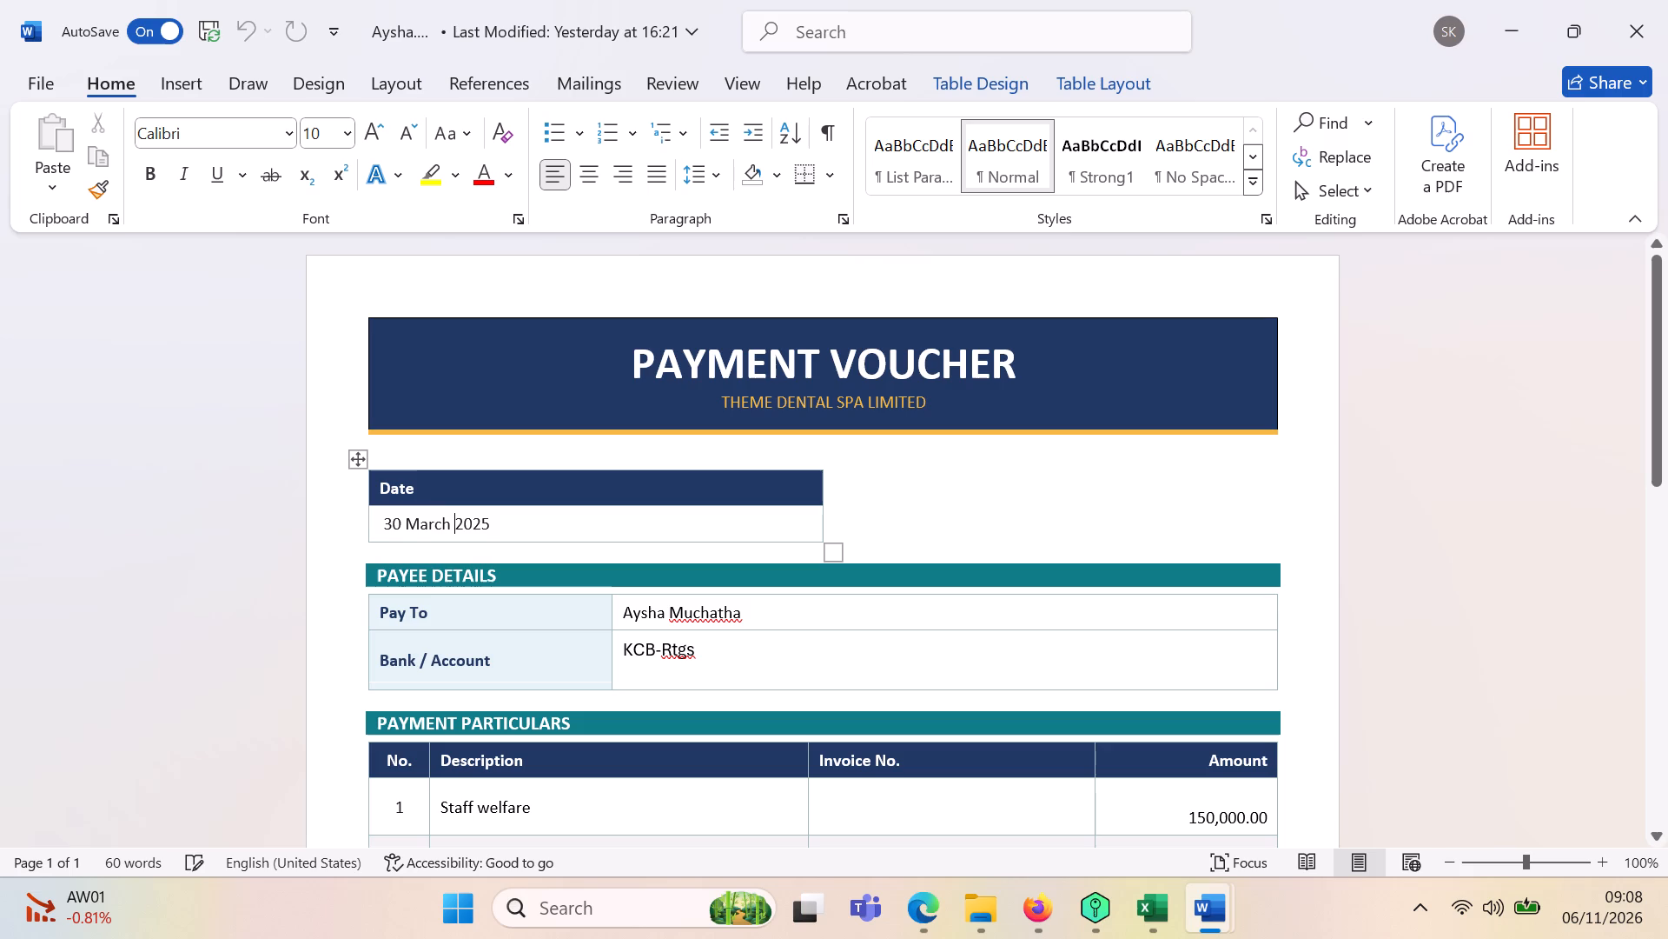
{"action": "left_click", "coordinate": [453, 523]}
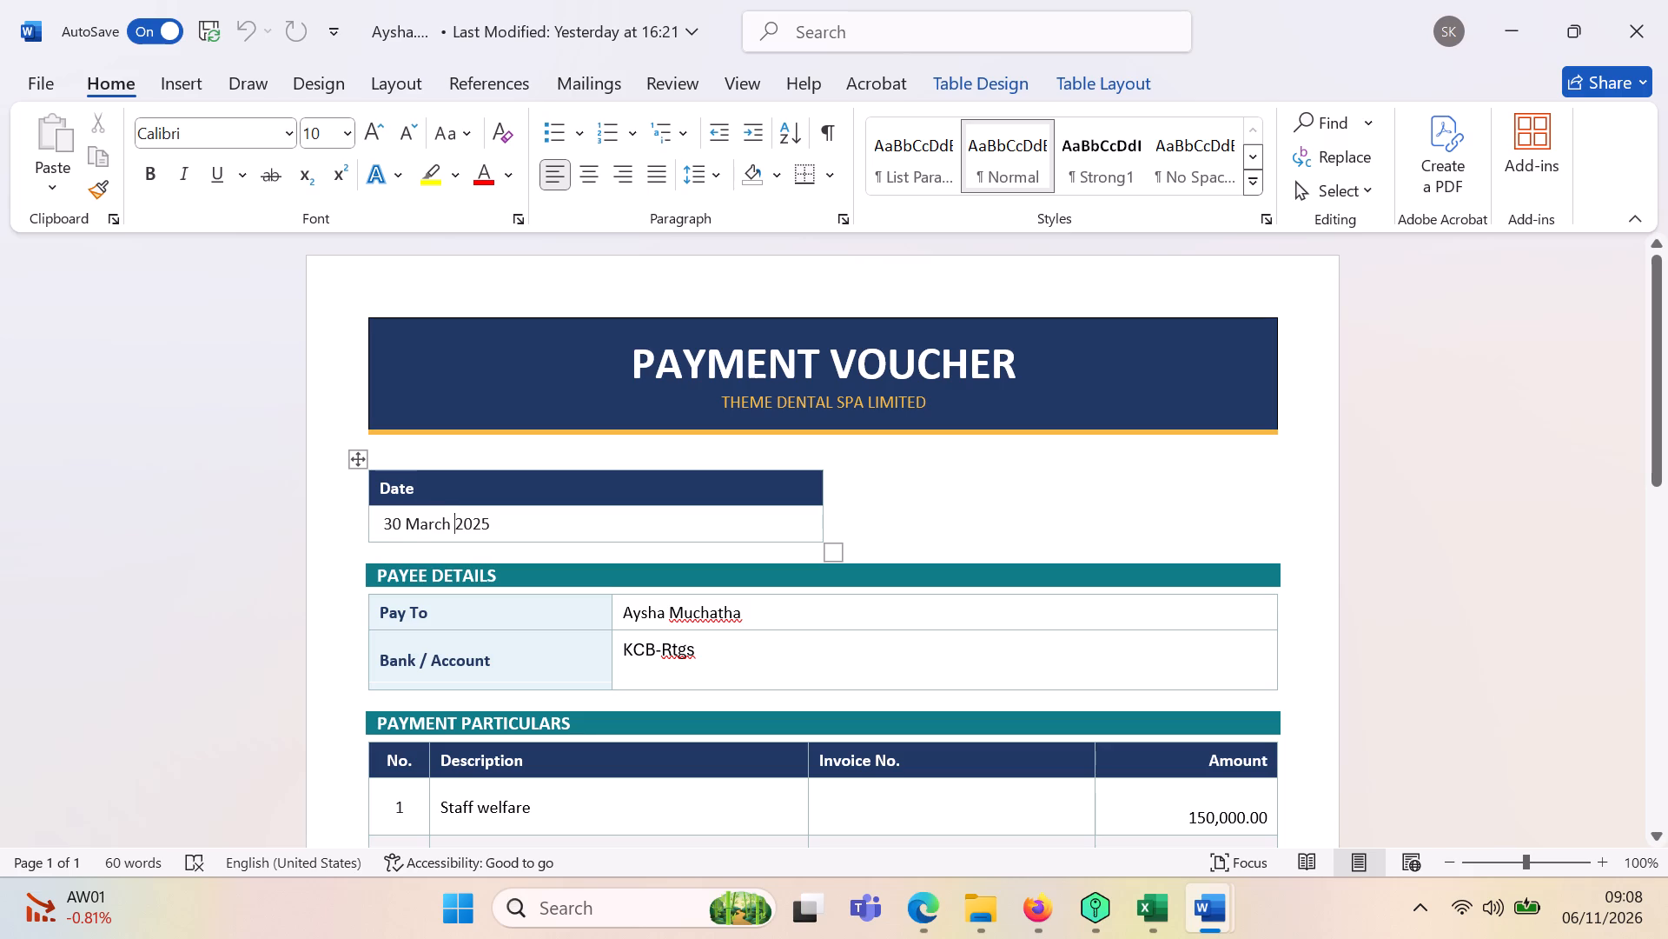
{"action": "key", "text": "BackSpace"}
{"action": "key", "text": "BackSpace"}
{"action": "key", "text": "BackSpace"}
{"action": "key", "text": "BackSpace"}
{"action": "key", "text": "BackSpace"}
{"action": "key", "text": "BackSpace"}
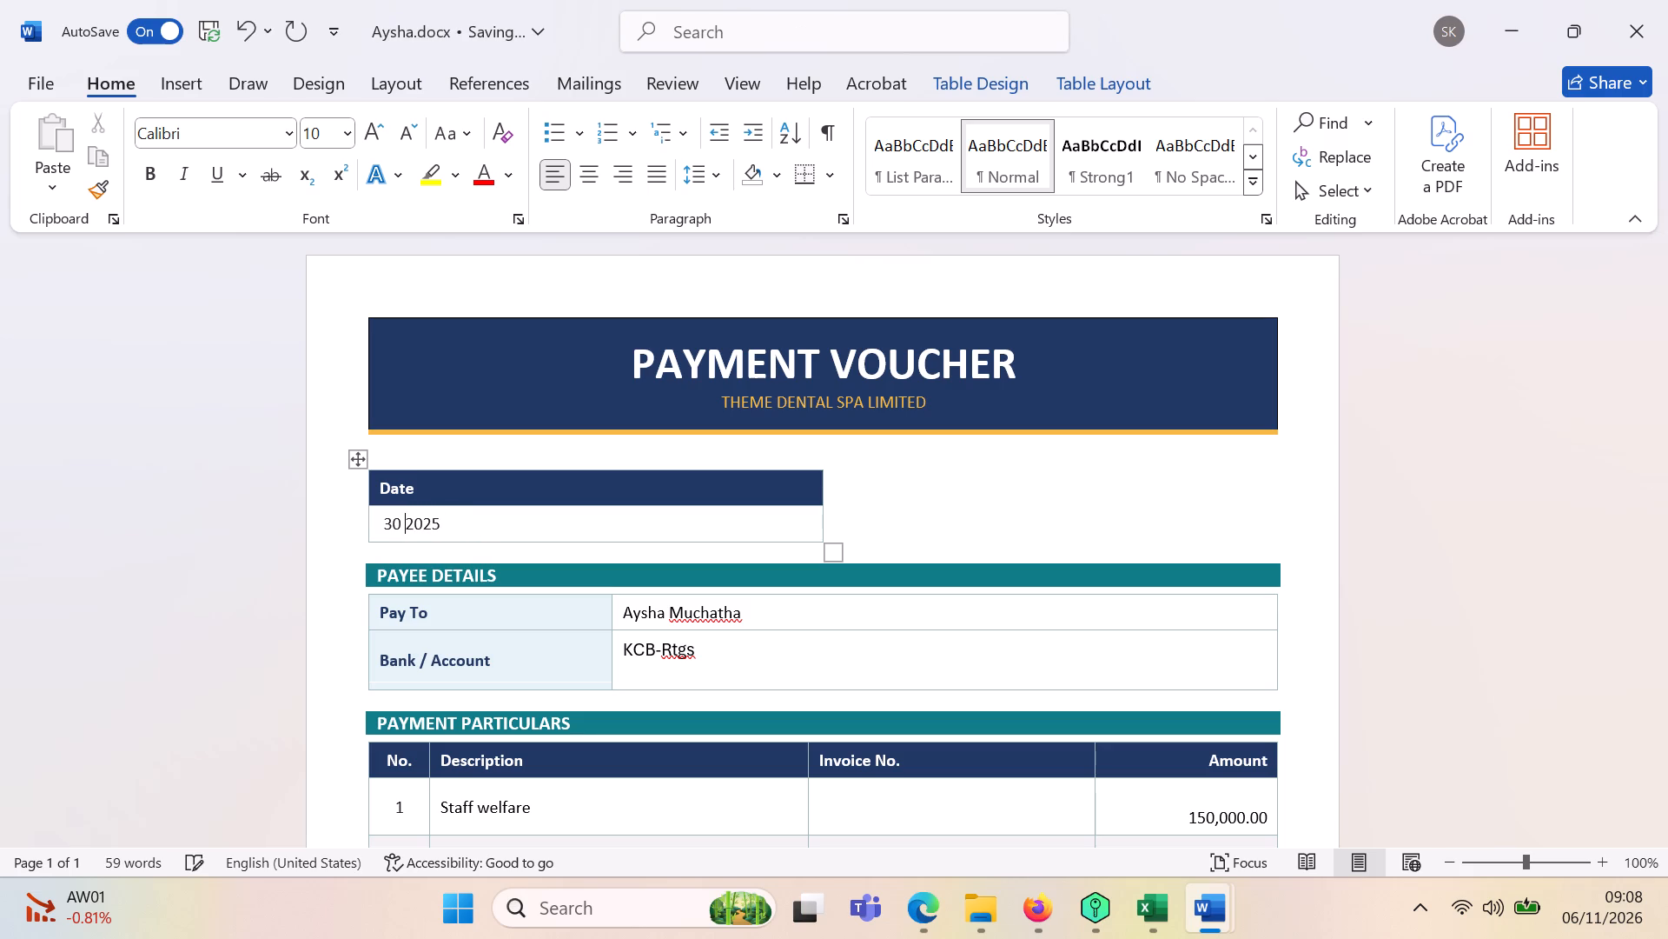
{"action": "key", "text": "shift+a"}
{"action": "key", "text": "BackSpace"}
{"action": "key", "text": "a"}
{"action": "type", "text": "PRIL"}
{"action": "key", "text": "BackSpace"}
{"action": "key", "text": "BackSpace"}
{"action": "key", "text": "BackSpace"}
{"action": "key", "text": "BackSpace"}
{"action": "type", "text": "pril"}
{"action": "key", "text": "space"}
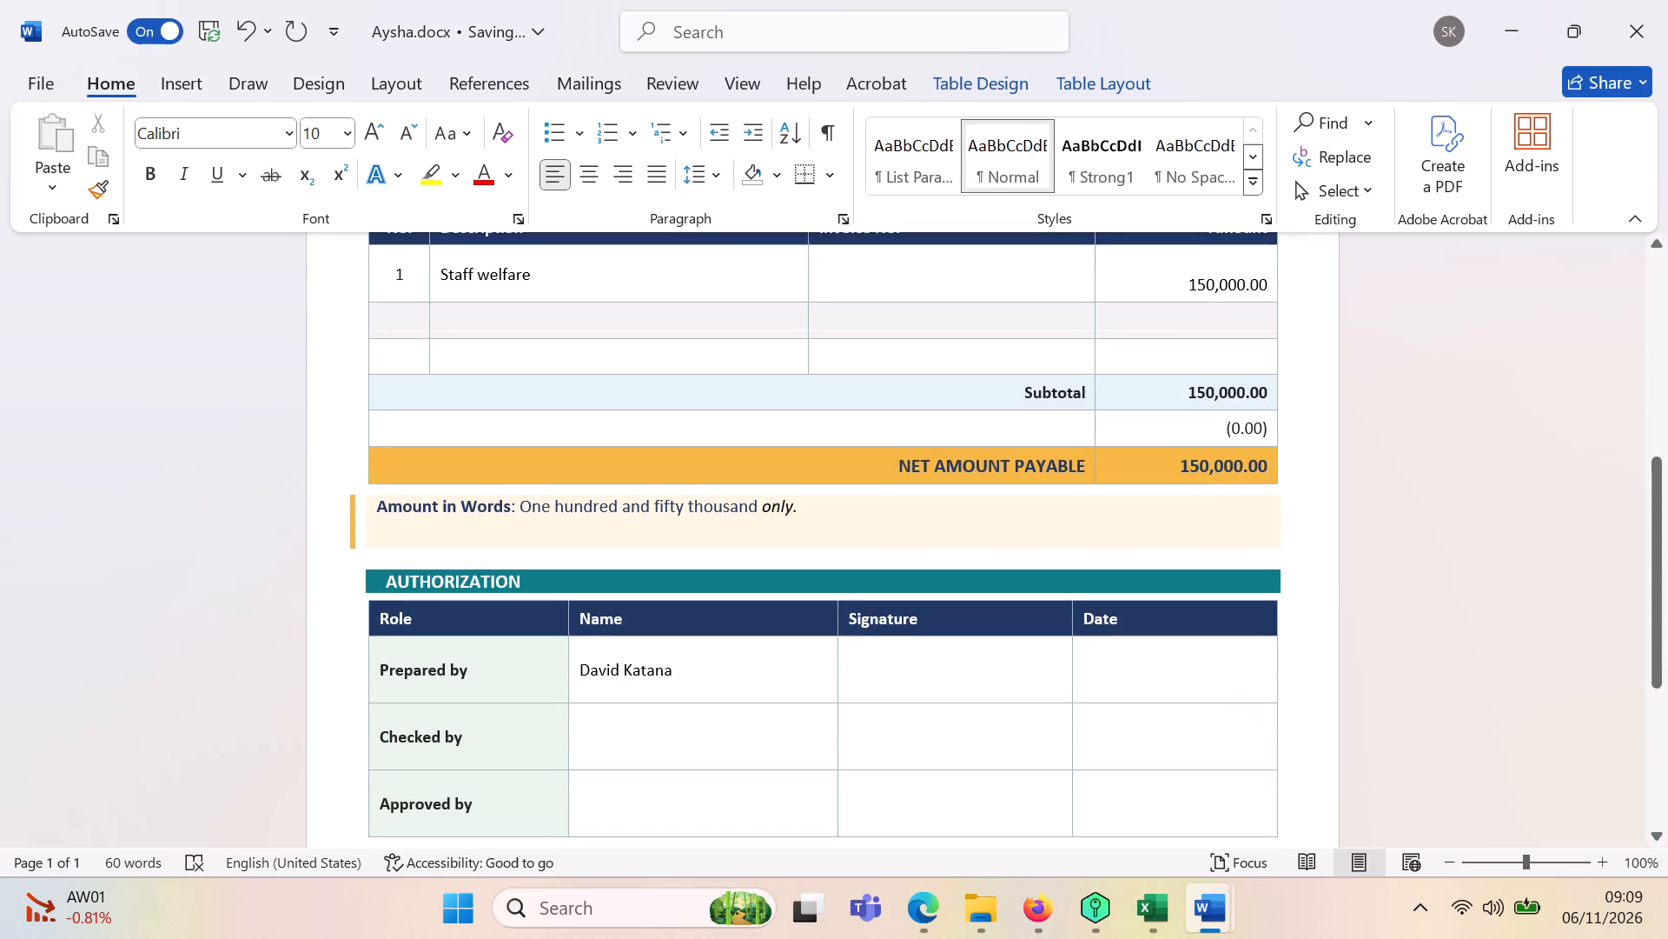
{"action": "left_click", "coordinate": [198, 32]}
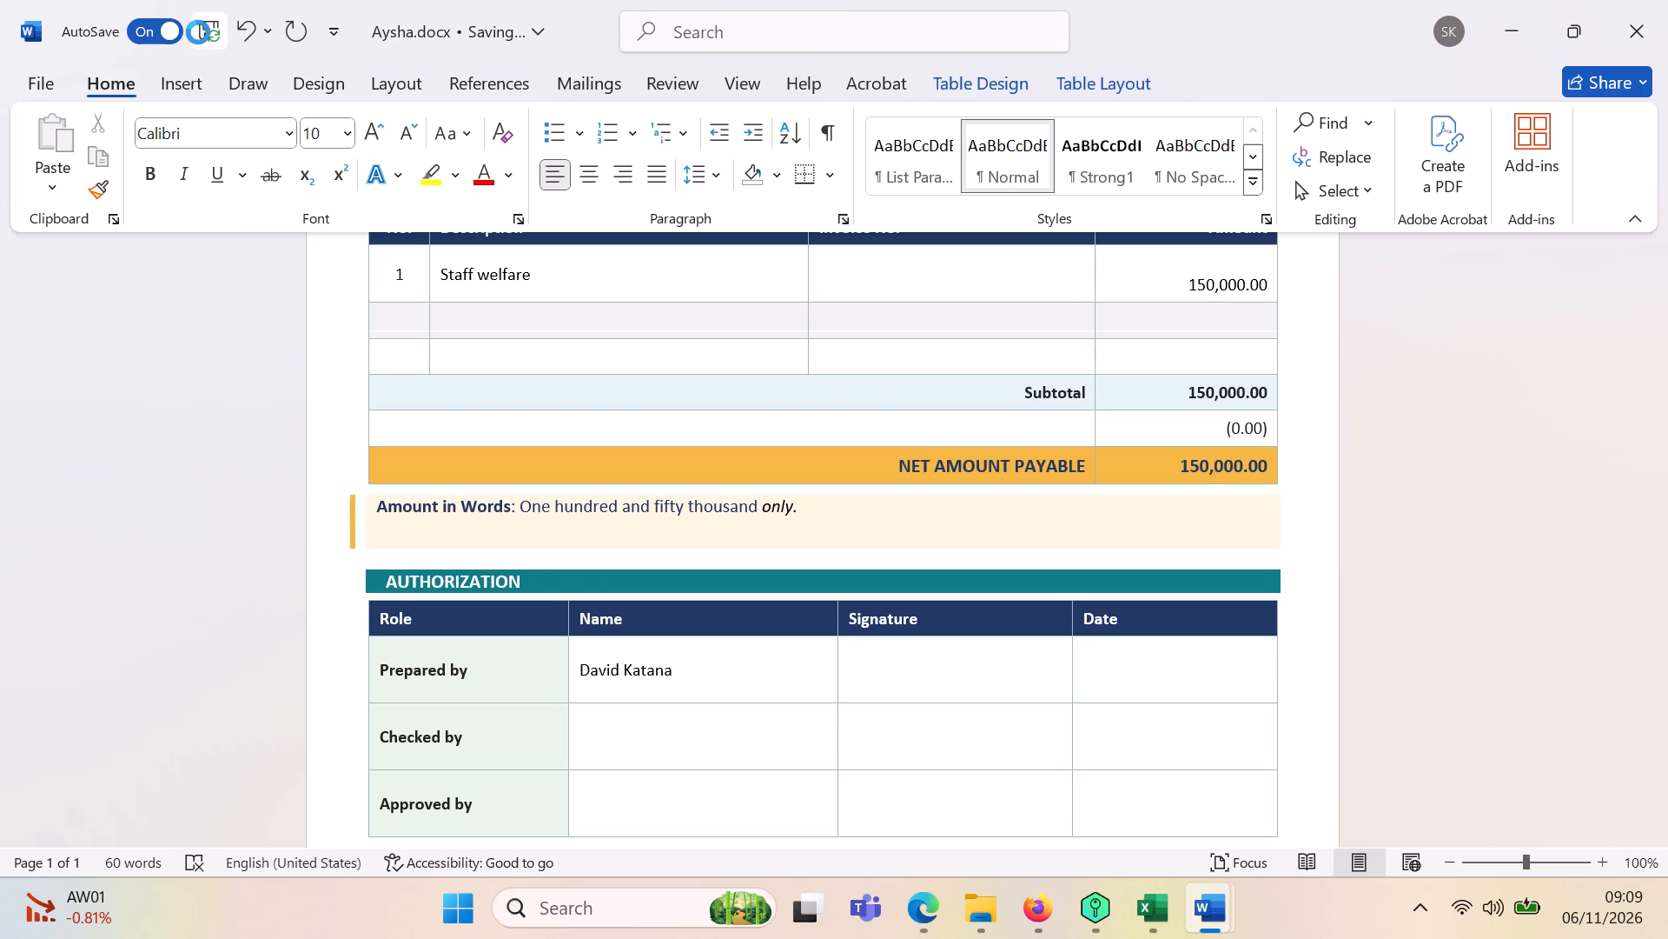
{"action": "left_click", "coordinate": [1492, 27]}
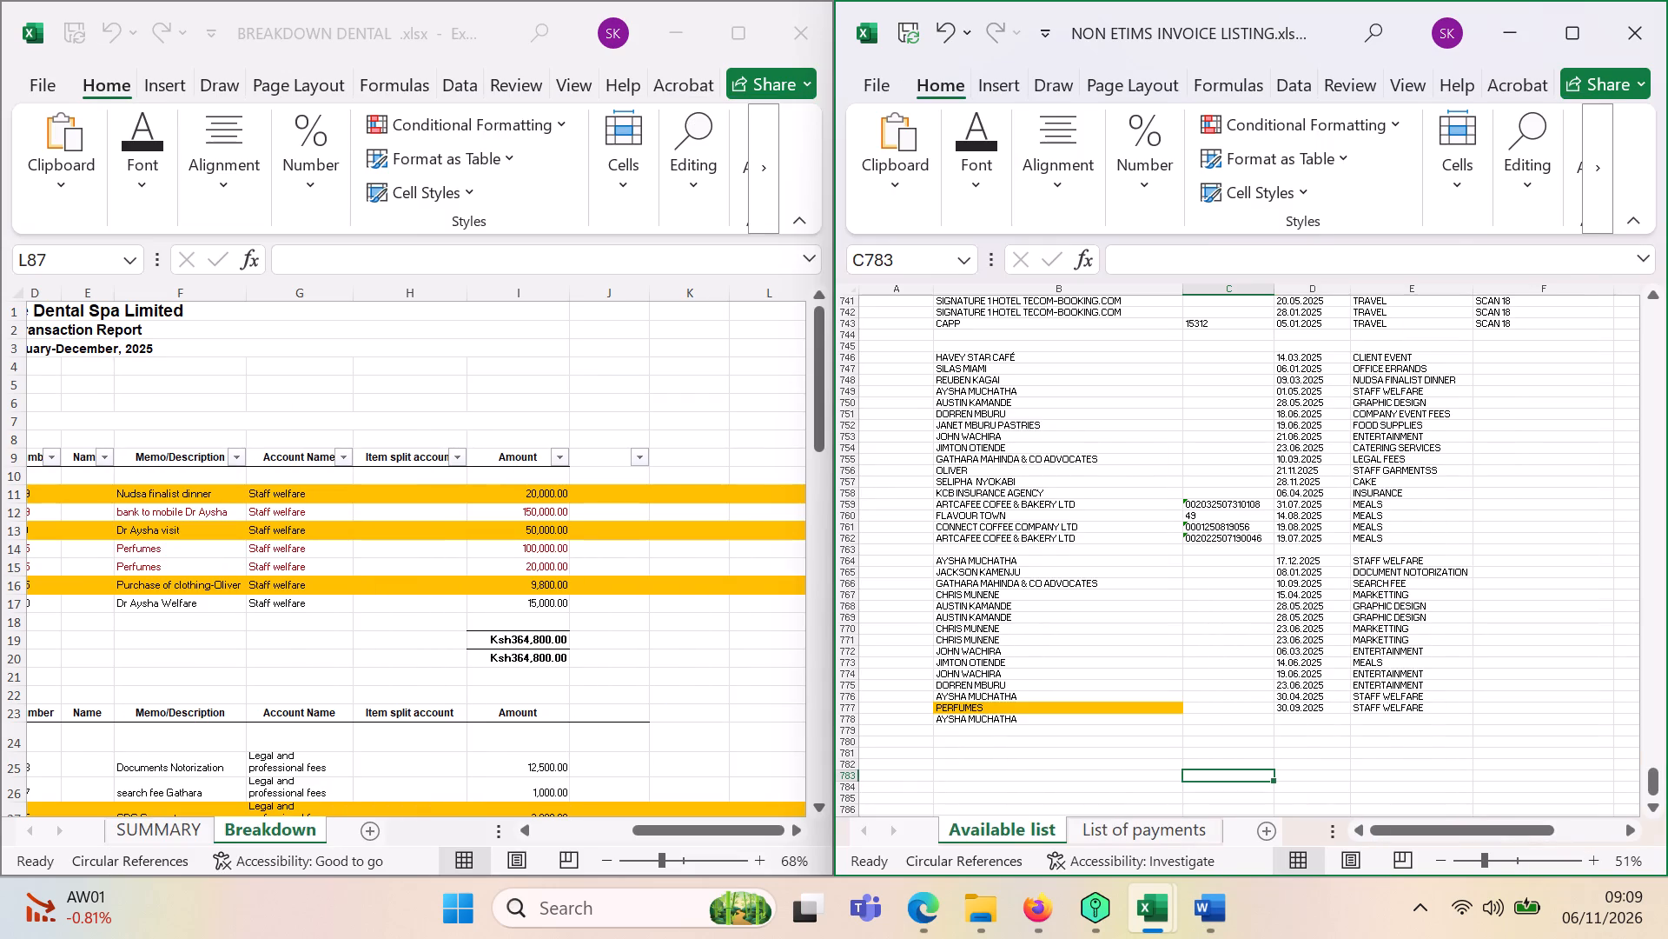
Search the computer for tds and open TDS Voucher (2).pdf from the new tax audit docs folder to review its payment vouchers.
{"action": "left_click", "coordinate": [927, 921]}
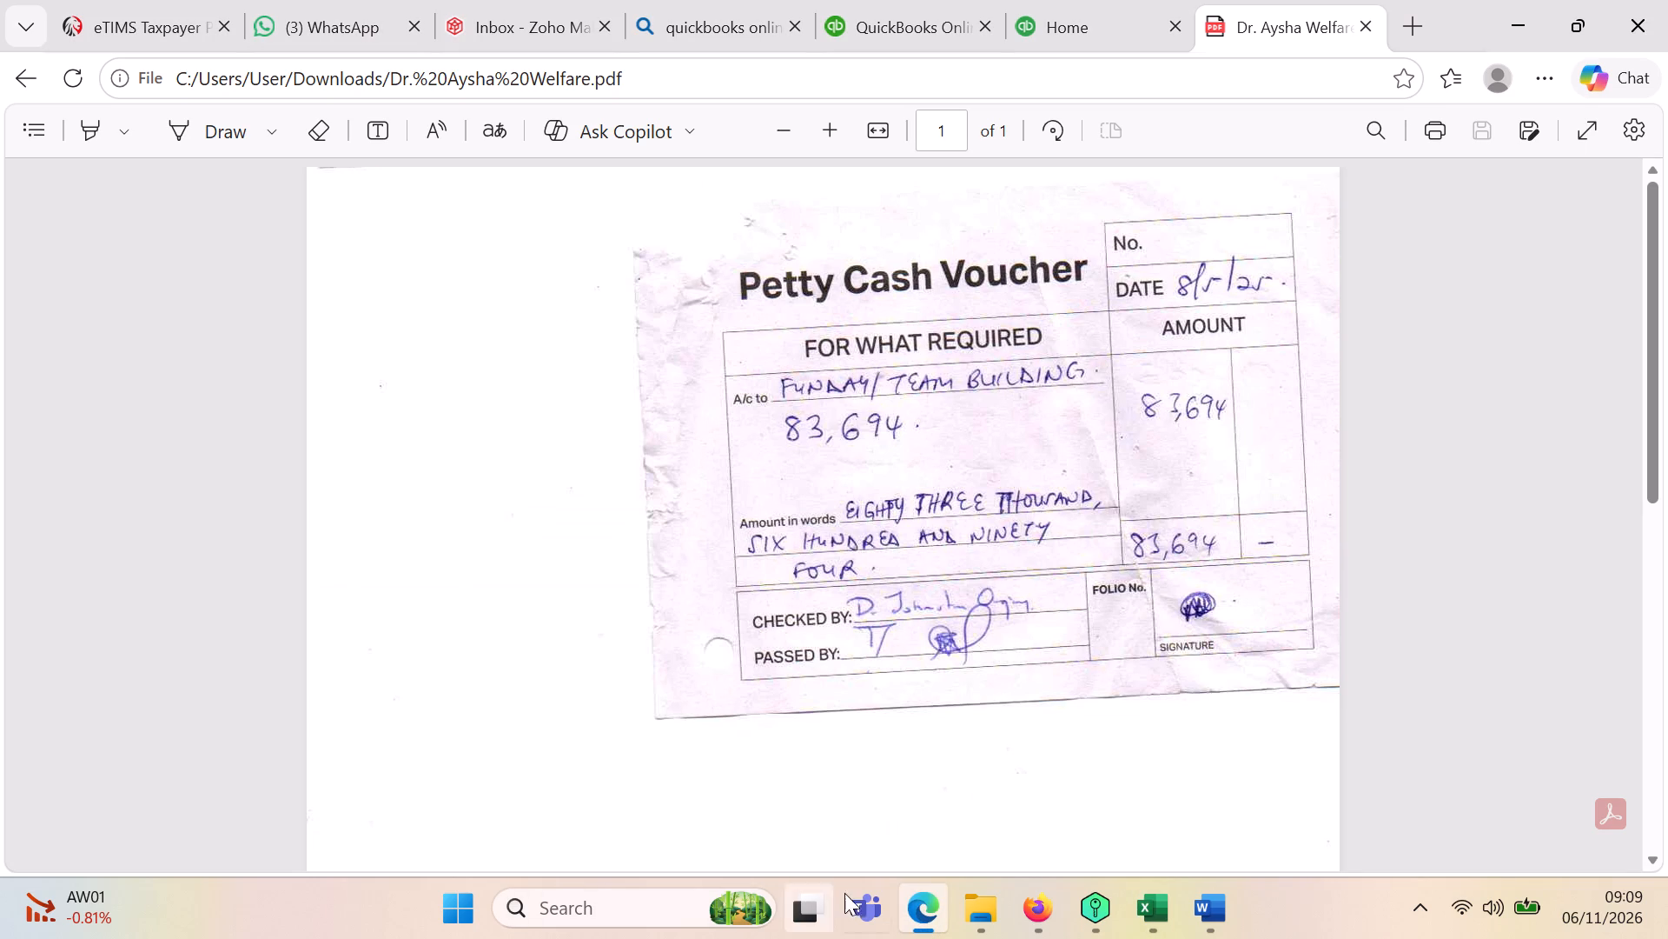
{"action": "left_click", "coordinate": [614, 903]}
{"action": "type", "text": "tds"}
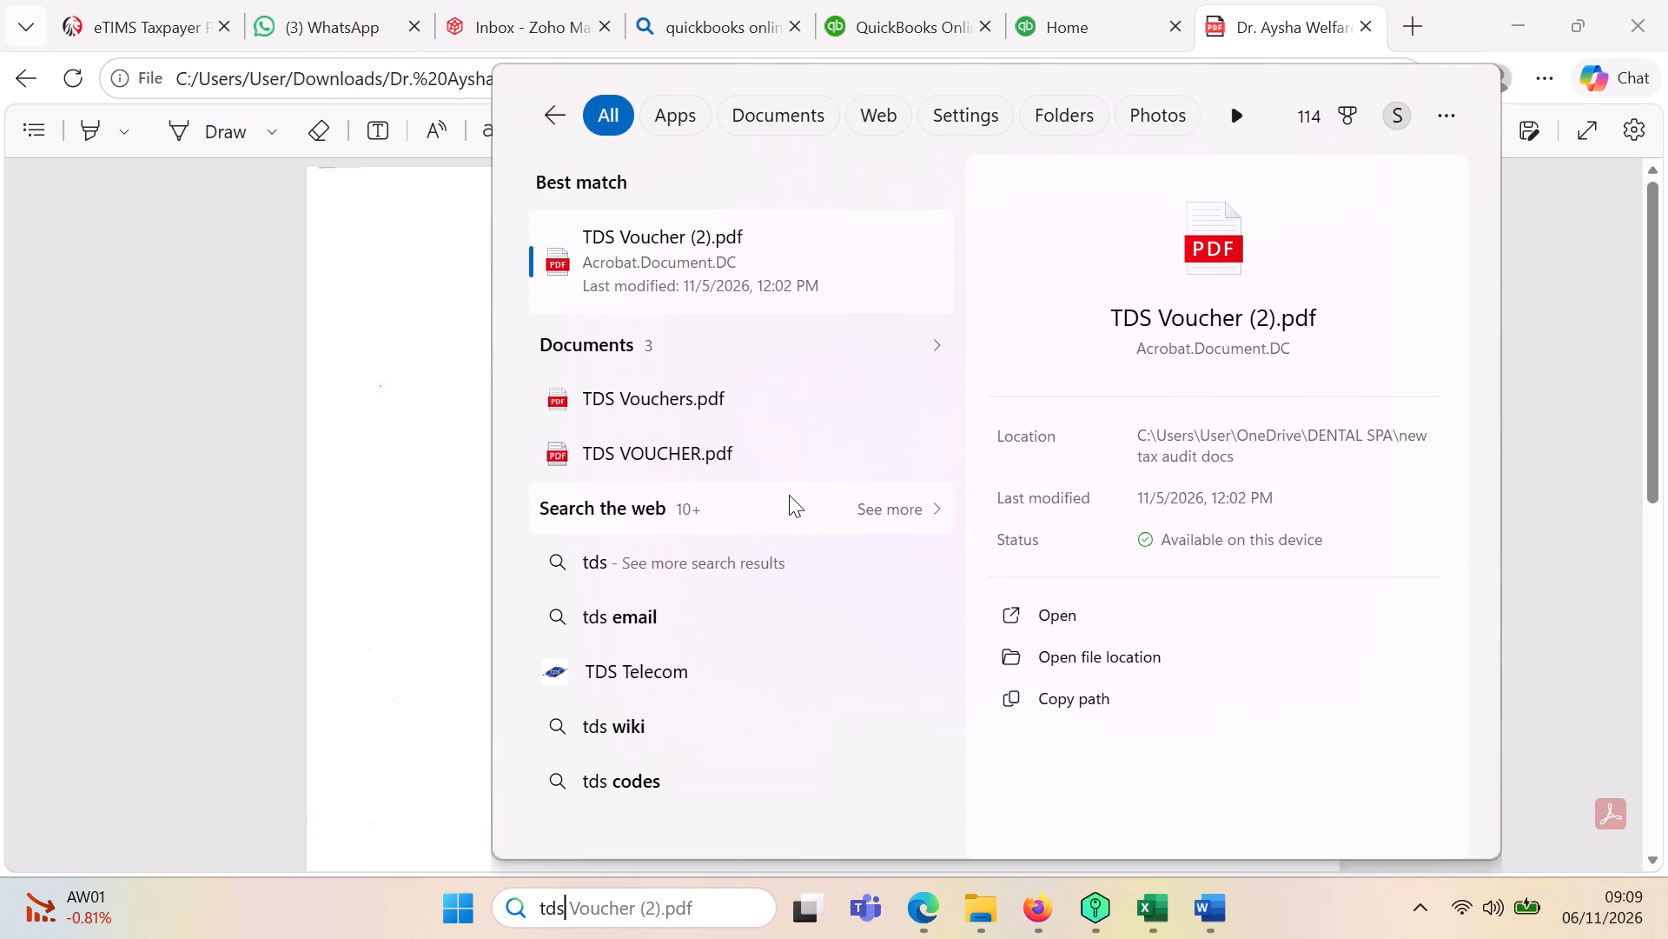
{"action": "triple_click", "coordinate": [711, 290]}
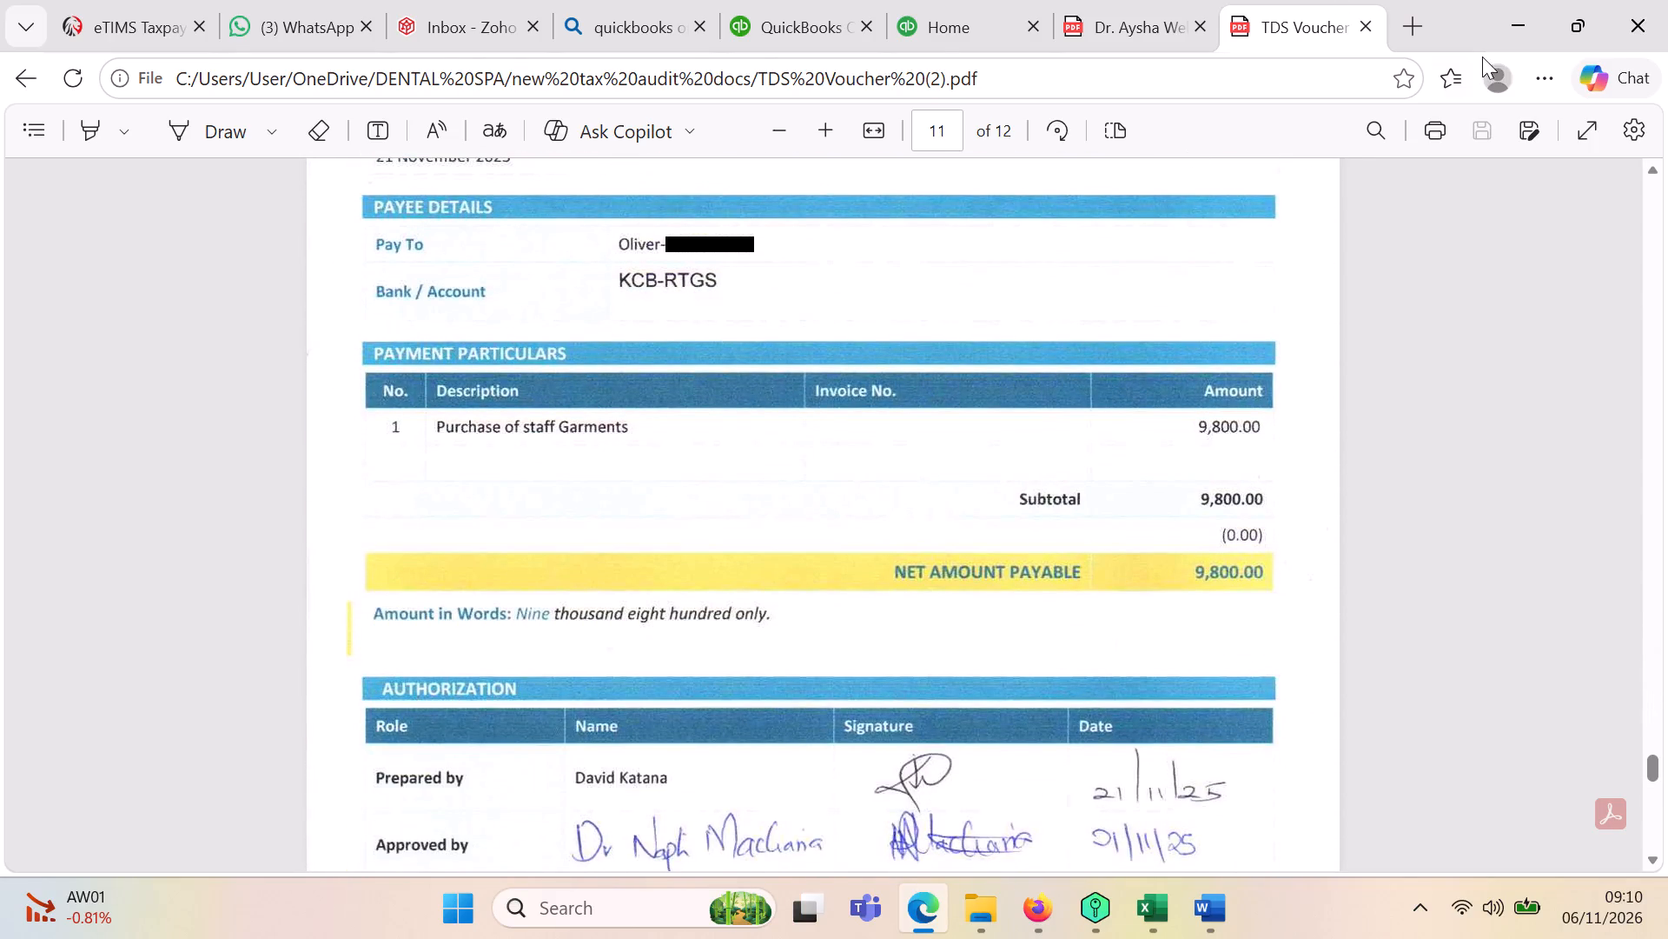
Examine the amounts of the orange-highlighted entries in BREAKDOWN DENTAL, from office expenses back up to staff welfare.
{"action": "left_click", "coordinate": [1514, 37]}
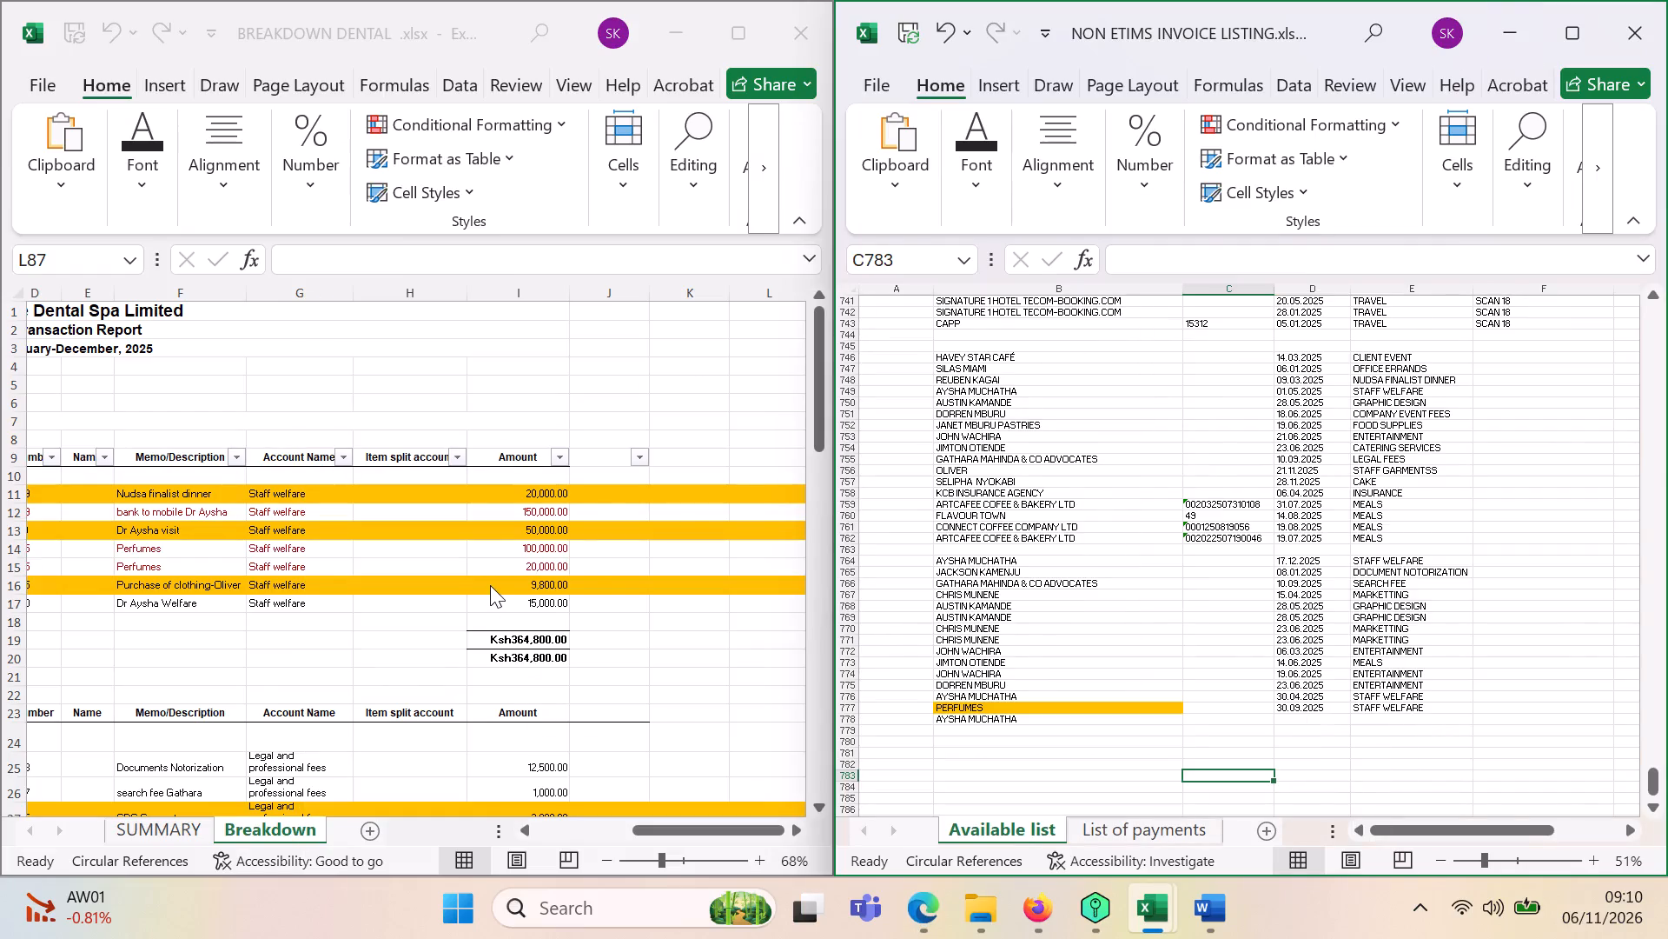
{"action": "left_click_drag", "start_coordinate": [473, 730], "coordinate": [625, 701]}
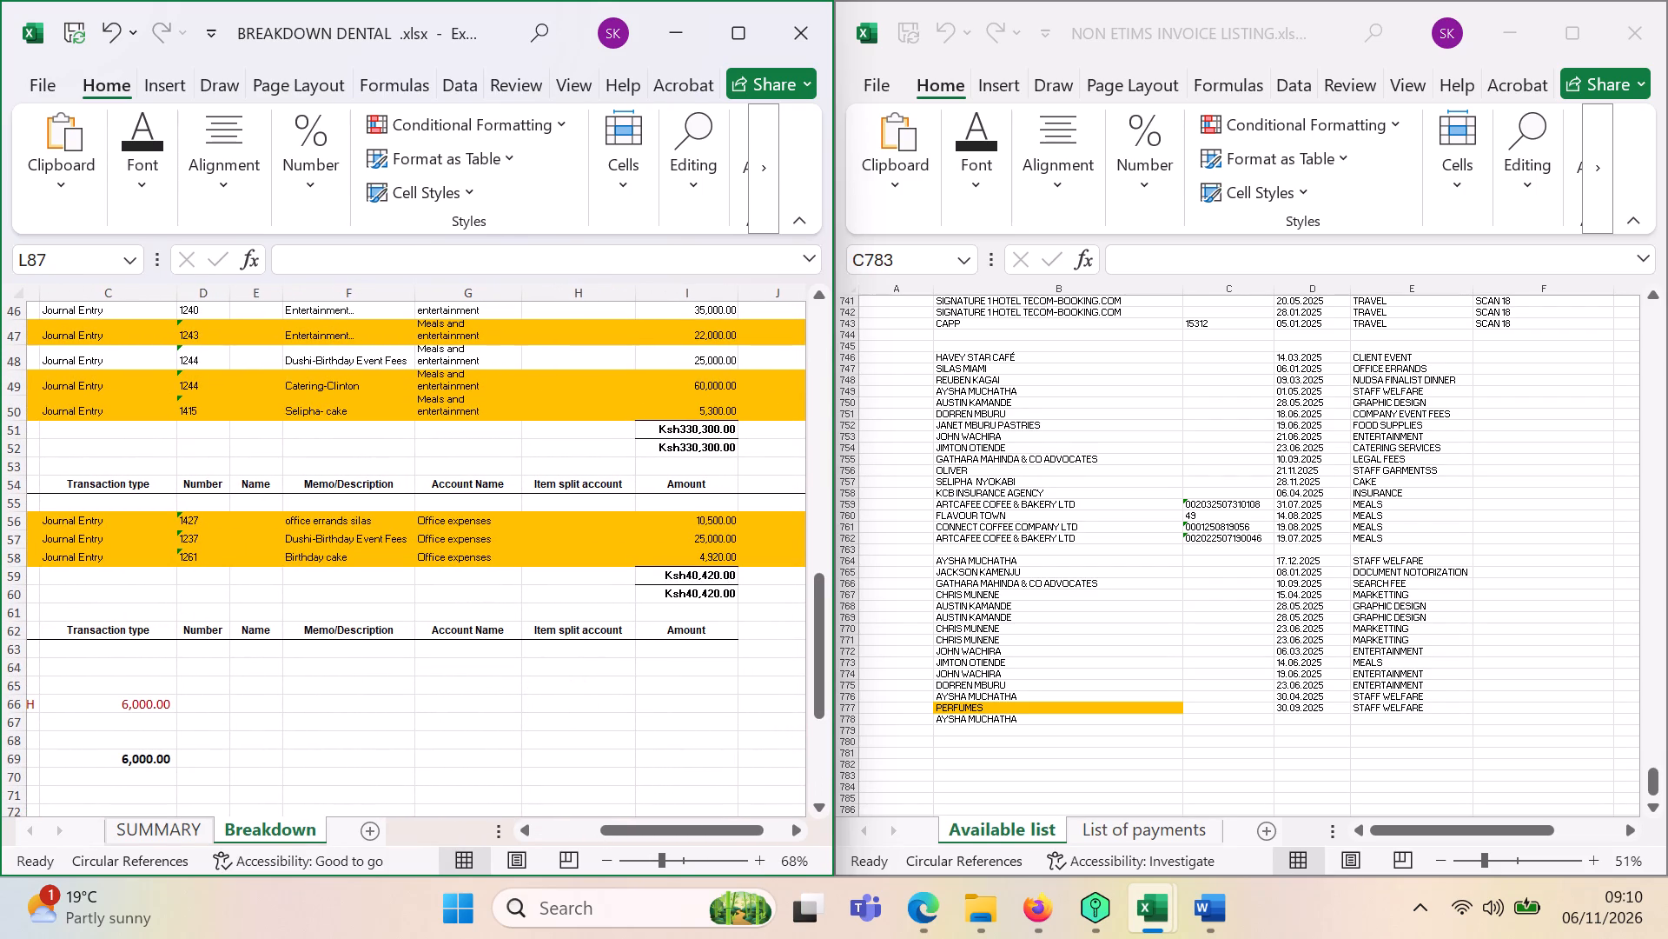
{"action": "left_click", "coordinate": [381, 540]}
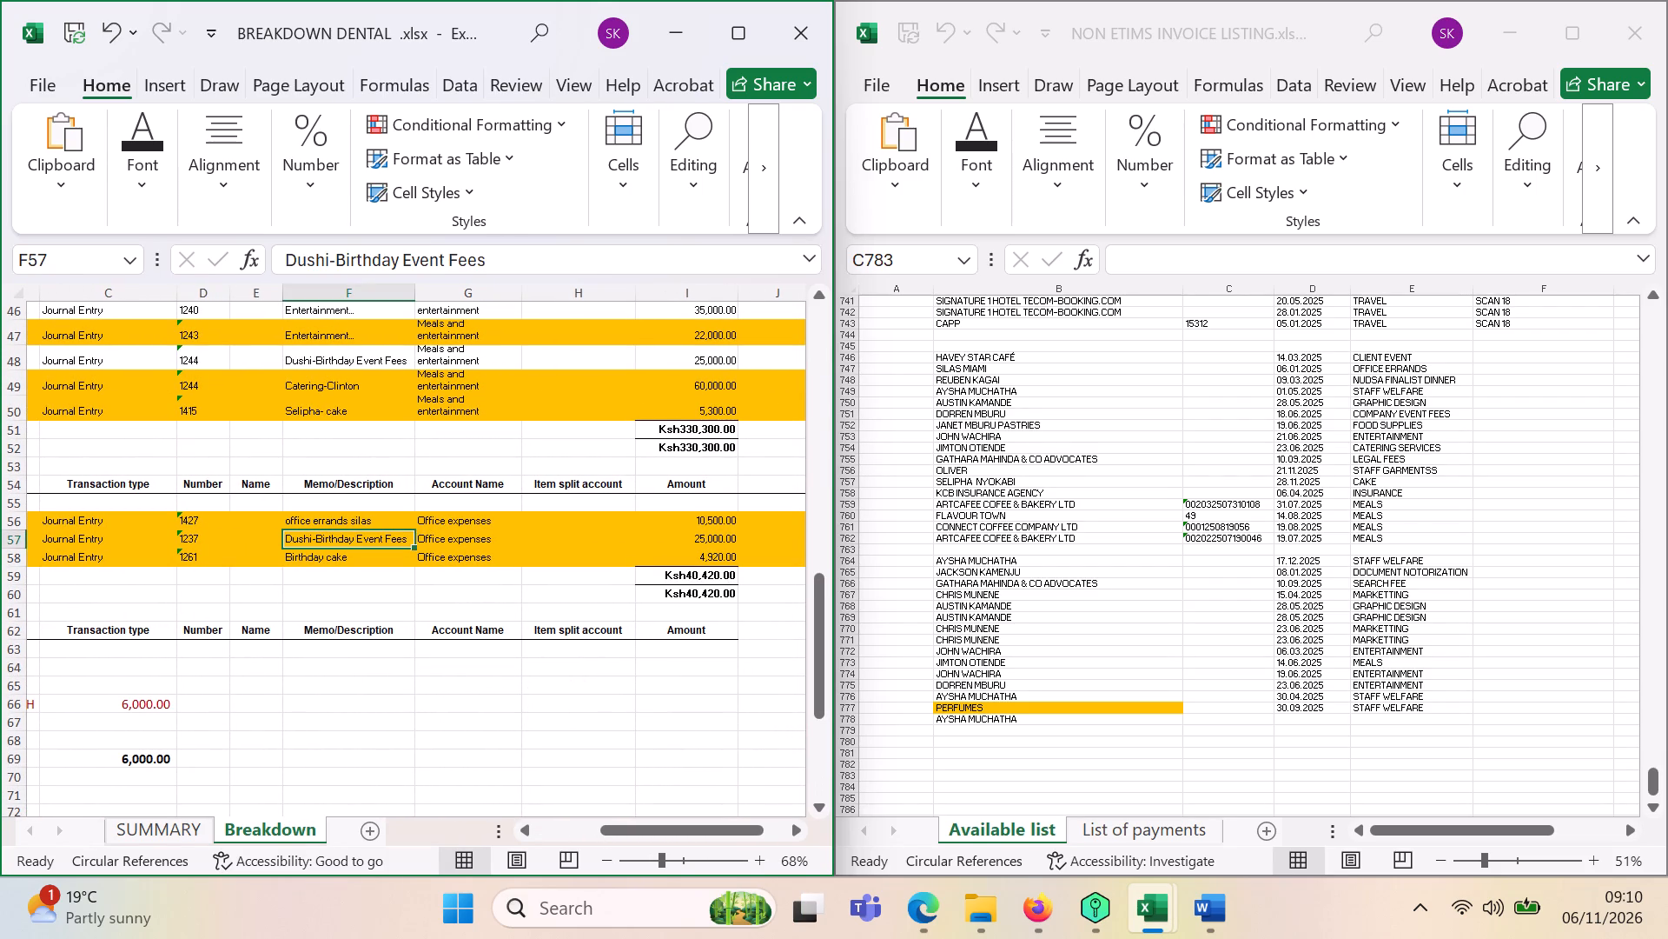
{"action": "left_click", "coordinate": [335, 518]}
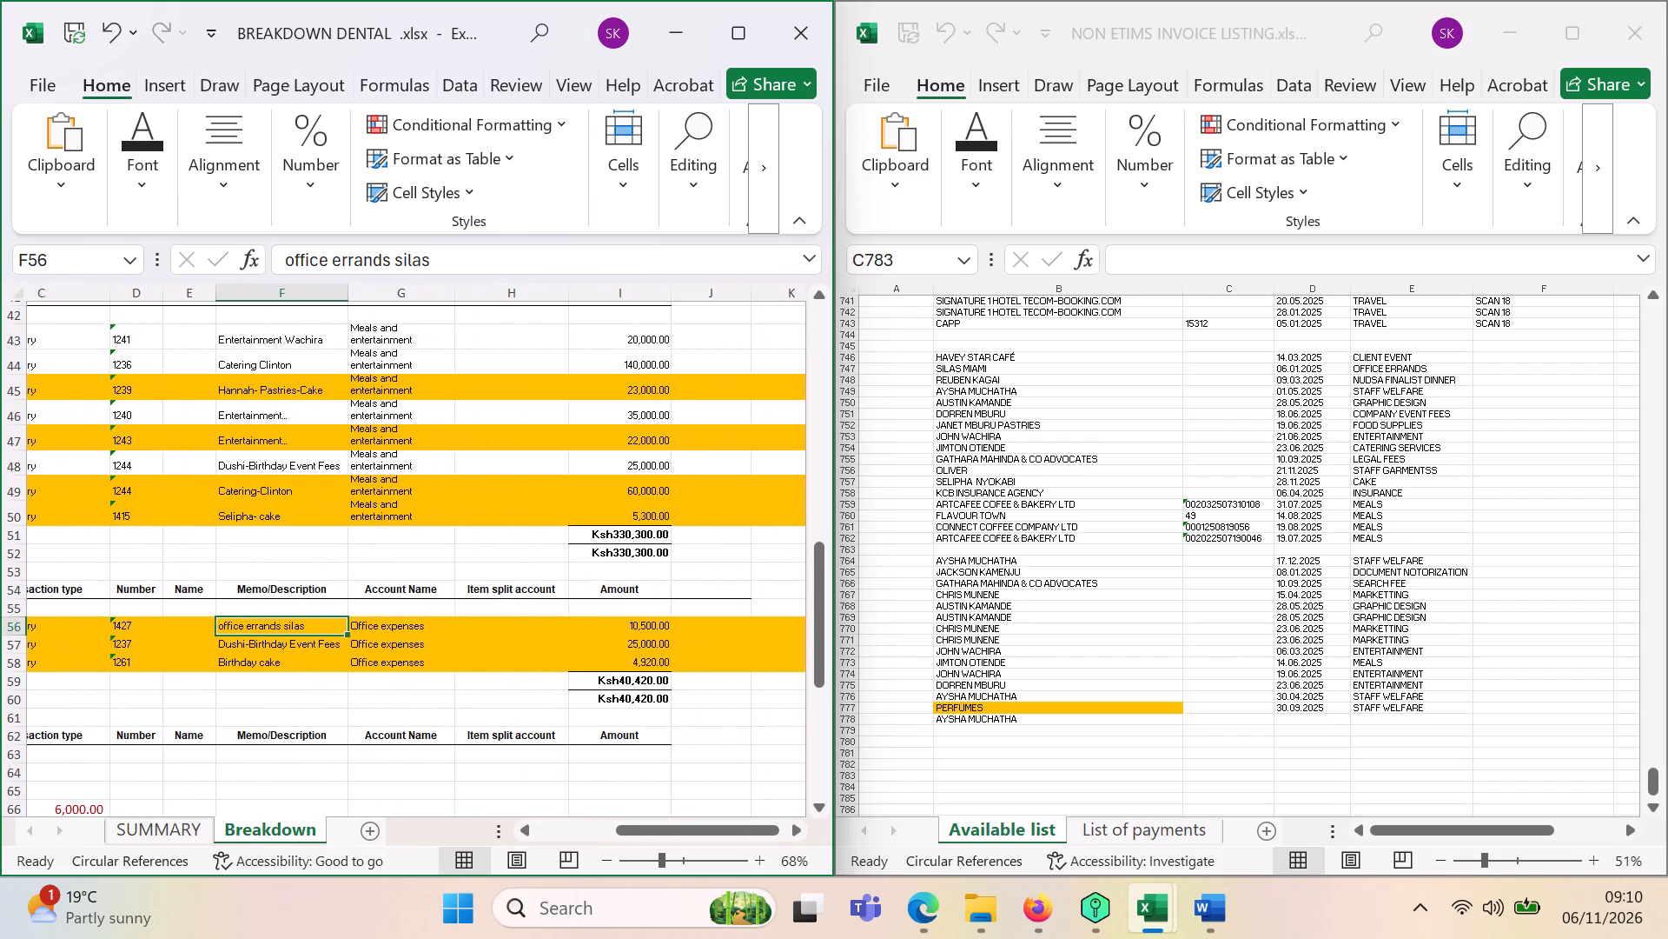
{"action": "left_click", "coordinate": [650, 648]}
{"action": "left_click", "coordinate": [656, 621]}
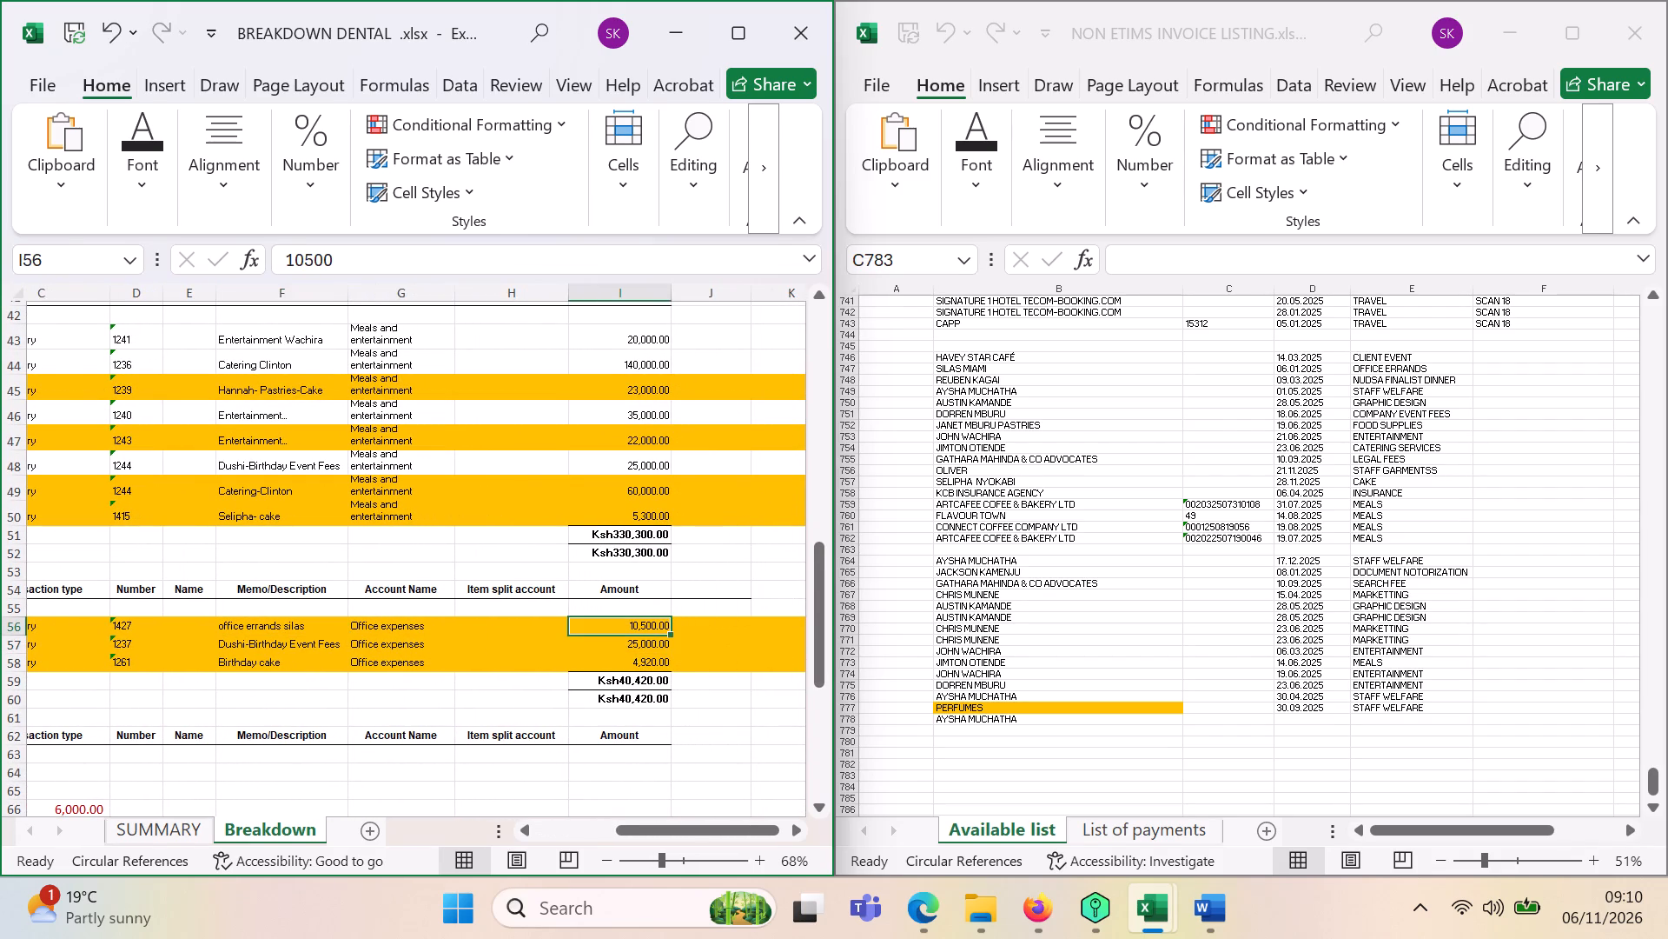
{"action": "left_click", "coordinate": [660, 509]}
{"action": "left_click", "coordinate": [652, 490]}
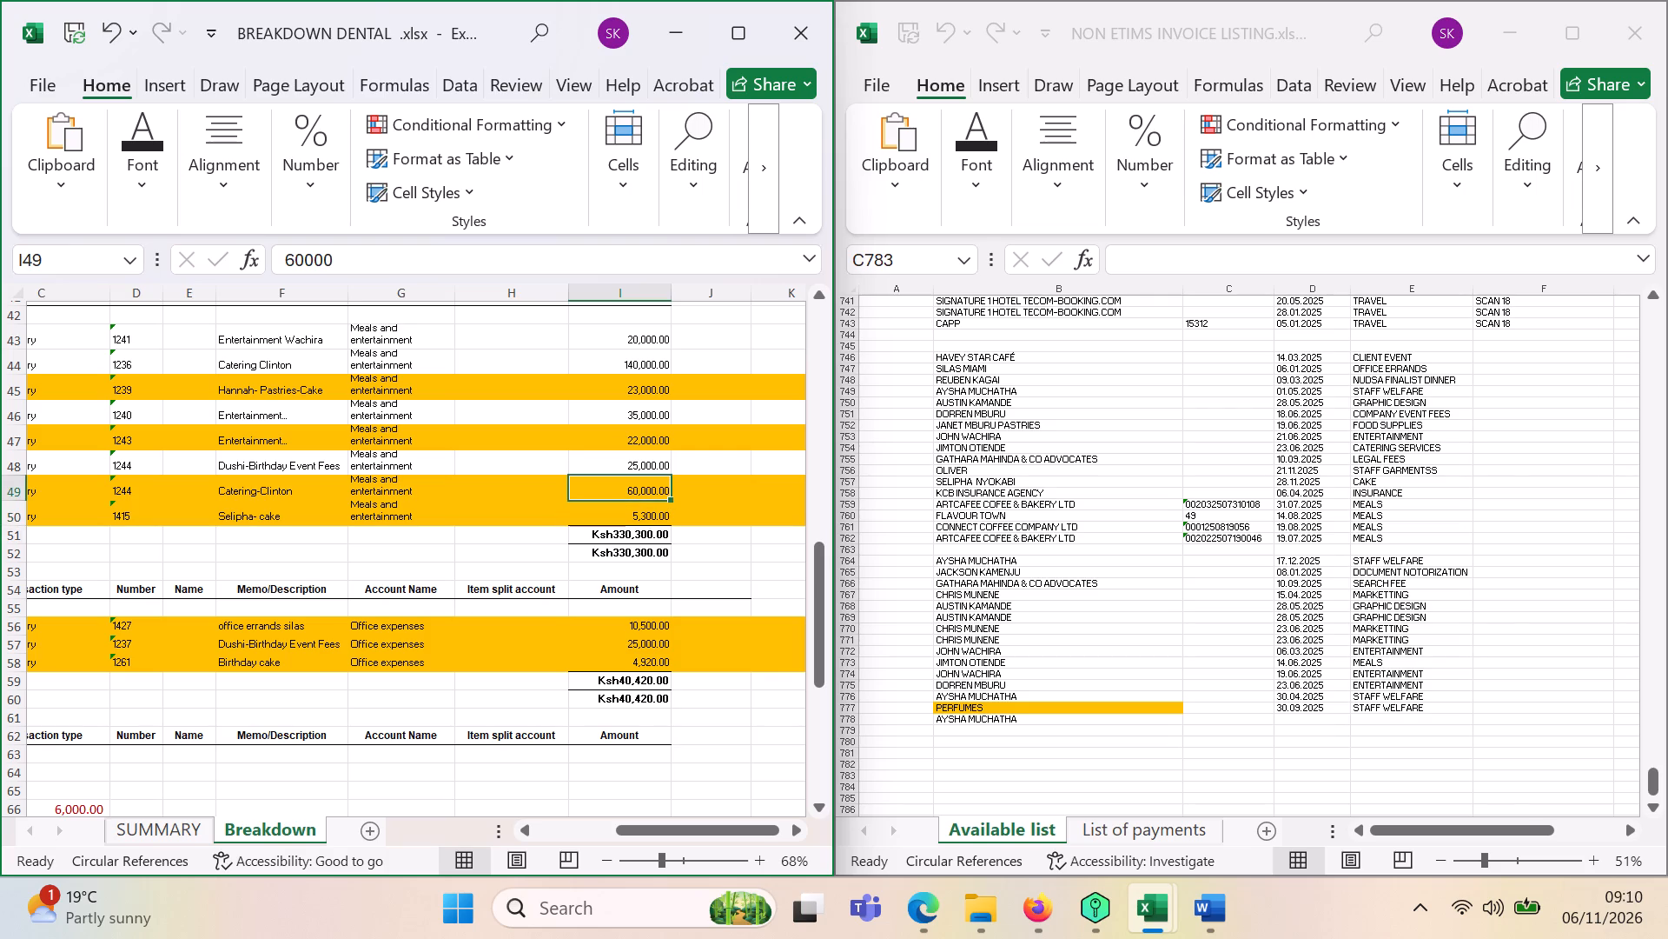
{"action": "left_click", "coordinate": [645, 440]}
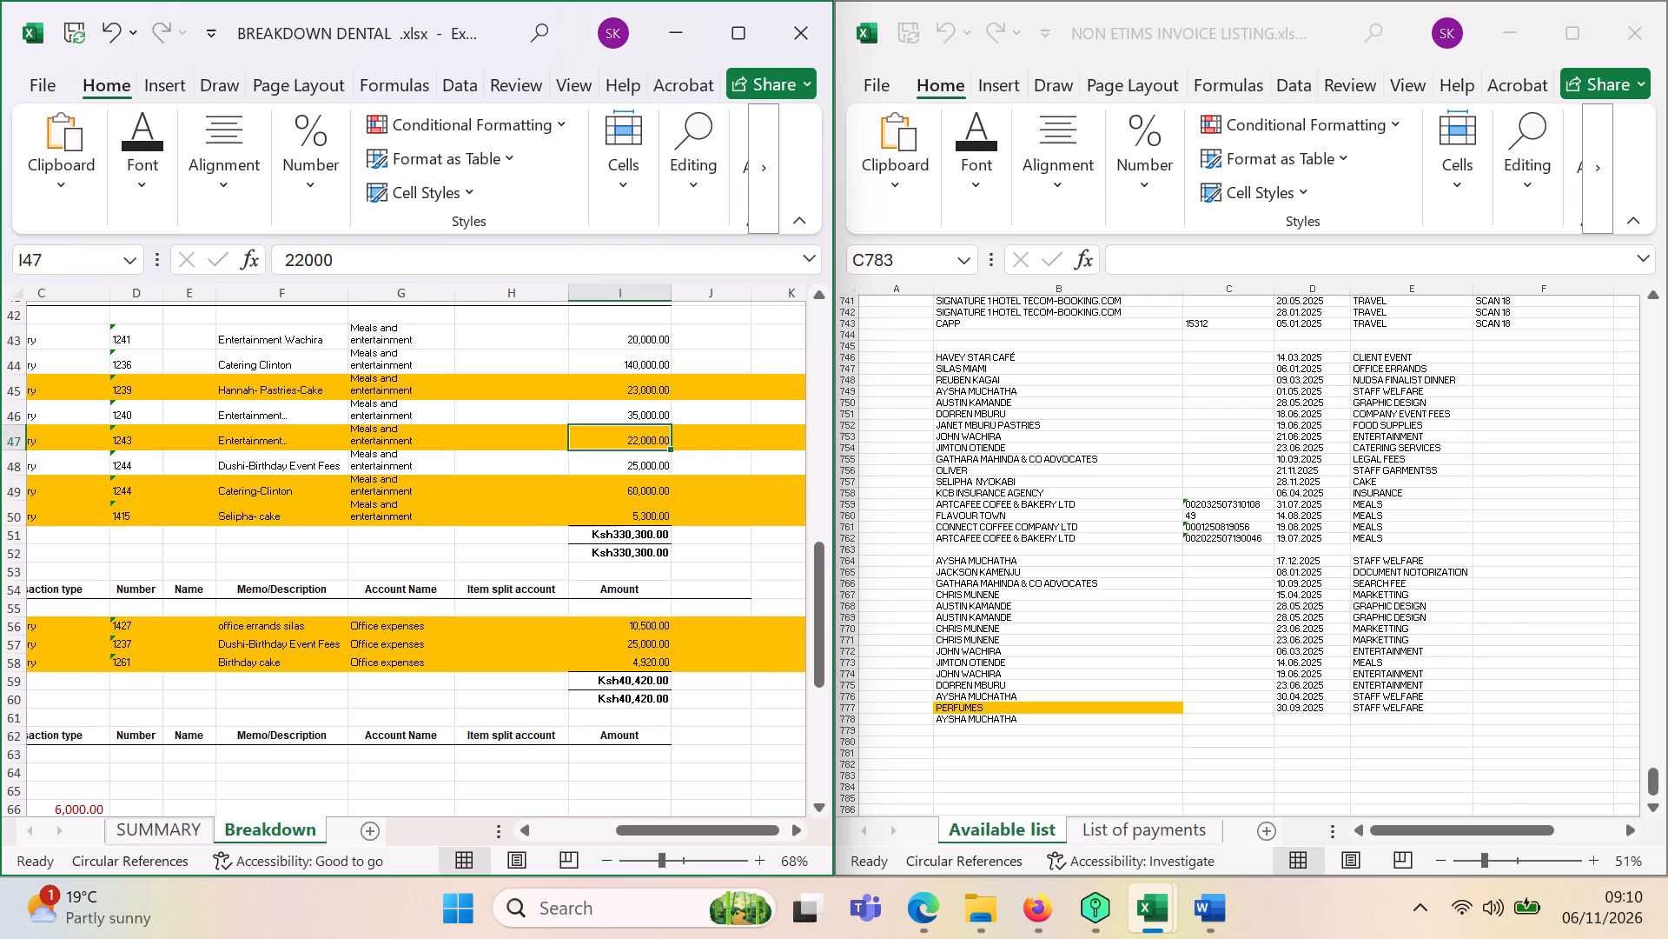
{"action": "left_click", "coordinate": [650, 386]}
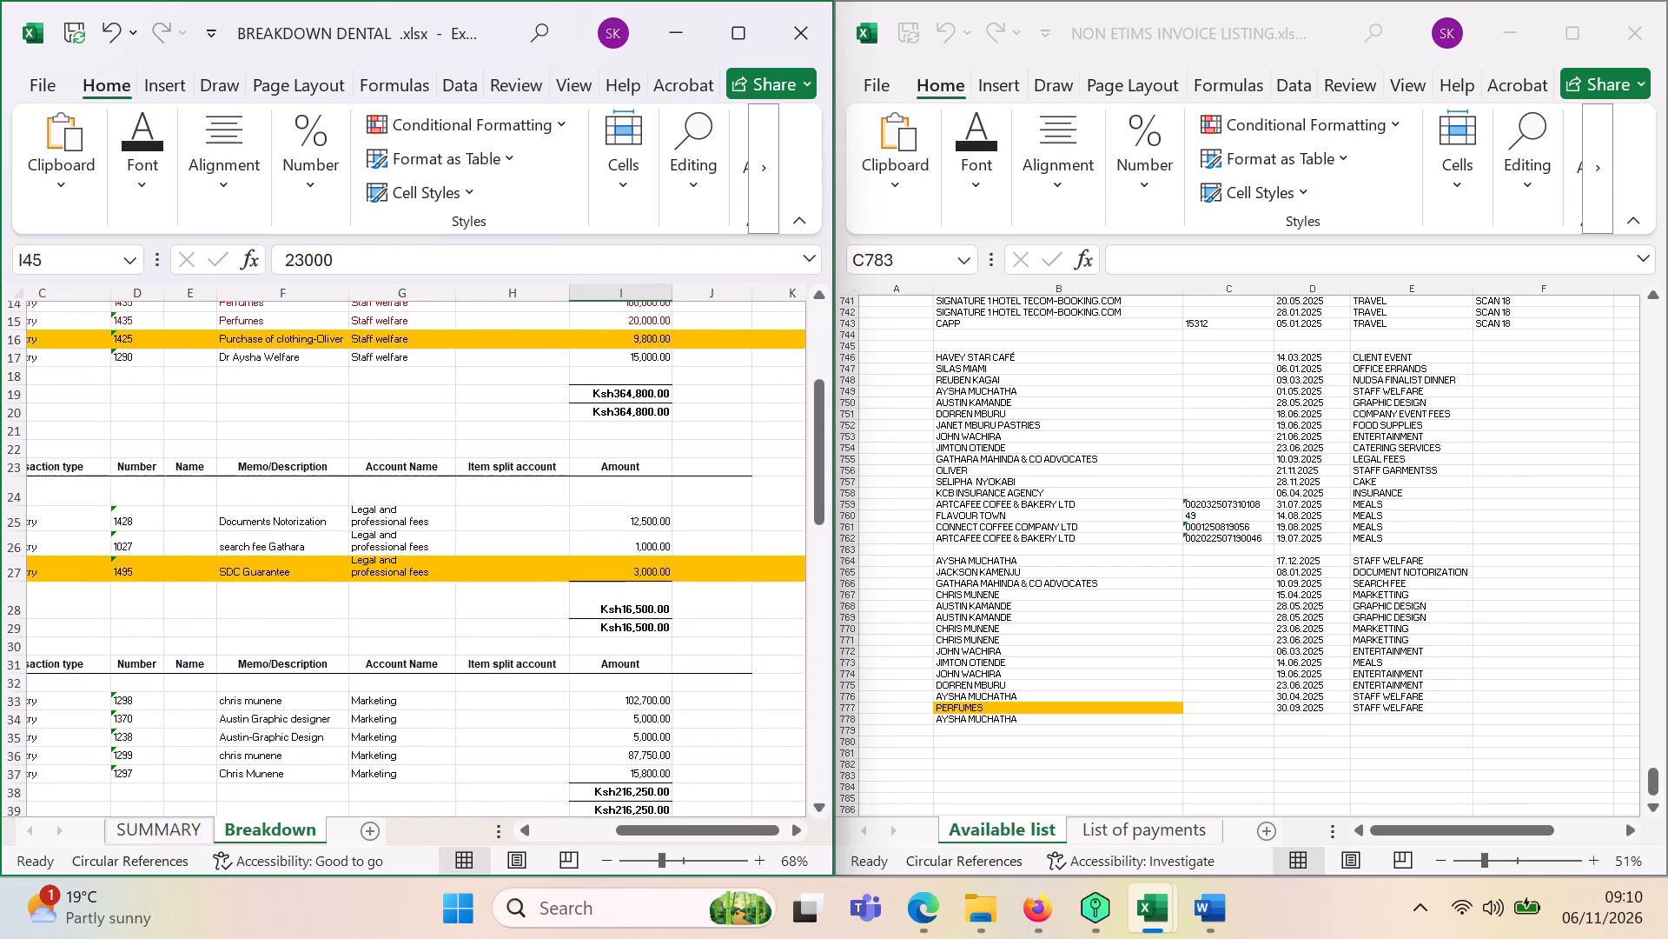
{"action": "left_click", "coordinate": [653, 567]}
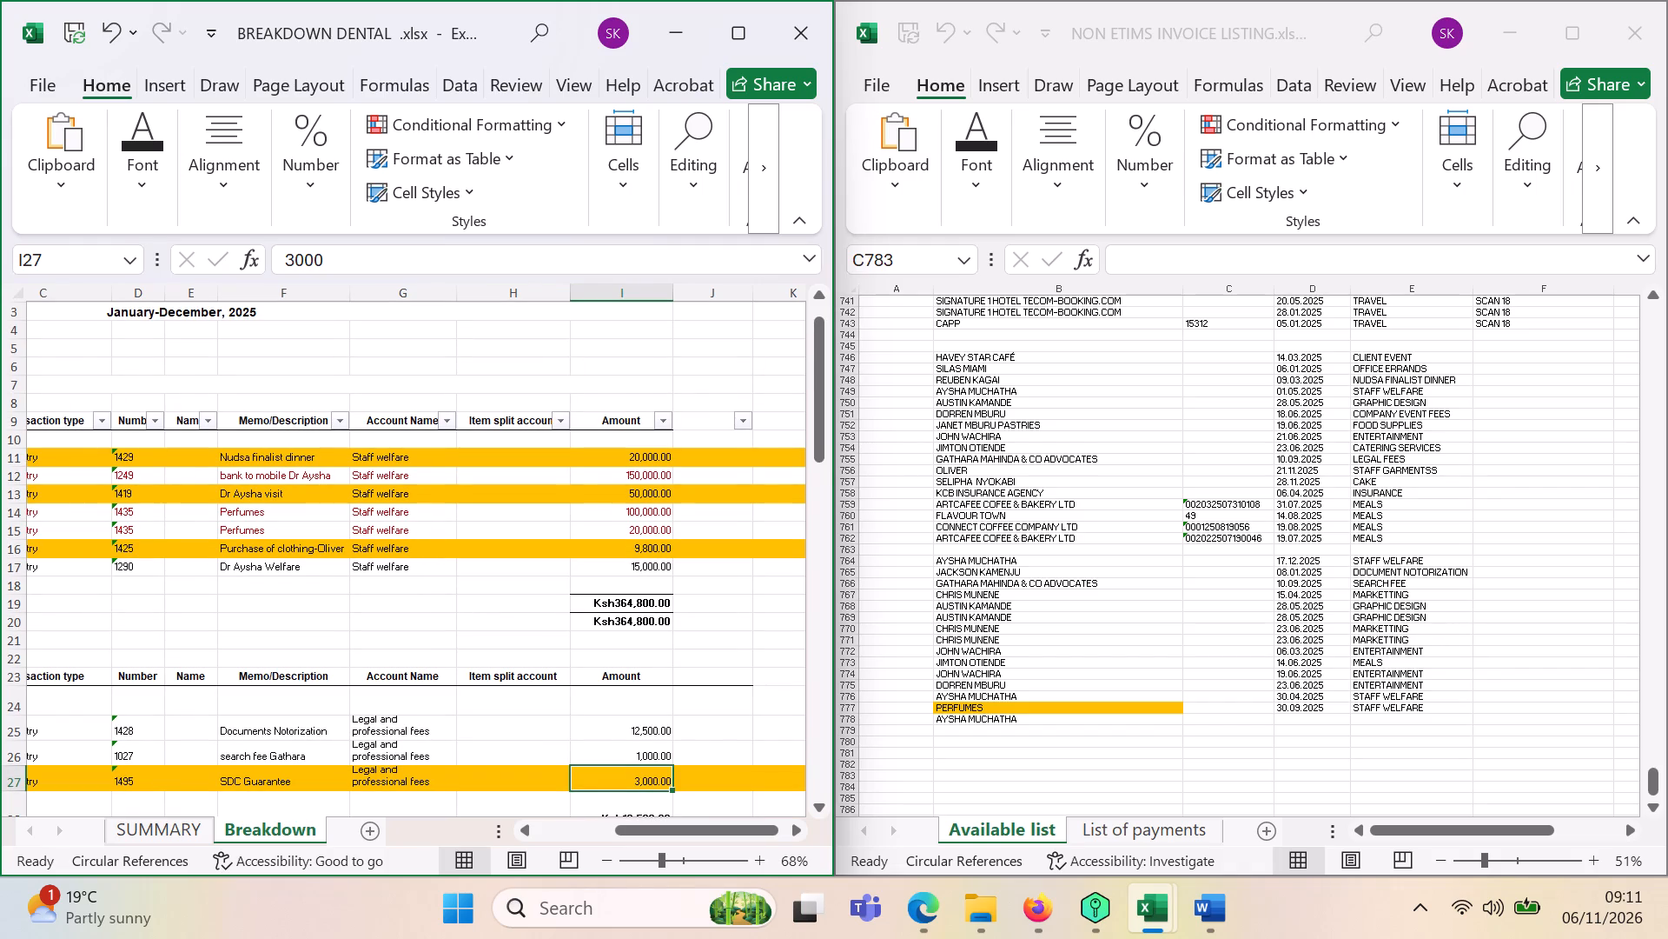
{"action": "left_click", "coordinate": [625, 543]}
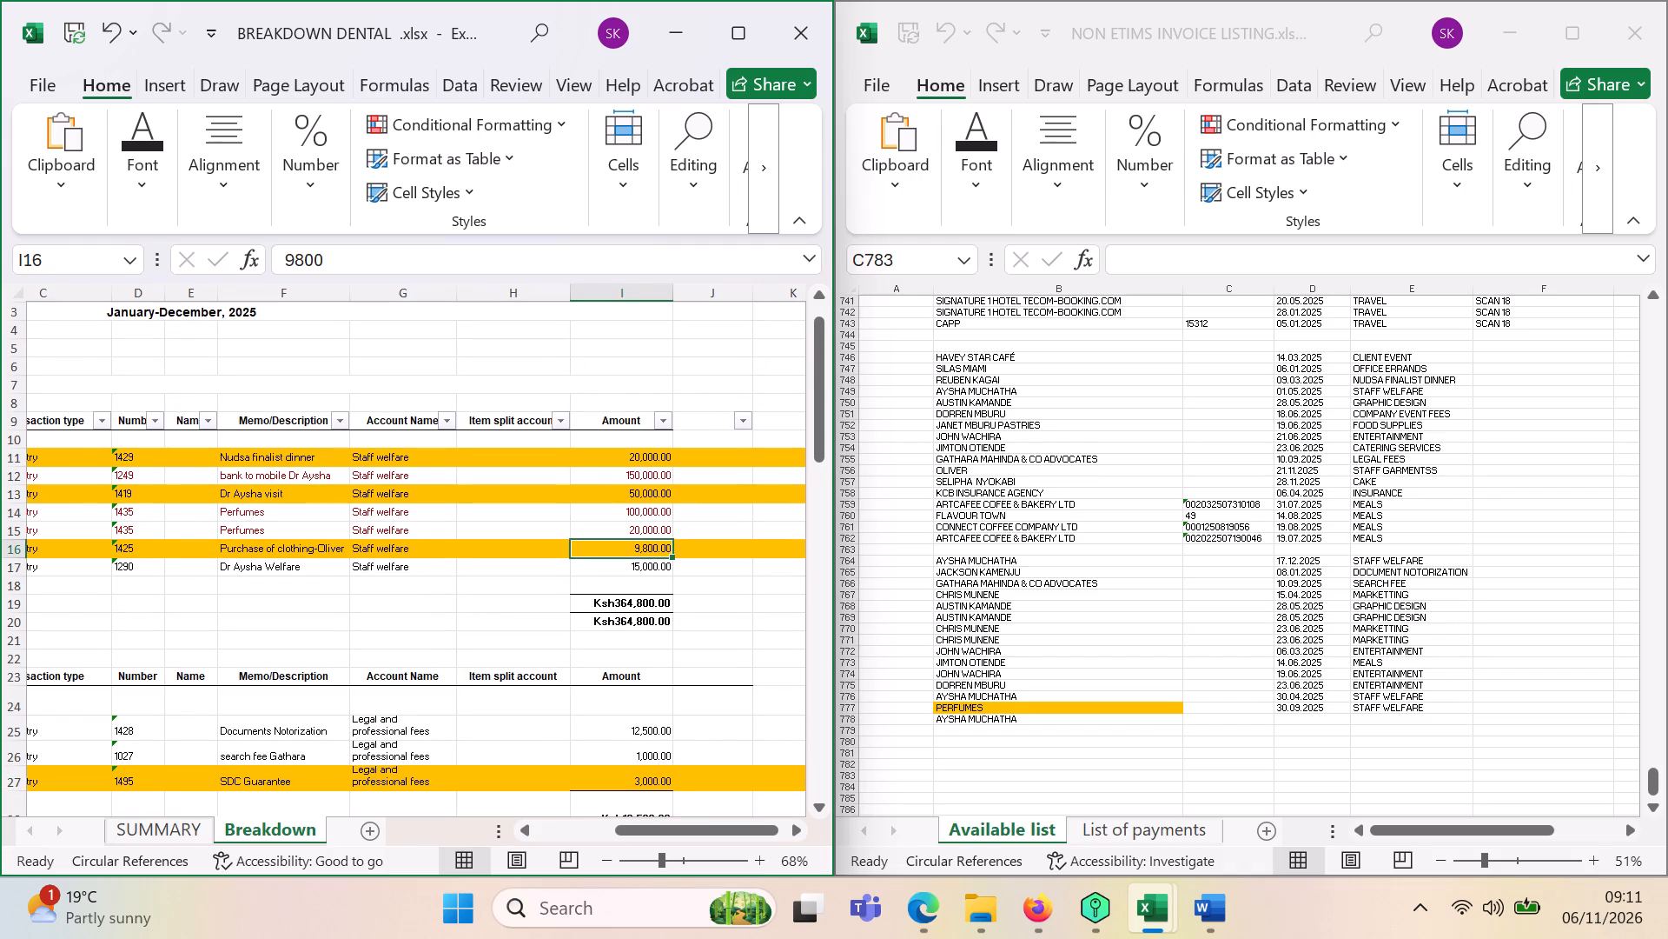
{"action": "left_click", "coordinate": [653, 493]}
{"action": "left_click", "coordinate": [673, 459]}
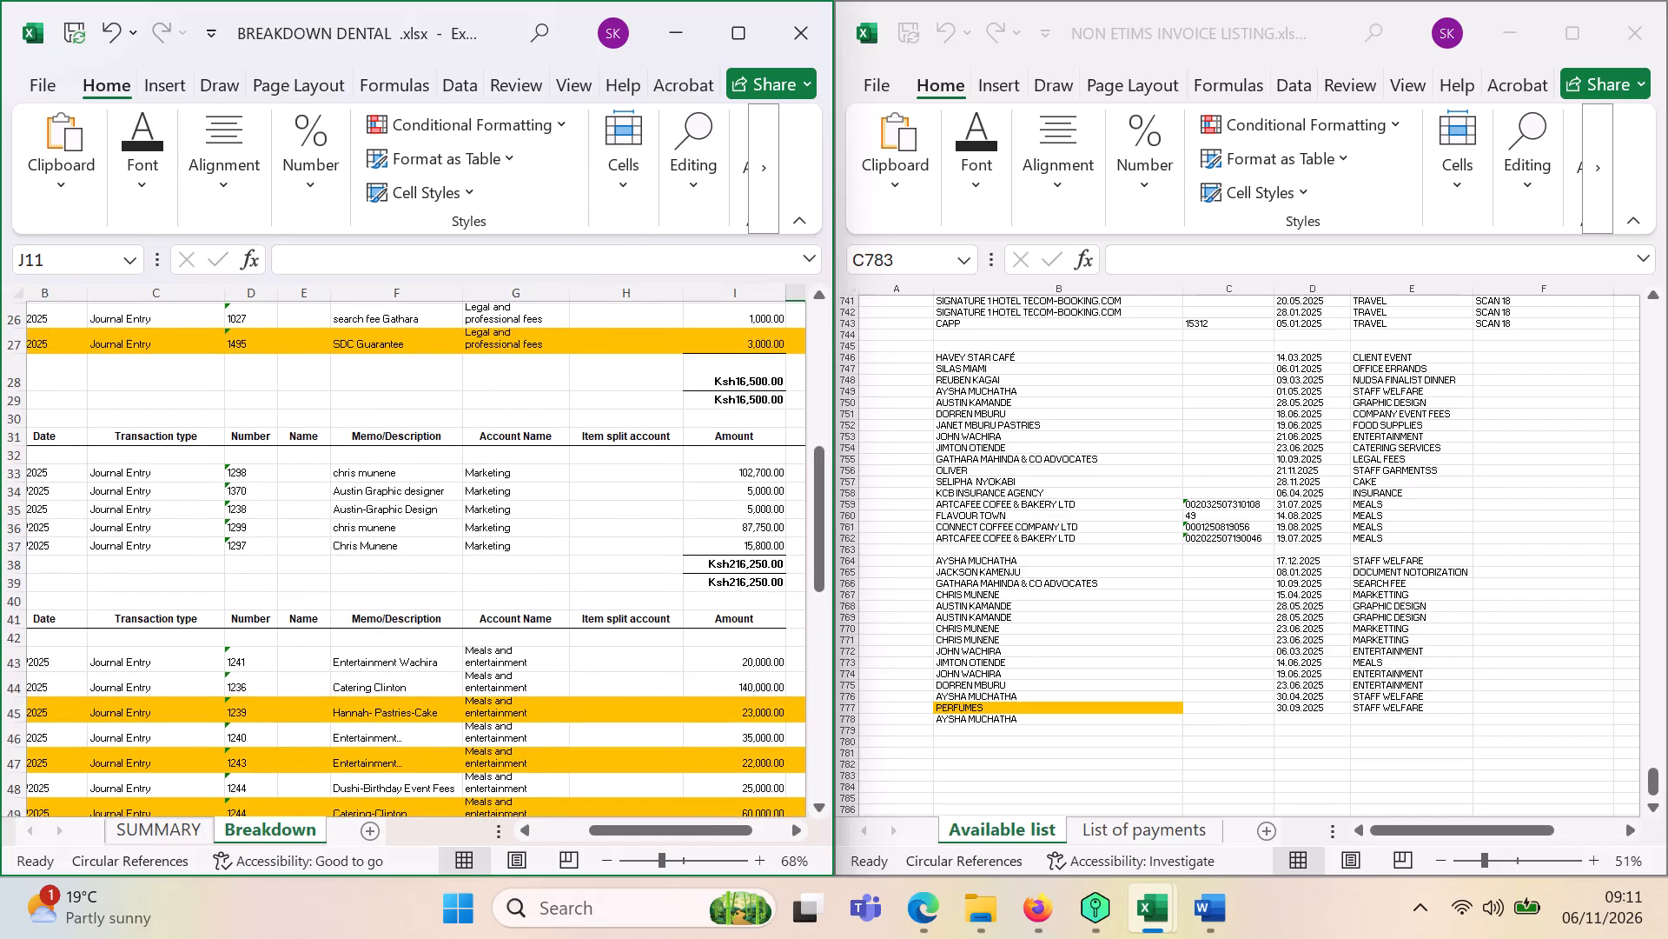
Place the TDS Voucher PDF beside the NON ETIMS INVOICE LISTING and compare its vouchers with the catering entry in row 754 and rows 764 to 777.
{"action": "left_click", "coordinate": [933, 911]}
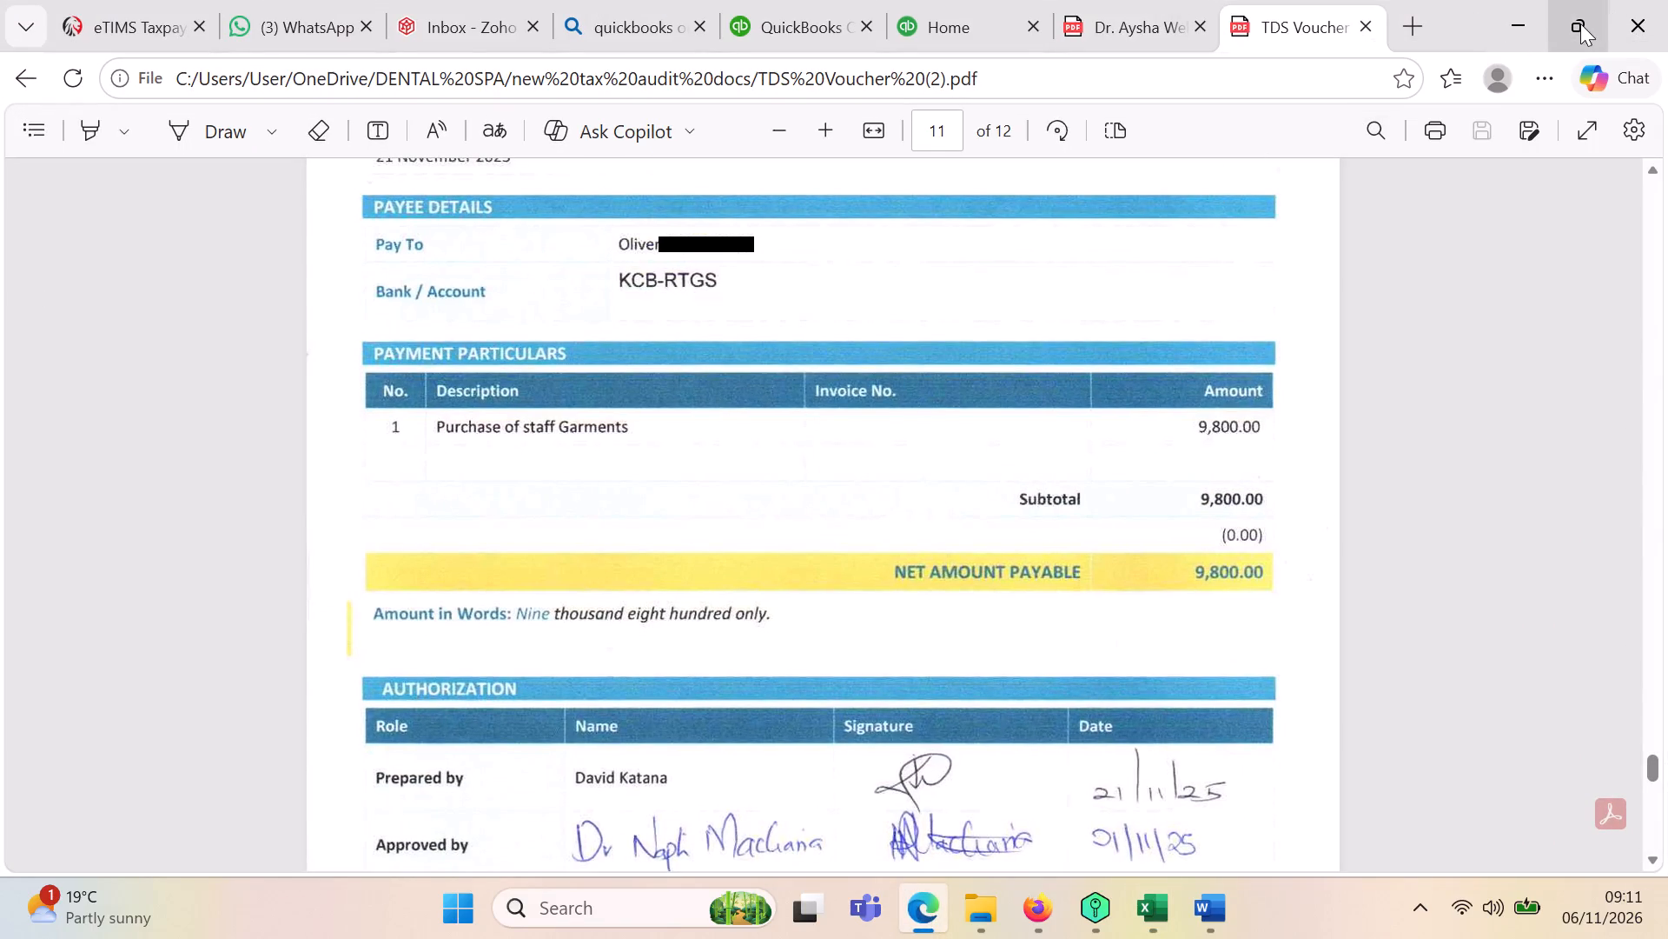
{"action": "left_click", "coordinate": [1429, 110]}
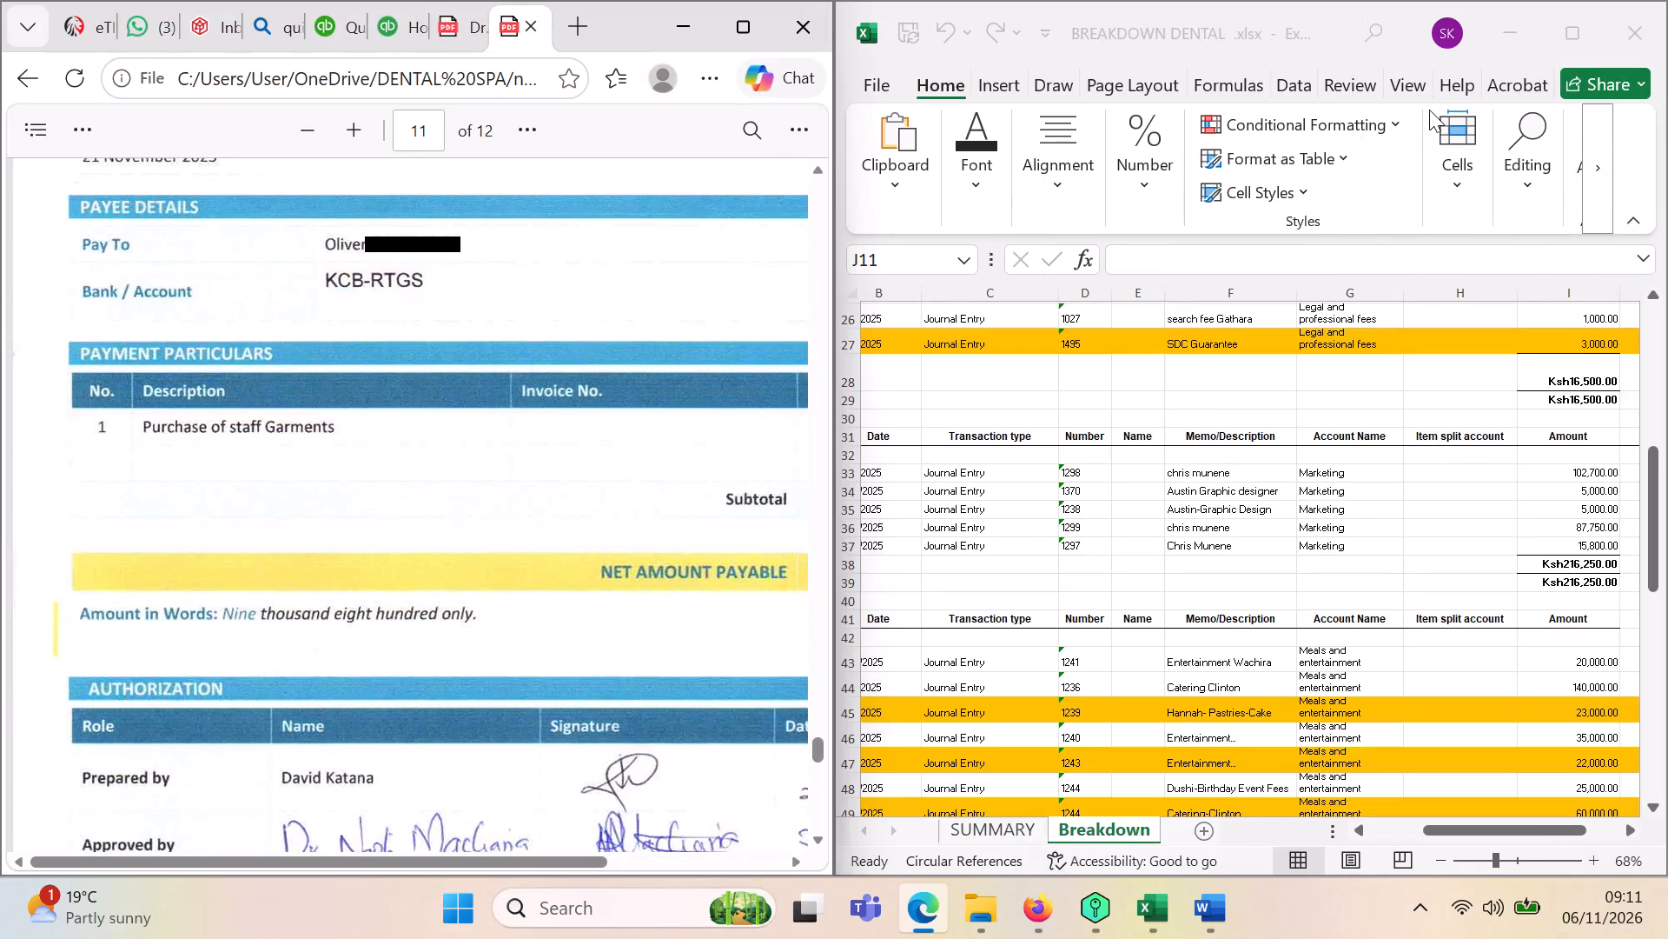
{"action": "left_click", "coordinate": [1571, 35]}
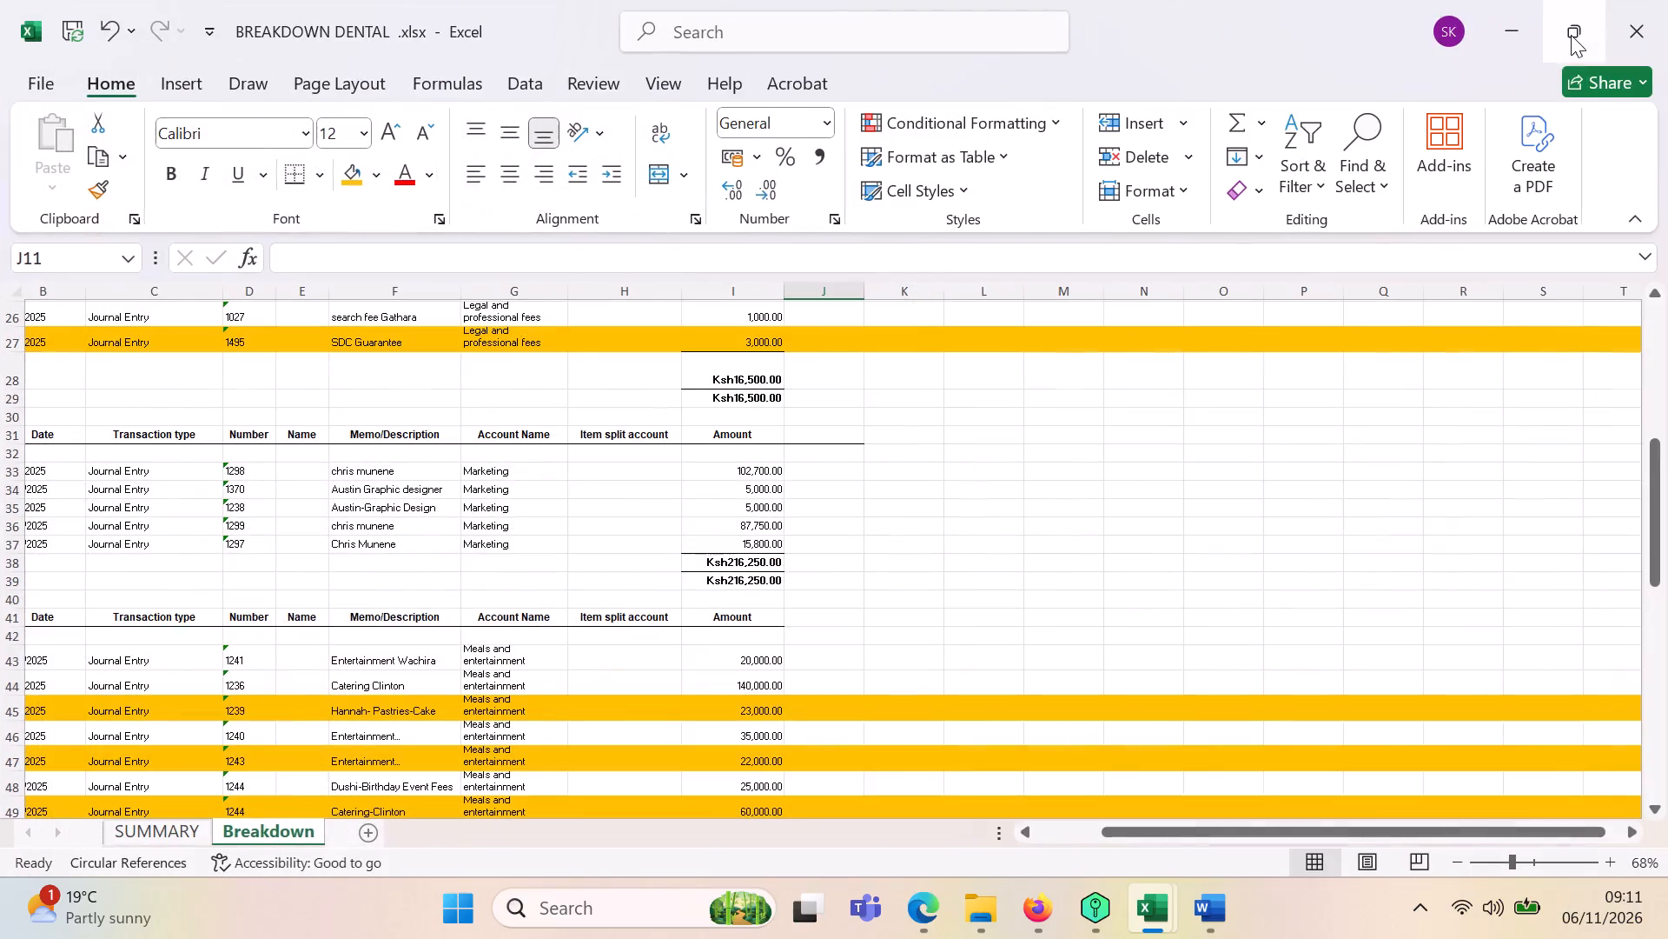
{"action": "left_click", "coordinate": [1517, 11]}
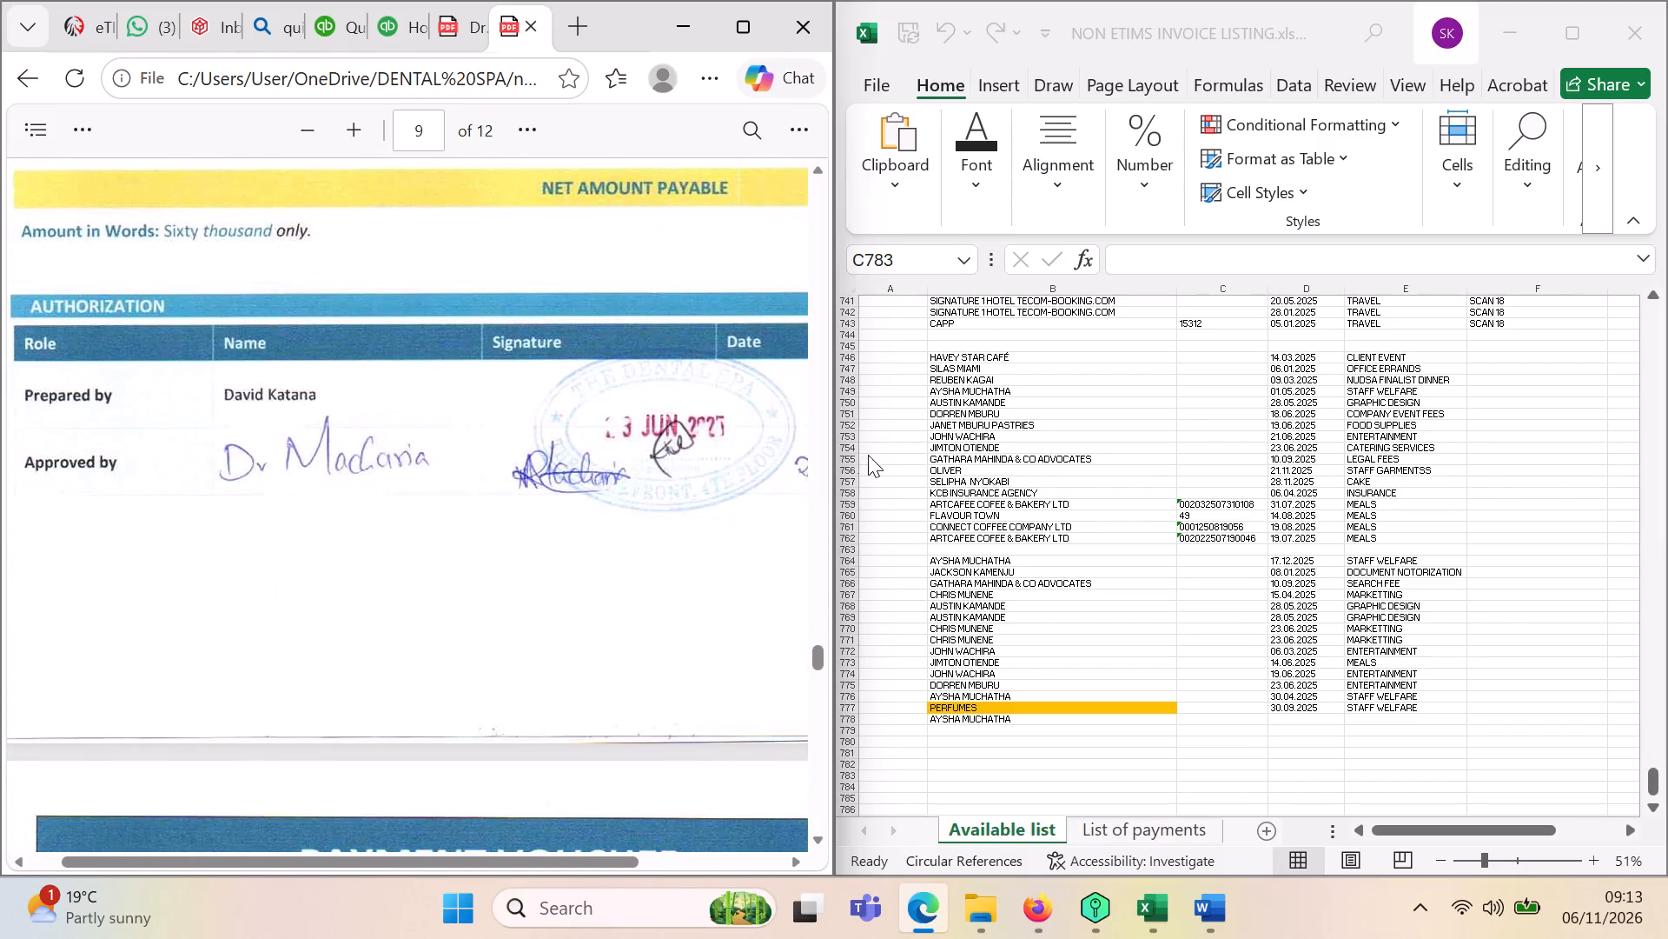
{"action": "left_click", "coordinate": [849, 452]}
{"action": "left_click", "coordinate": [844, 448]}
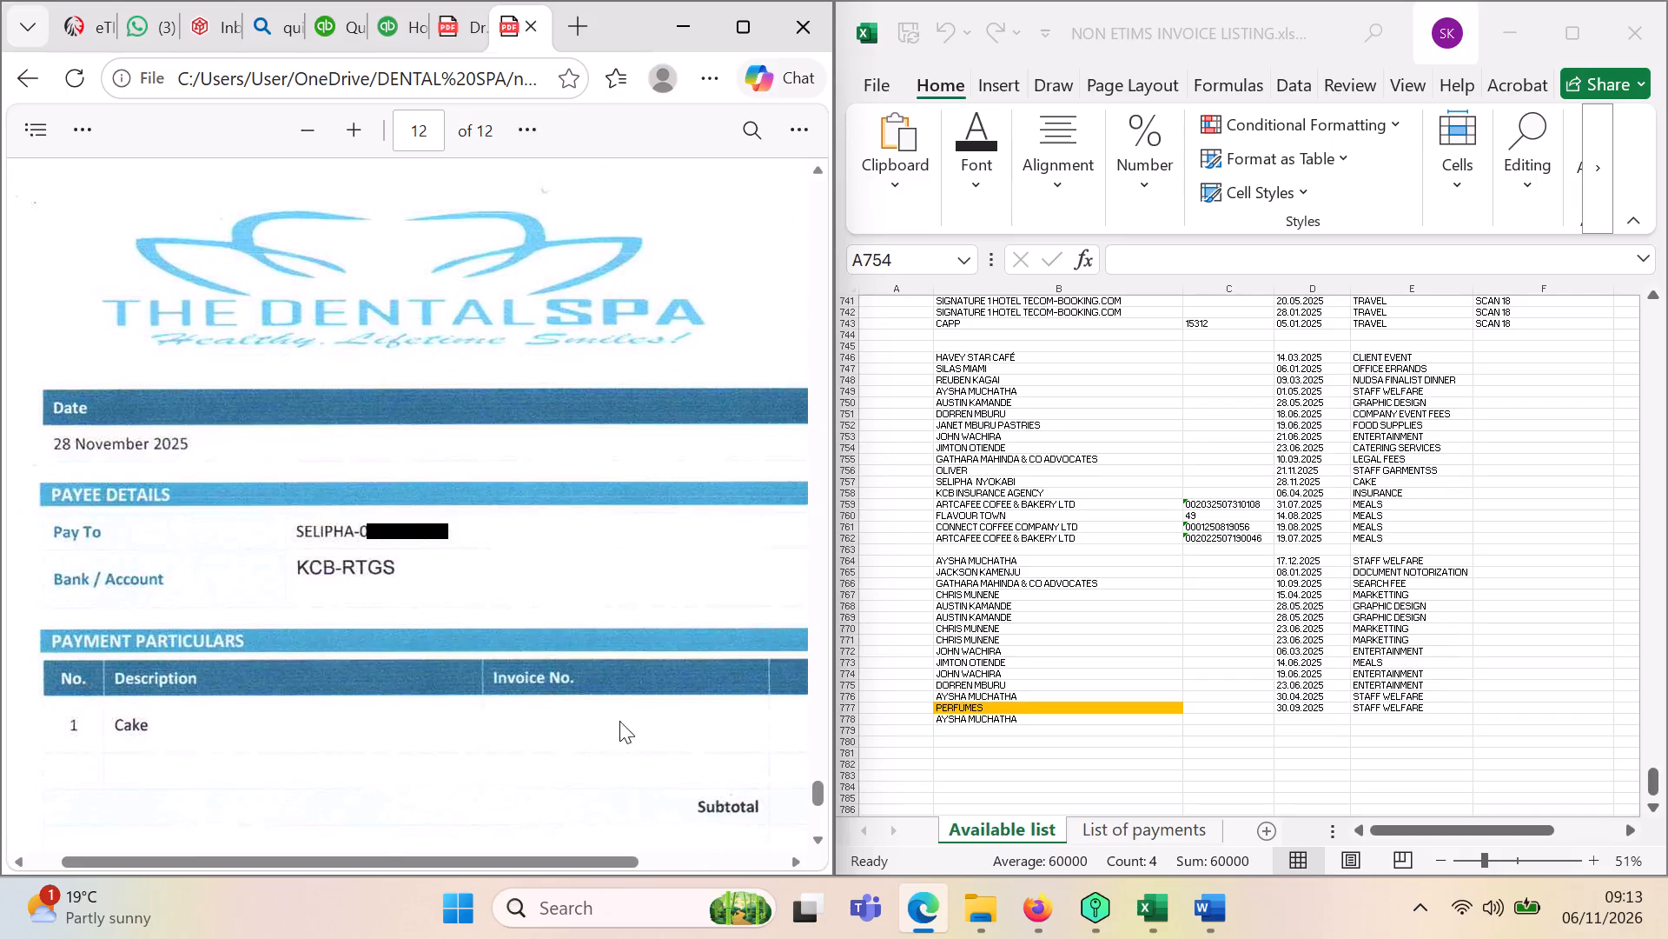
{"action": "left_click", "coordinate": [998, 560]}
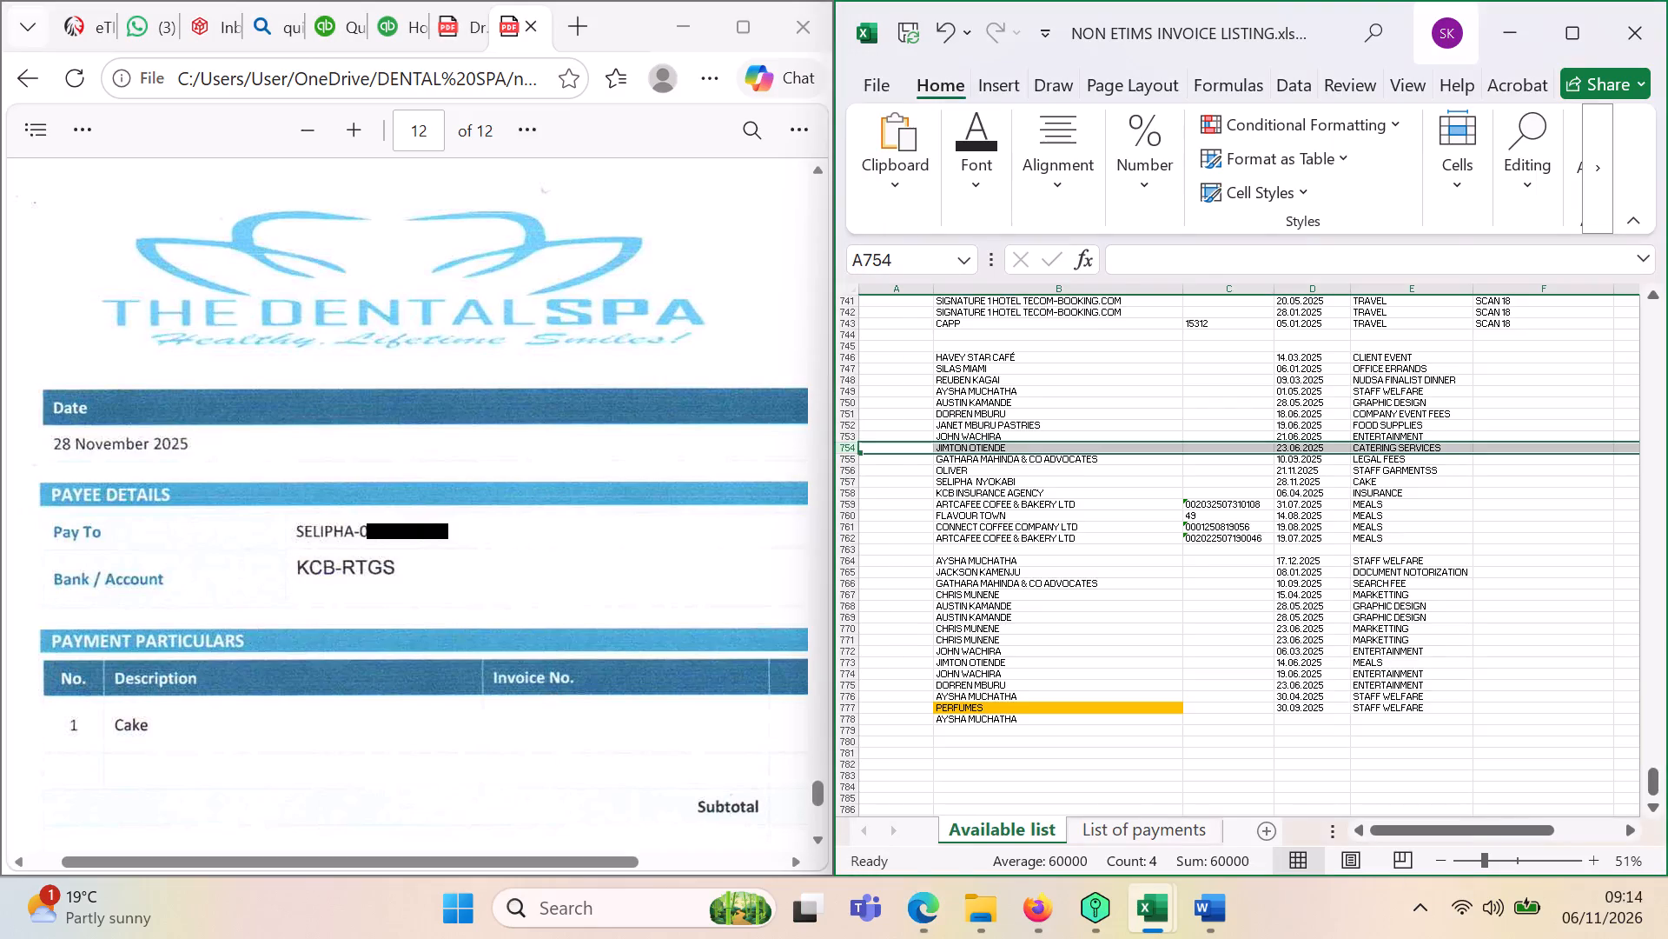
{"action": "left_click", "coordinate": [997, 560]}
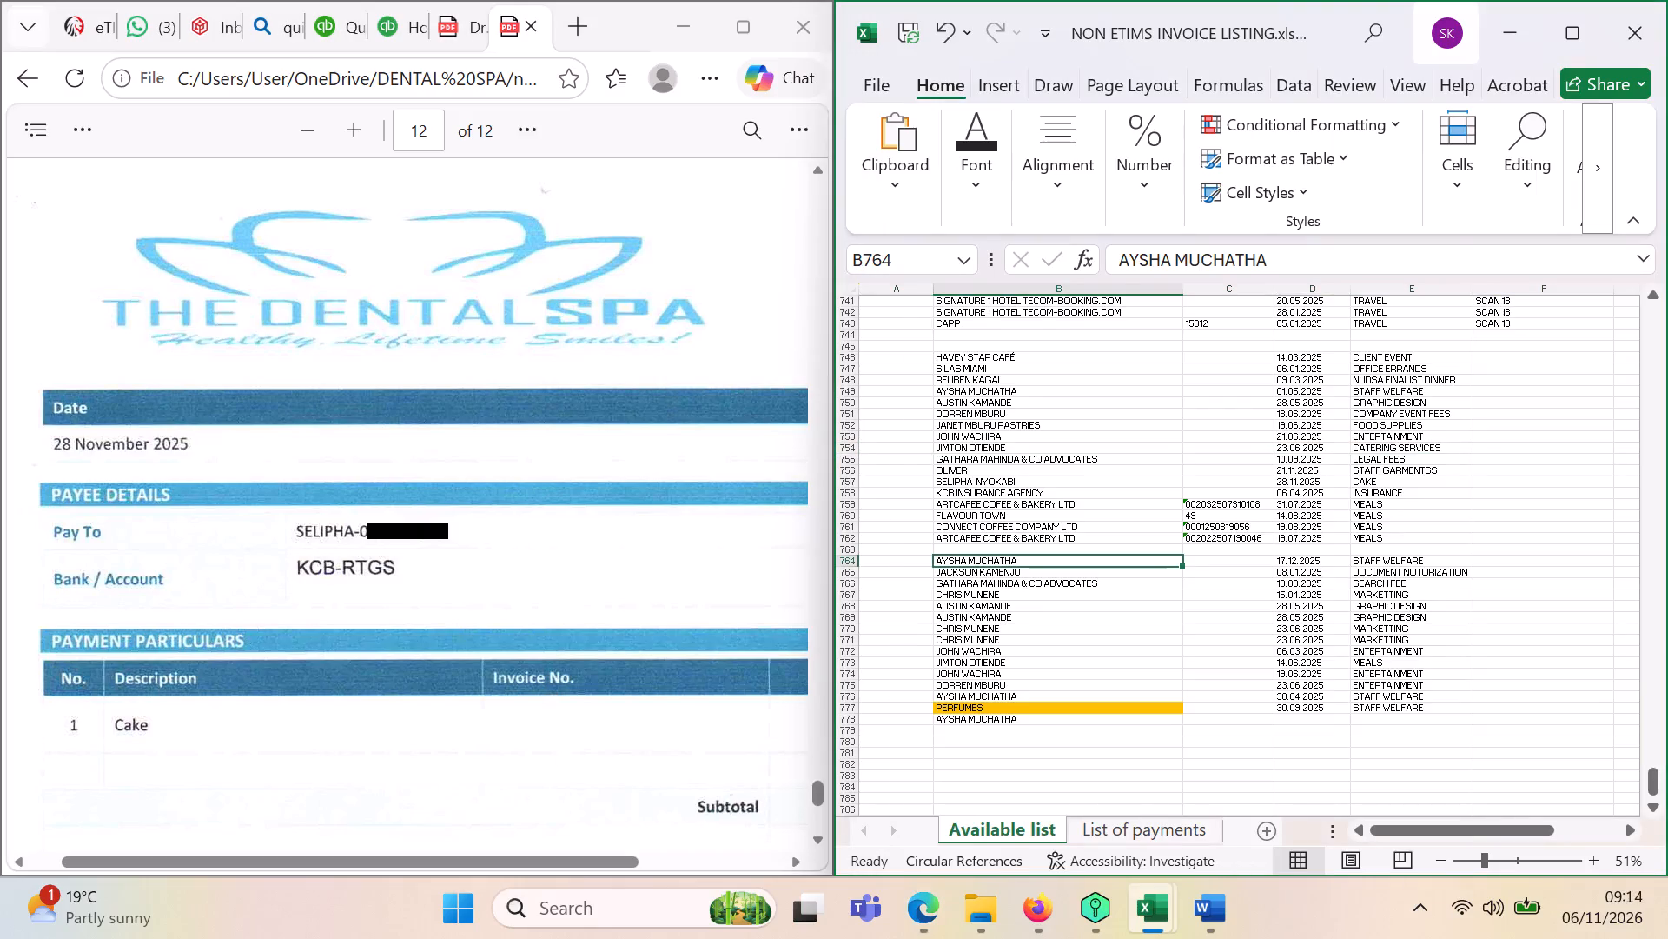
{"action": "left_click", "coordinate": [986, 712], "text": "shift"}
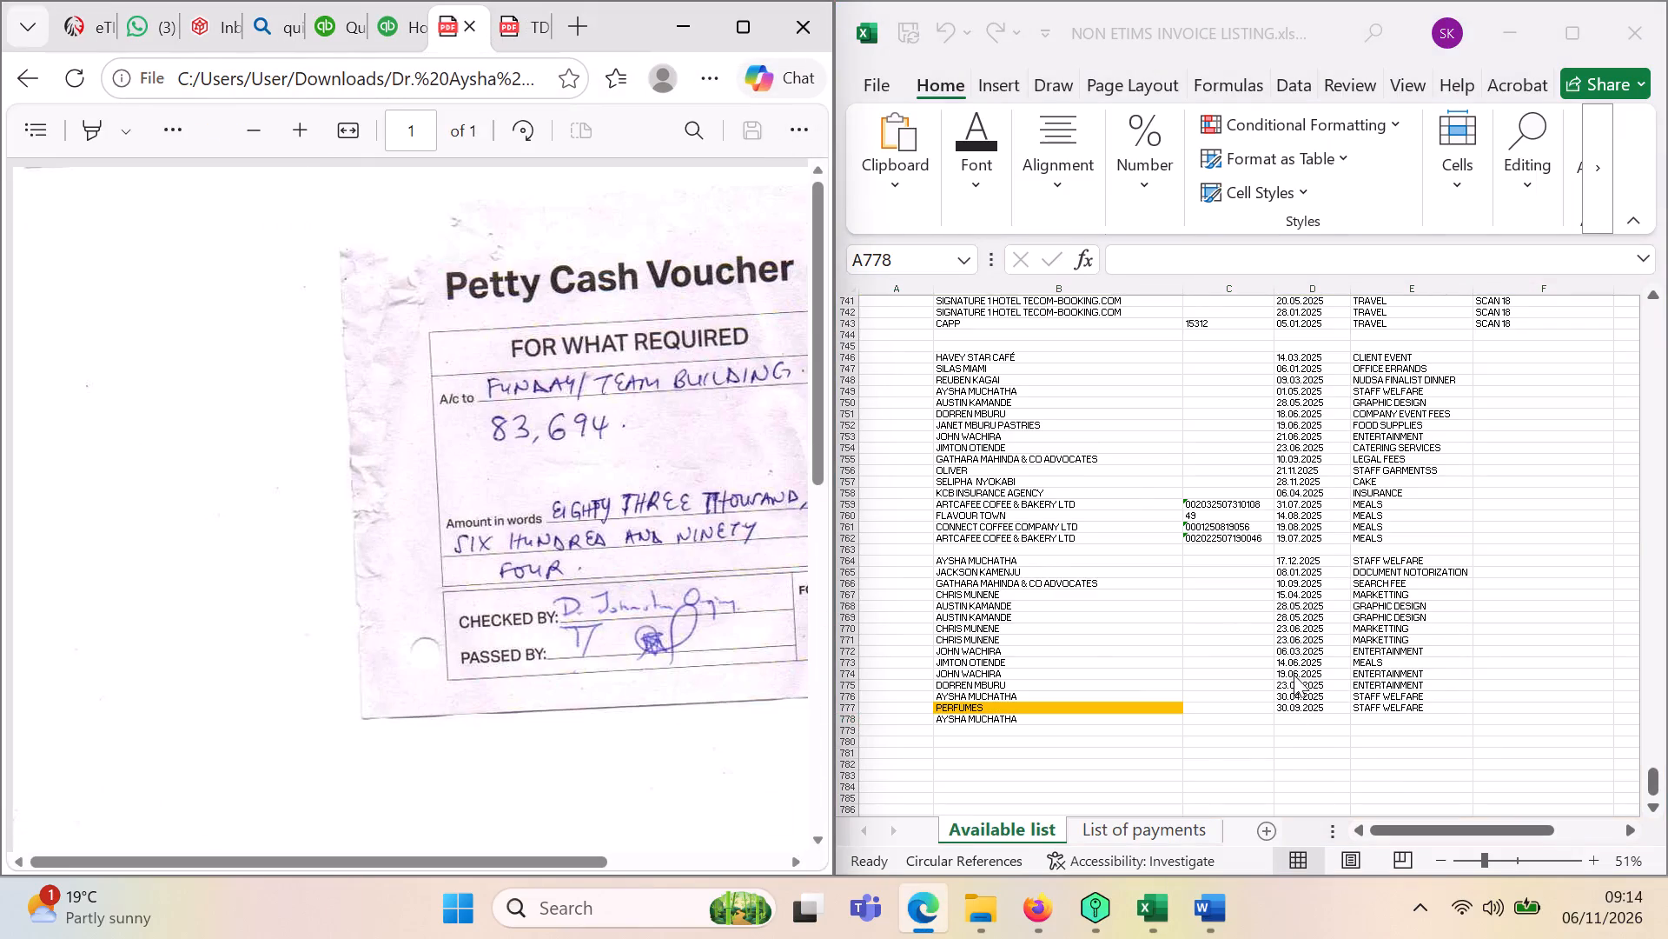
Enter 08.05.2025 as the date in row 778 of the Available list, matching the funday/team building petty cash voucher.
{"action": "left_click", "coordinate": [1284, 718]}
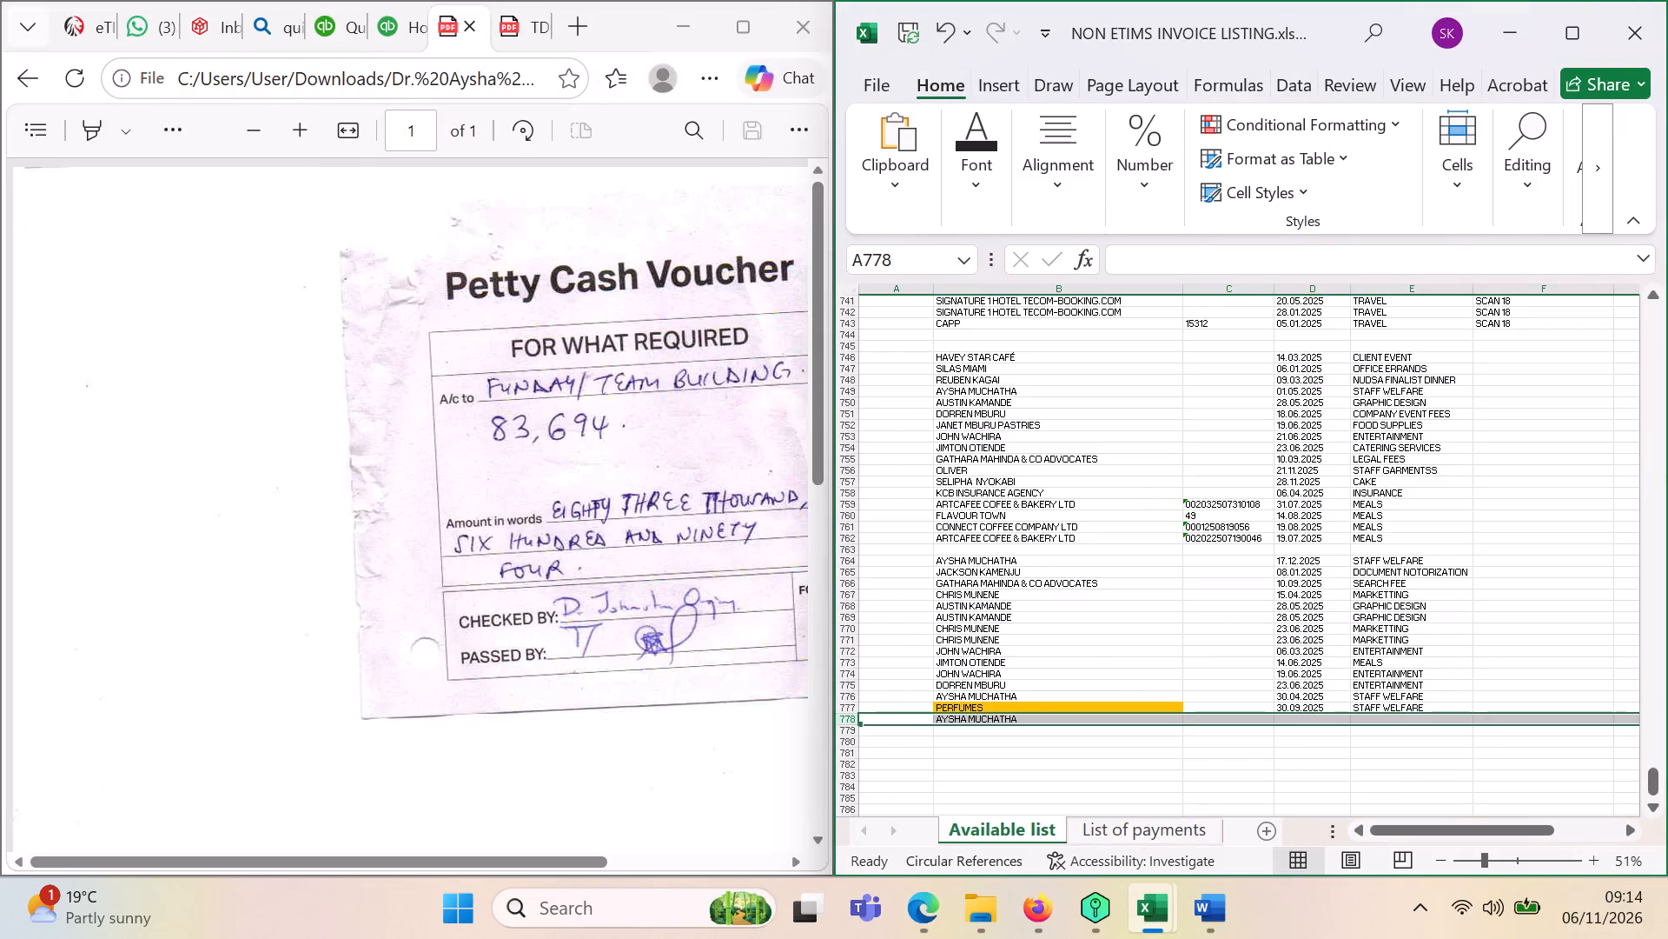
{"action": "left_click", "coordinate": [1292, 718]}
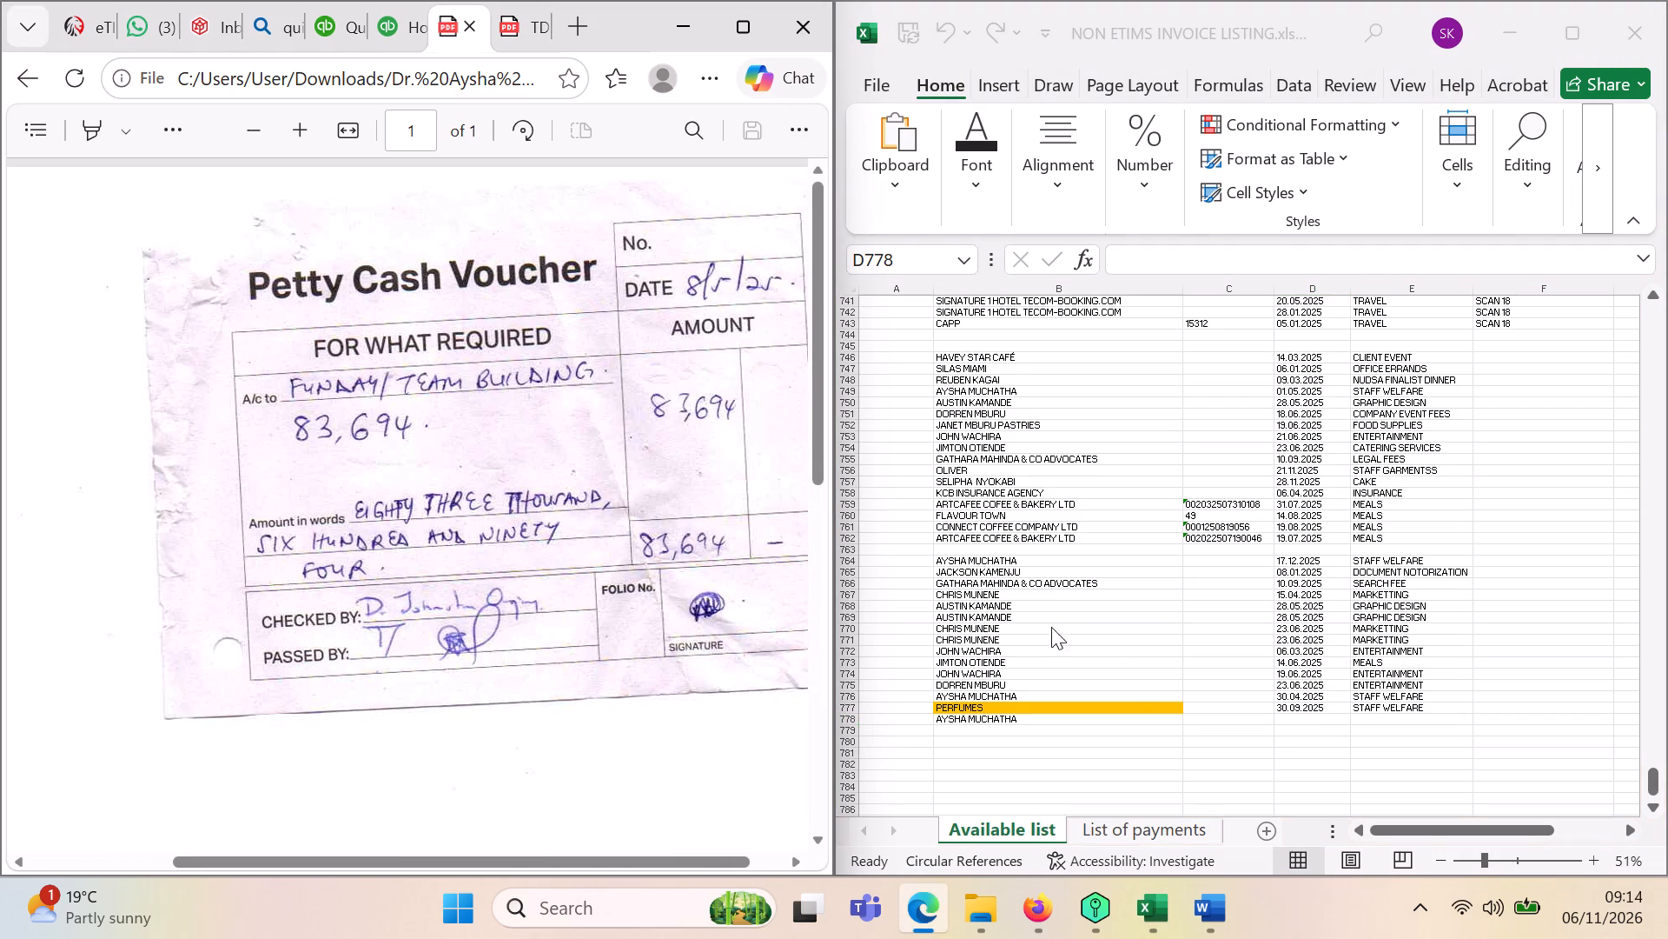
{"action": "left_click", "coordinate": [1298, 715]}
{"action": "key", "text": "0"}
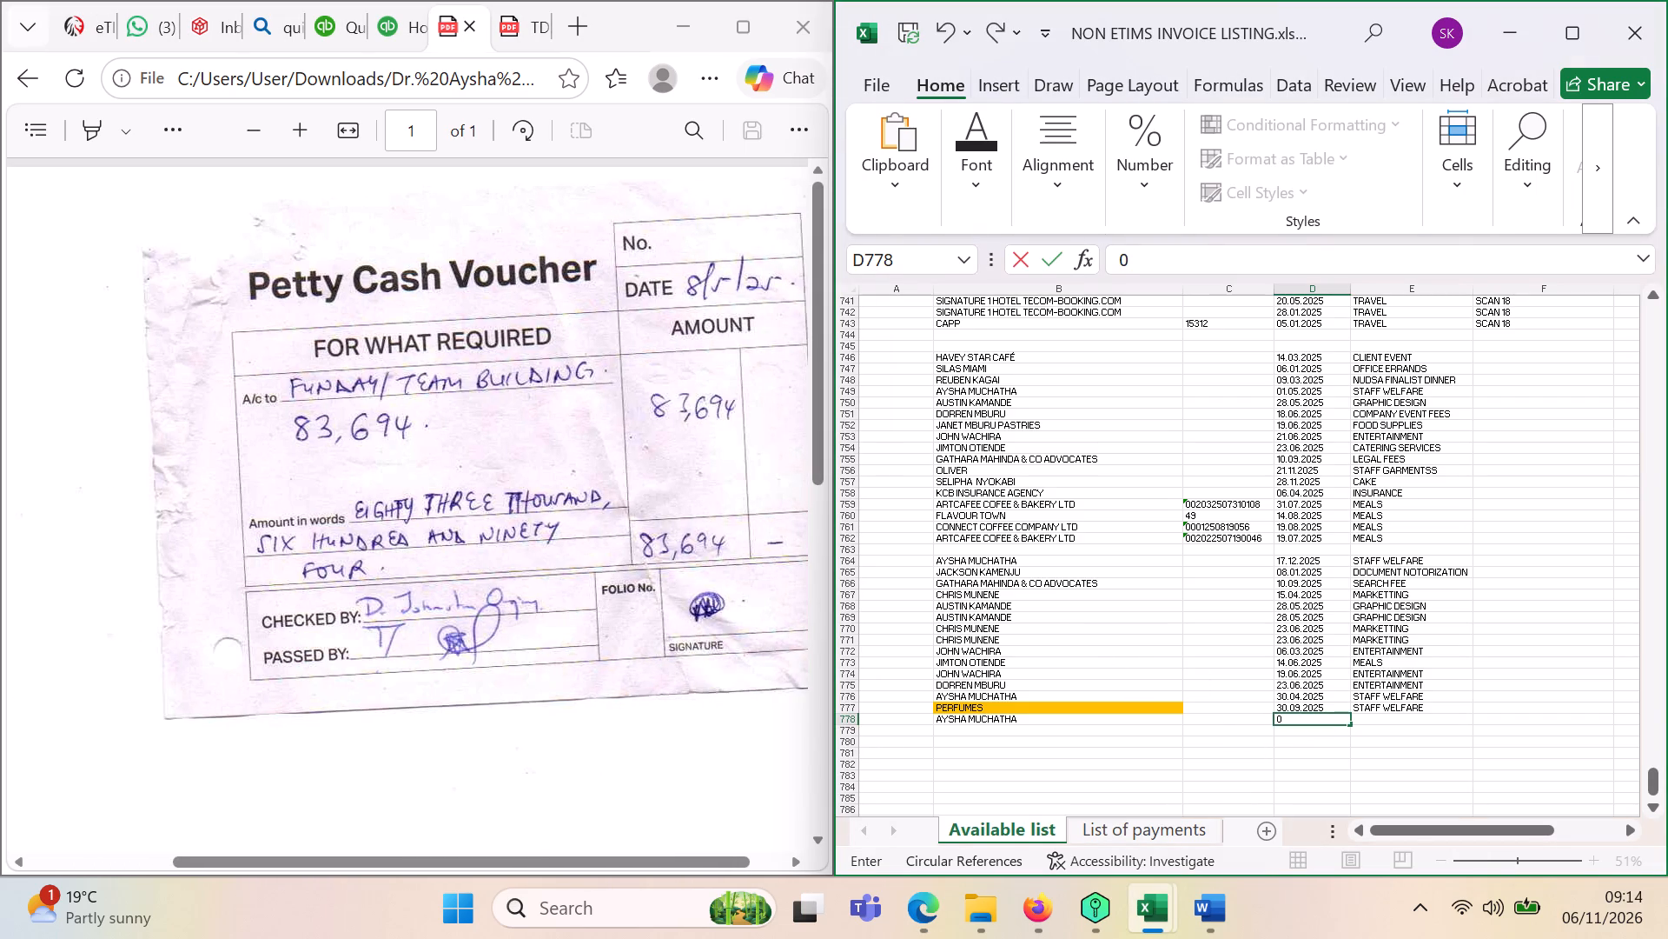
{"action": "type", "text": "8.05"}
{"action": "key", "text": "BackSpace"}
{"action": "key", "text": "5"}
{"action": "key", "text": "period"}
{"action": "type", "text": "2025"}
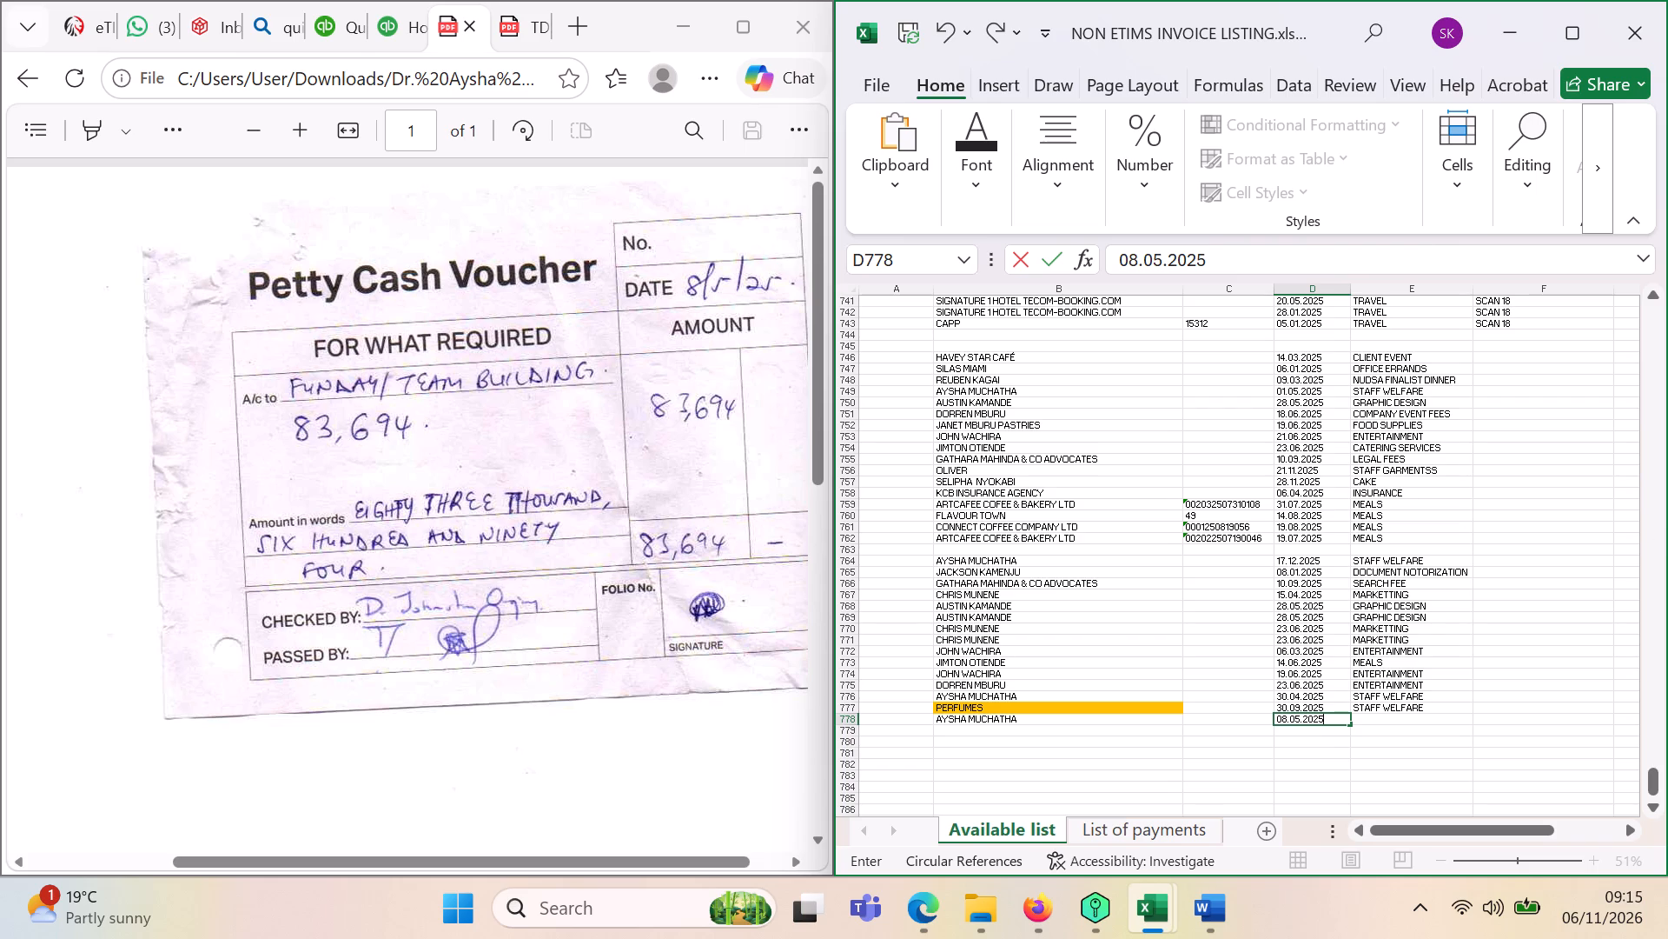
Enter TEAM BUILDING in capitals as the expense description for the entry in row 778.
{"action": "left_click", "coordinate": [1378, 719]}
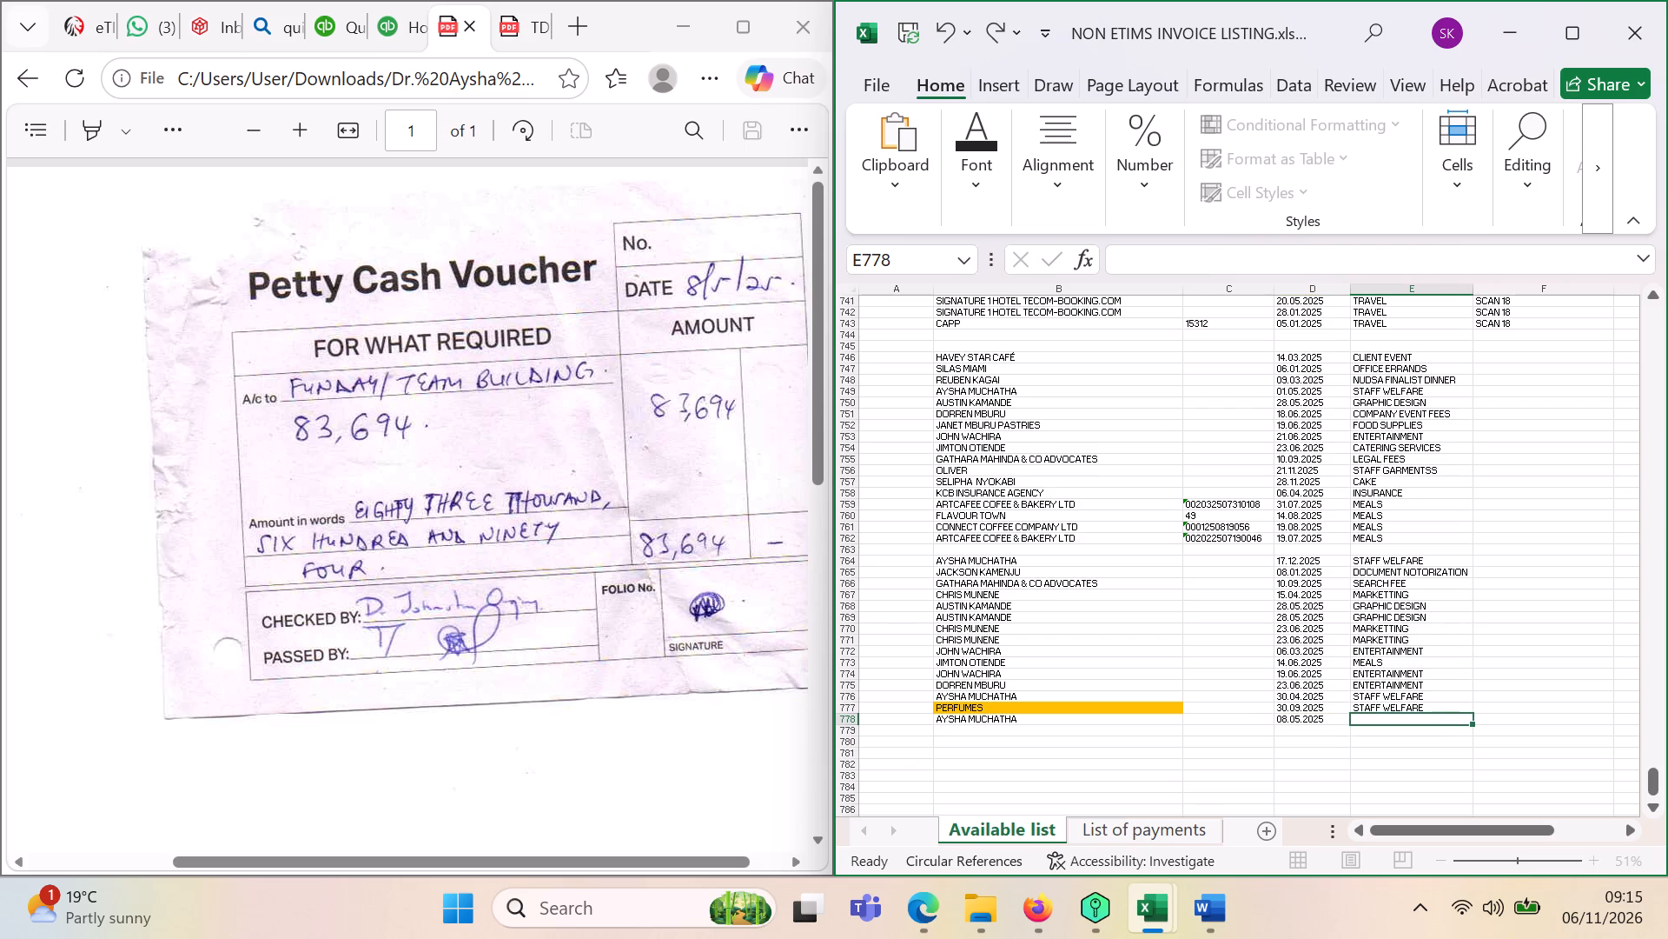
{"action": "type", "text": "team building"}
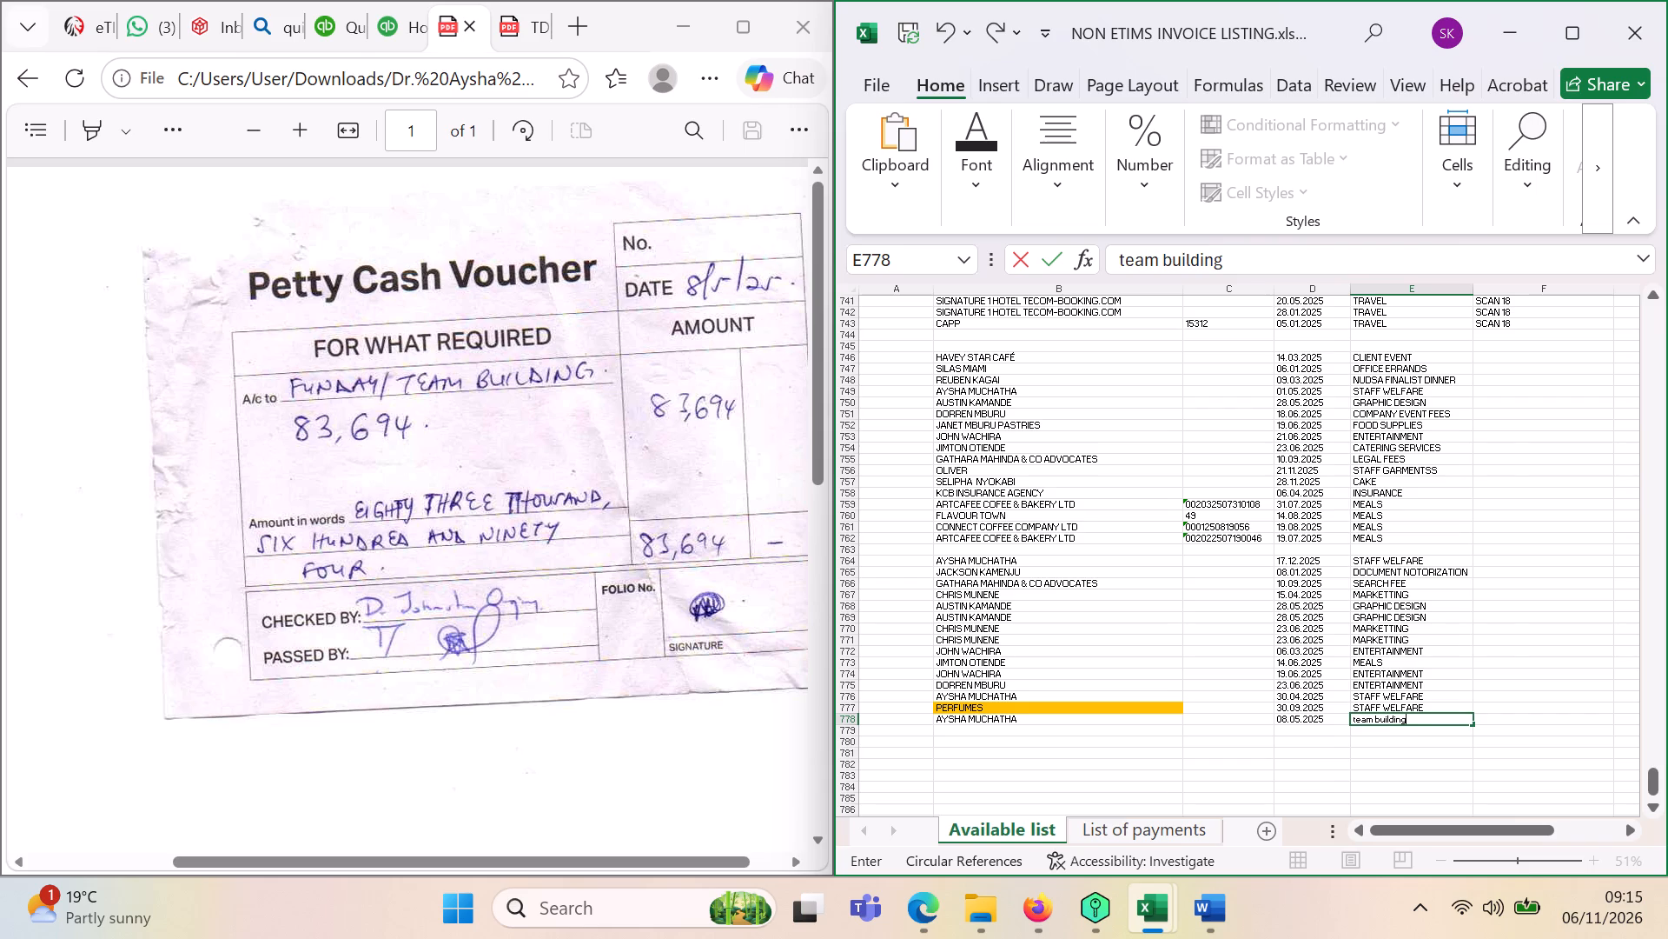
{"action": "key", "text": "BackSpace"}
{"action": "key", "text": "BackSpace"}
{"action": "key", "text": "BackSpace"}
{"action": "key", "text": "BackSpace"}
{"action": "key", "text": "BackSpace"}
{"action": "key", "text": "BackSpace"}
{"action": "key", "text": "BackSpace"}
{"action": "key", "text": "BackSpace"}
{"action": "key", "text": "BackSpace"}
{"action": "key", "text": "BackSpace"}
{"action": "key", "text": "BackSpace"}
{"action": "key", "text": "BackSpace"}
{"action": "key", "text": "BackSpace"}
{"action": "key", "text": "BackSpace"}
{"action": "key", "text": "BackSpace"}
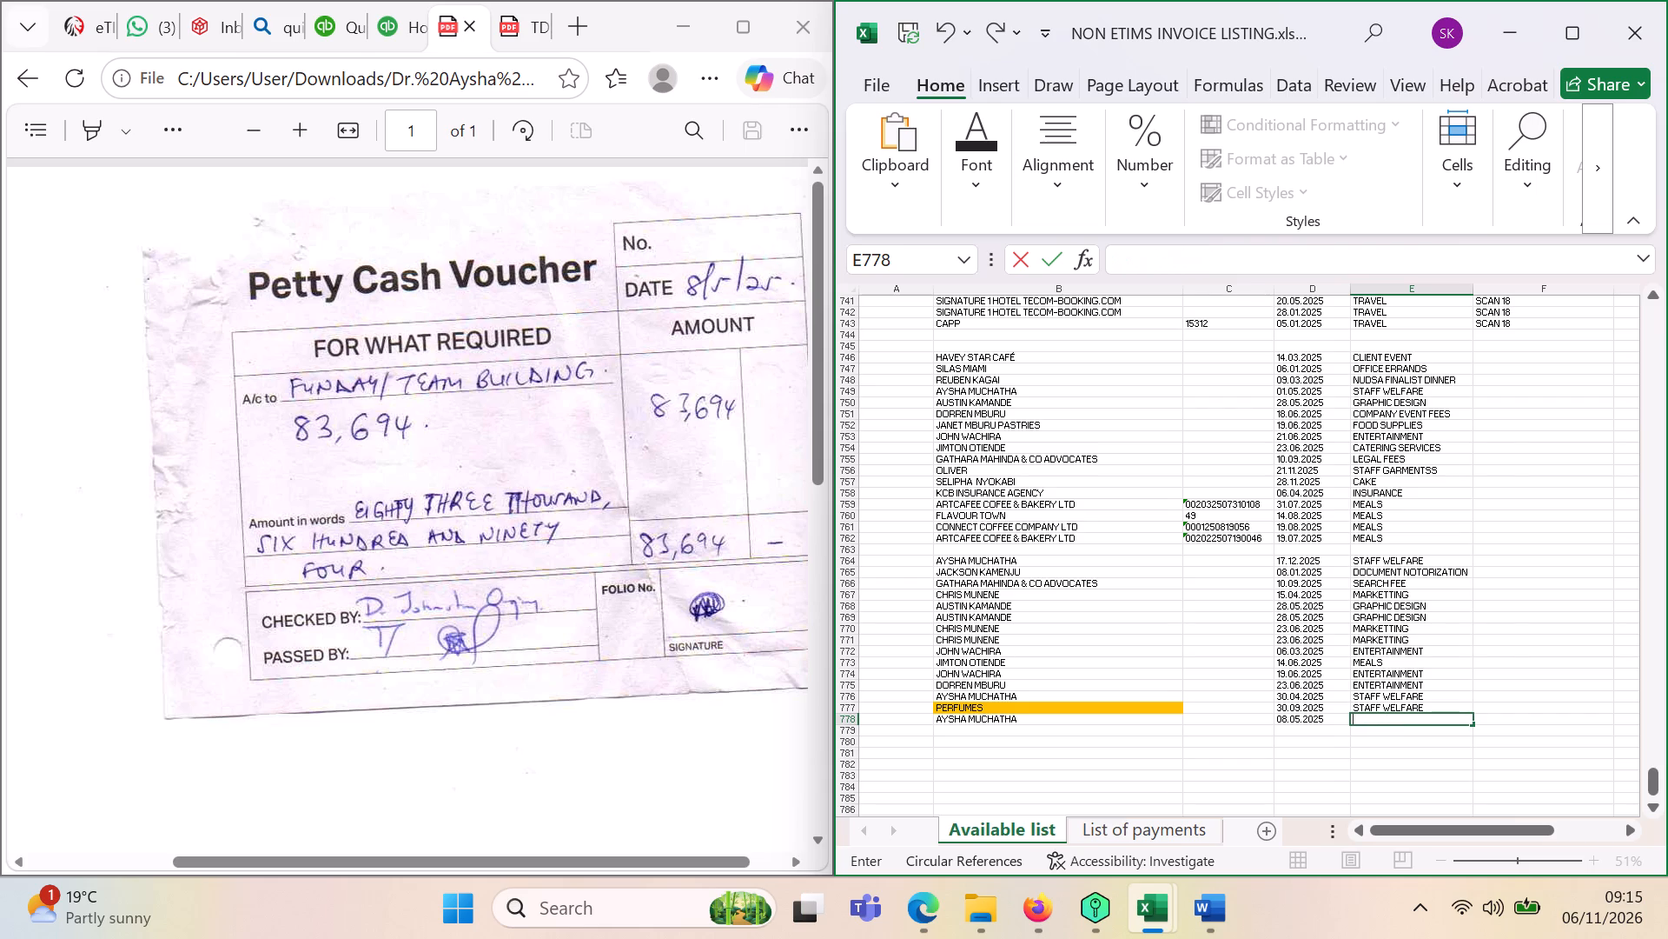
{"action": "type", "text": "TEAM"}
{"action": "key", "text": "space"}
{"action": "type", "text": "BY"}
{"action": "key", "text": "BackSpace"}
{"action": "type", "text": "UILDING"}
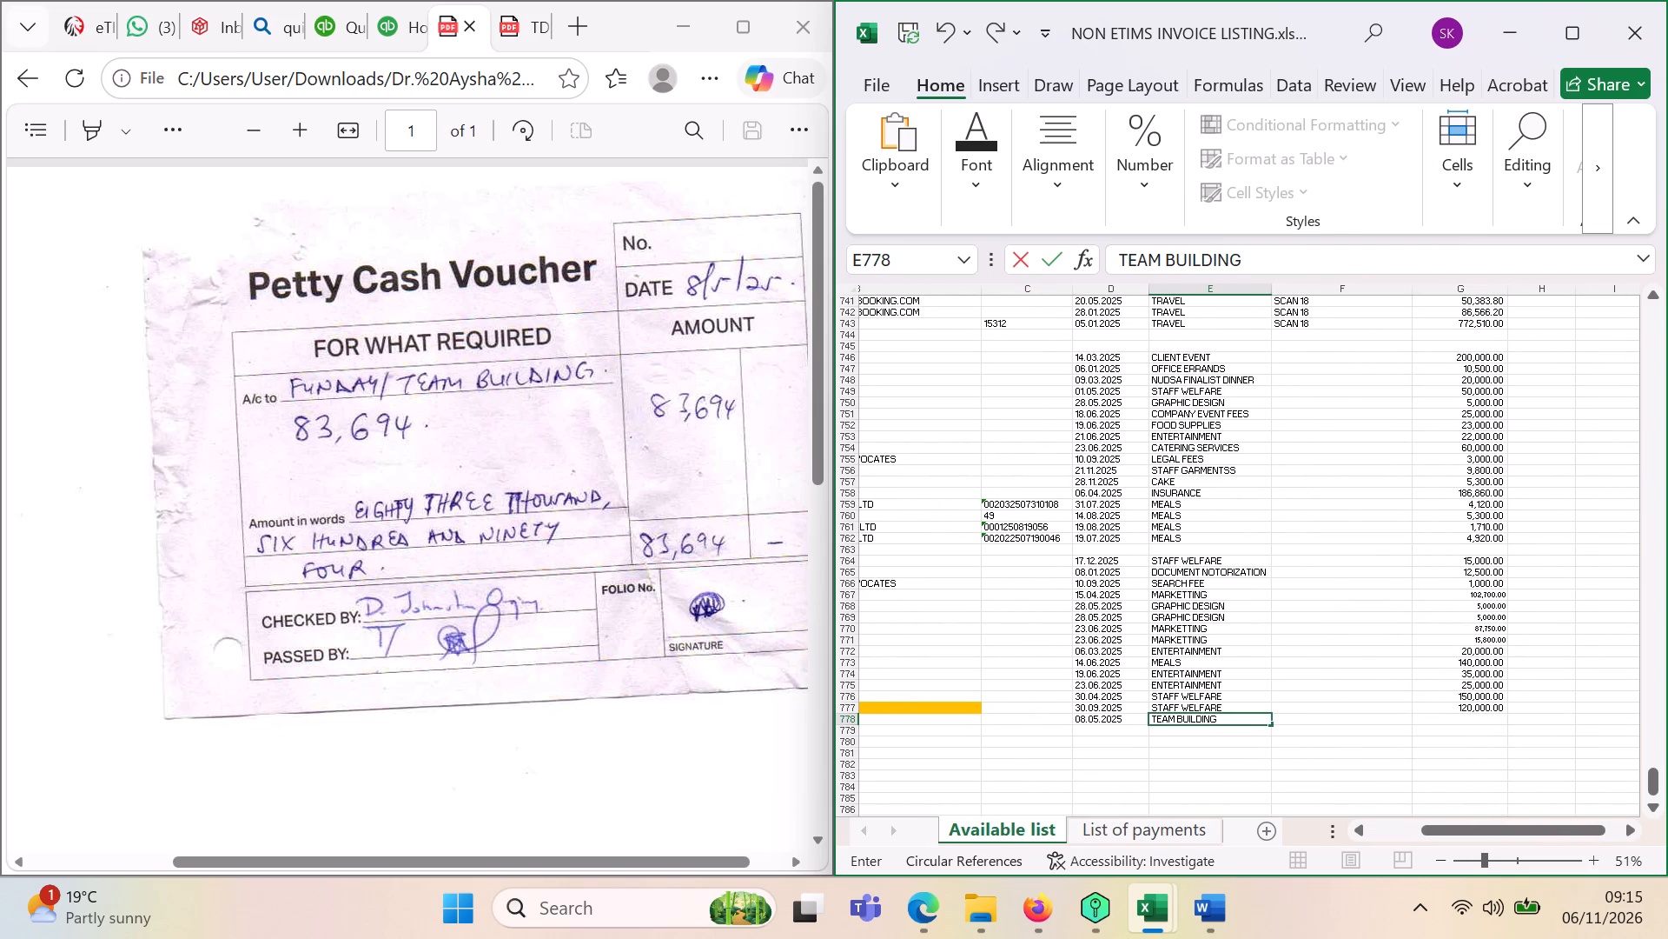
Enter the petty cash voucher's amount of 83694 for the team building entry in row 778.
{"action": "left_click", "coordinate": [1464, 719]}
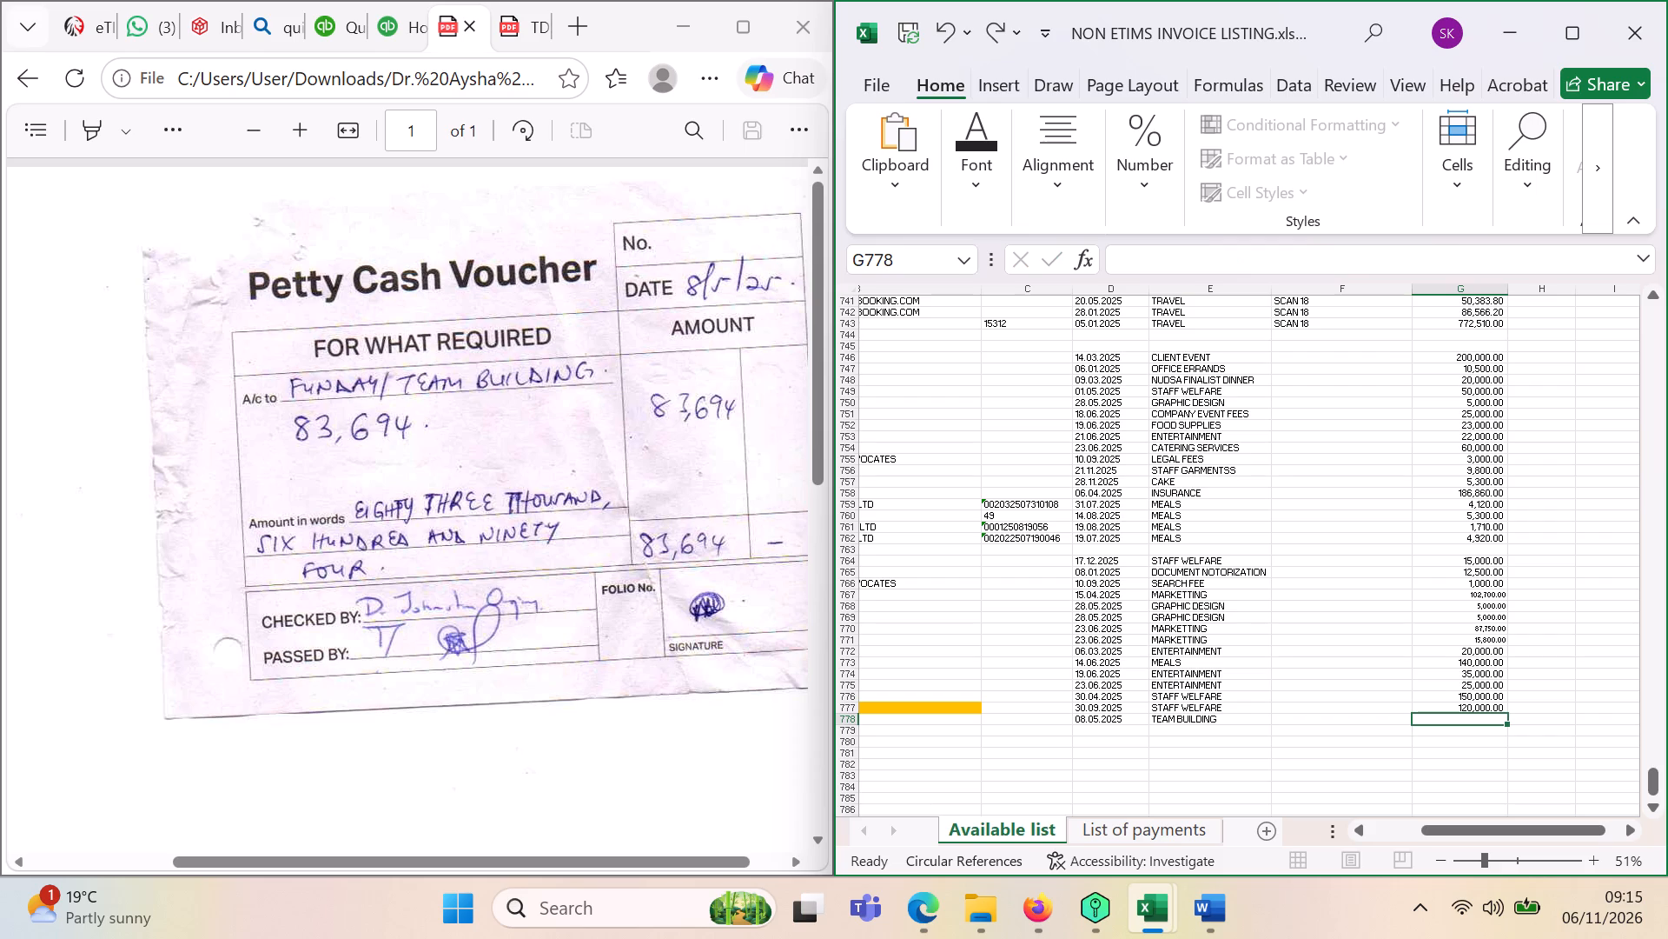
{"action": "type", "text": "83694"}
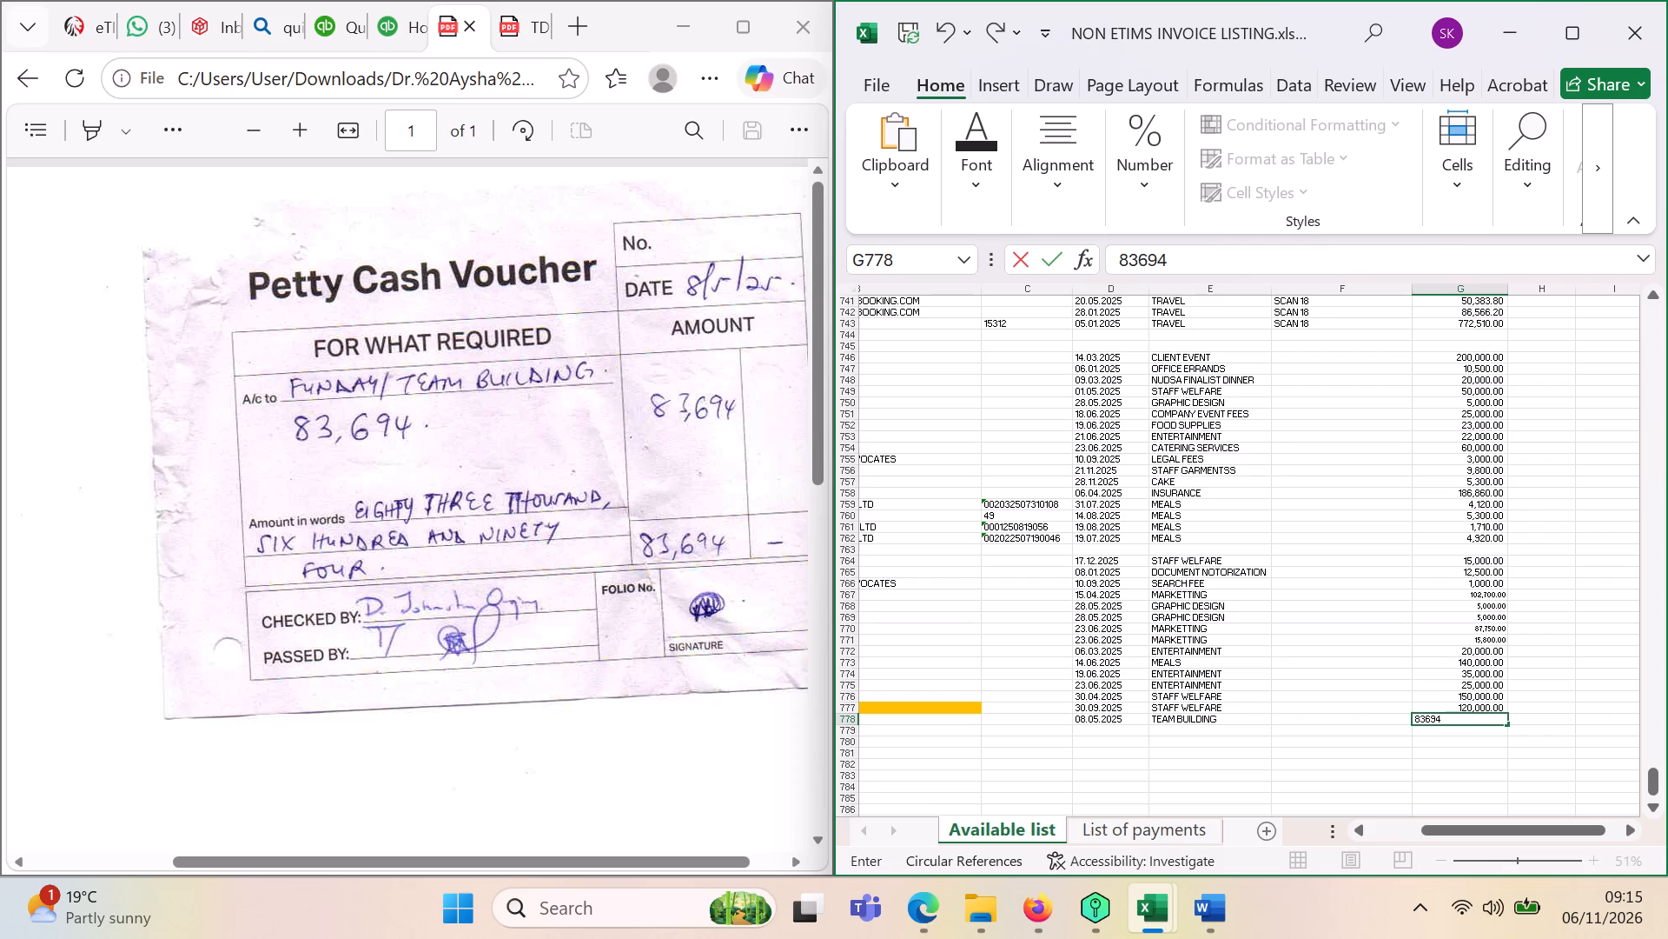
{"action": "triple_click", "coordinate": [1425, 770]}
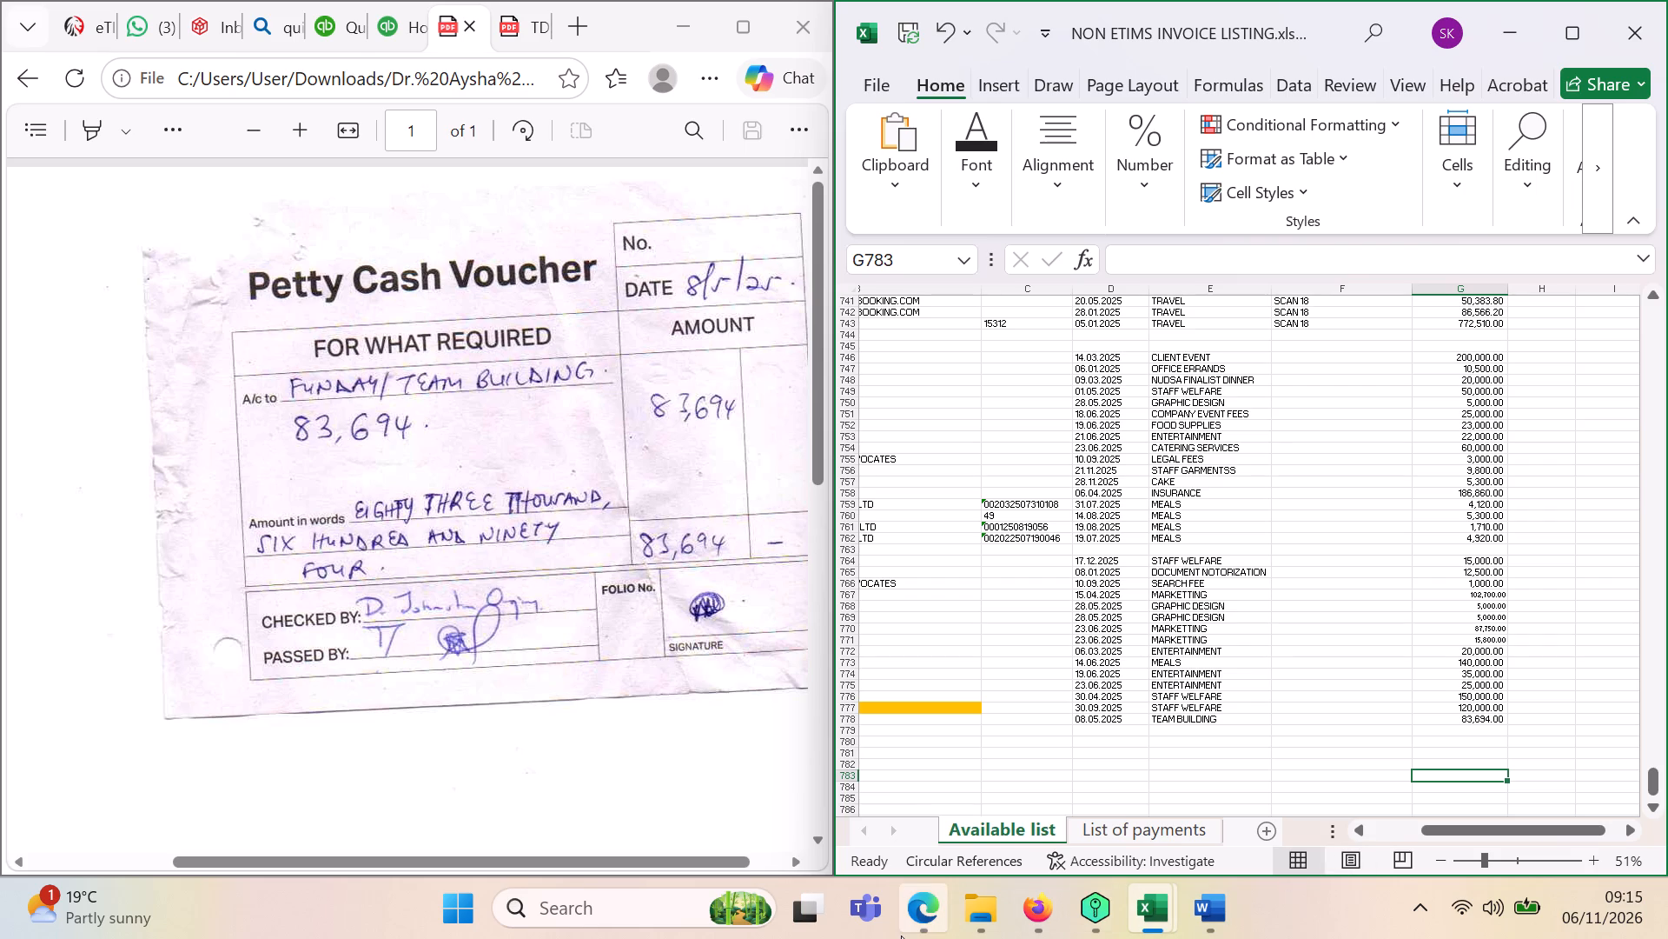
Search the computer for BANK TO MOBILE and open the BANK TO MOBILE (Autosaved) (1).xlsx workbook stored in RECONCILING DOCS.
{"action": "left_click", "coordinate": [605, 905]}
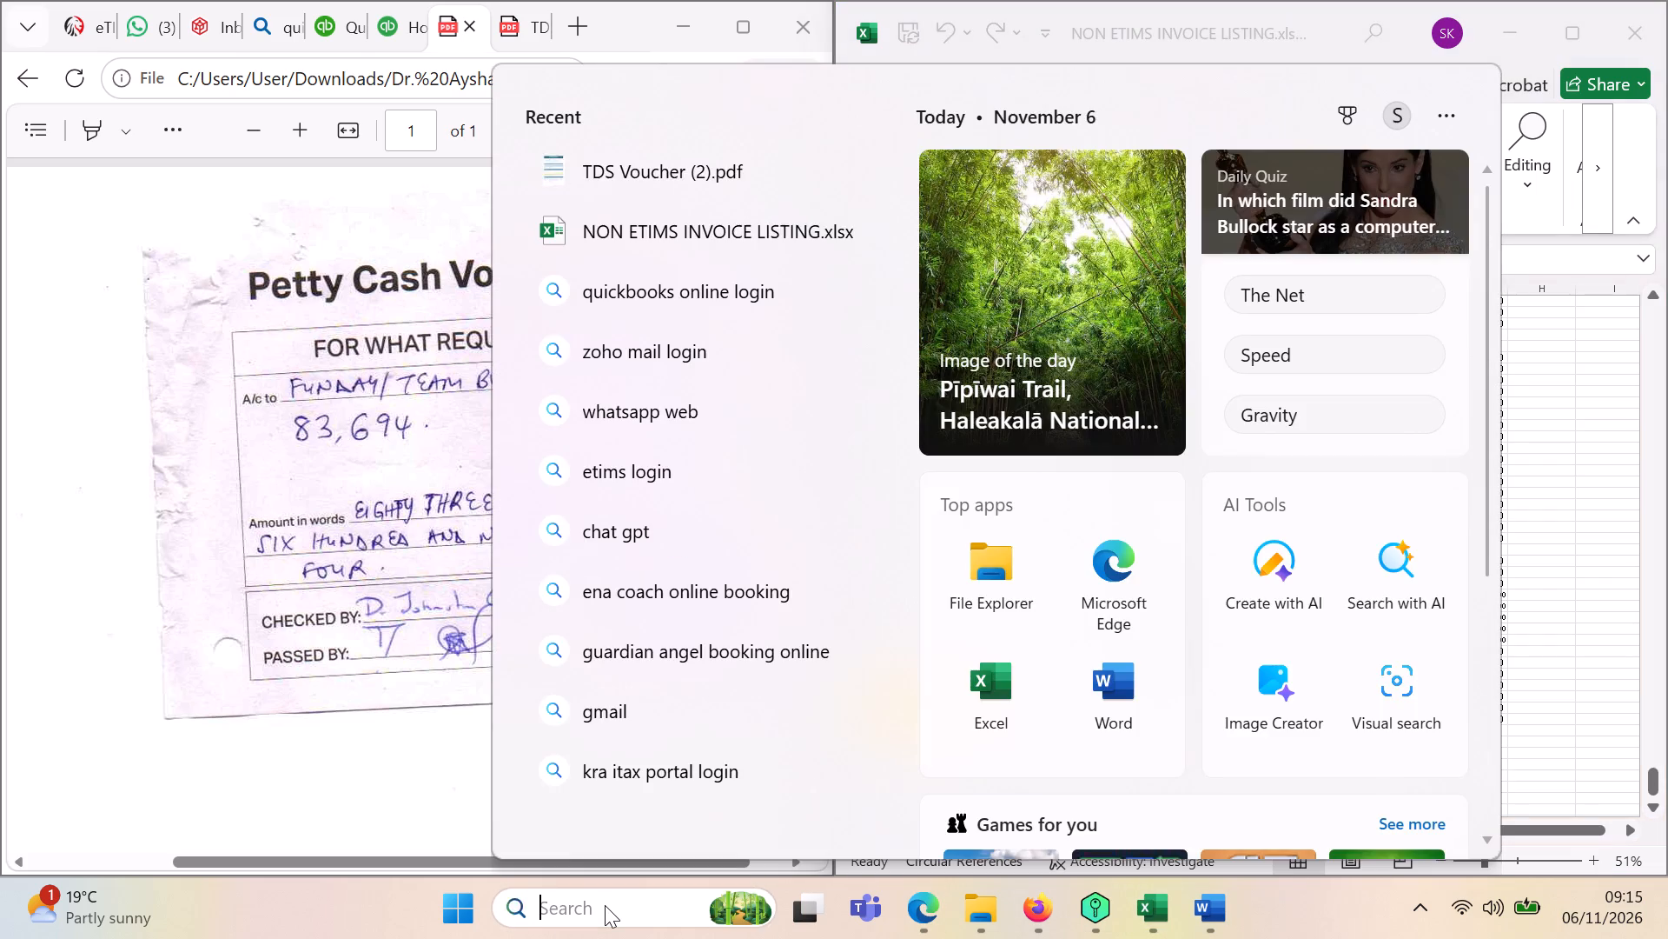
{"action": "type", "text": "BANK"}
{"action": "key", "text": "space"}
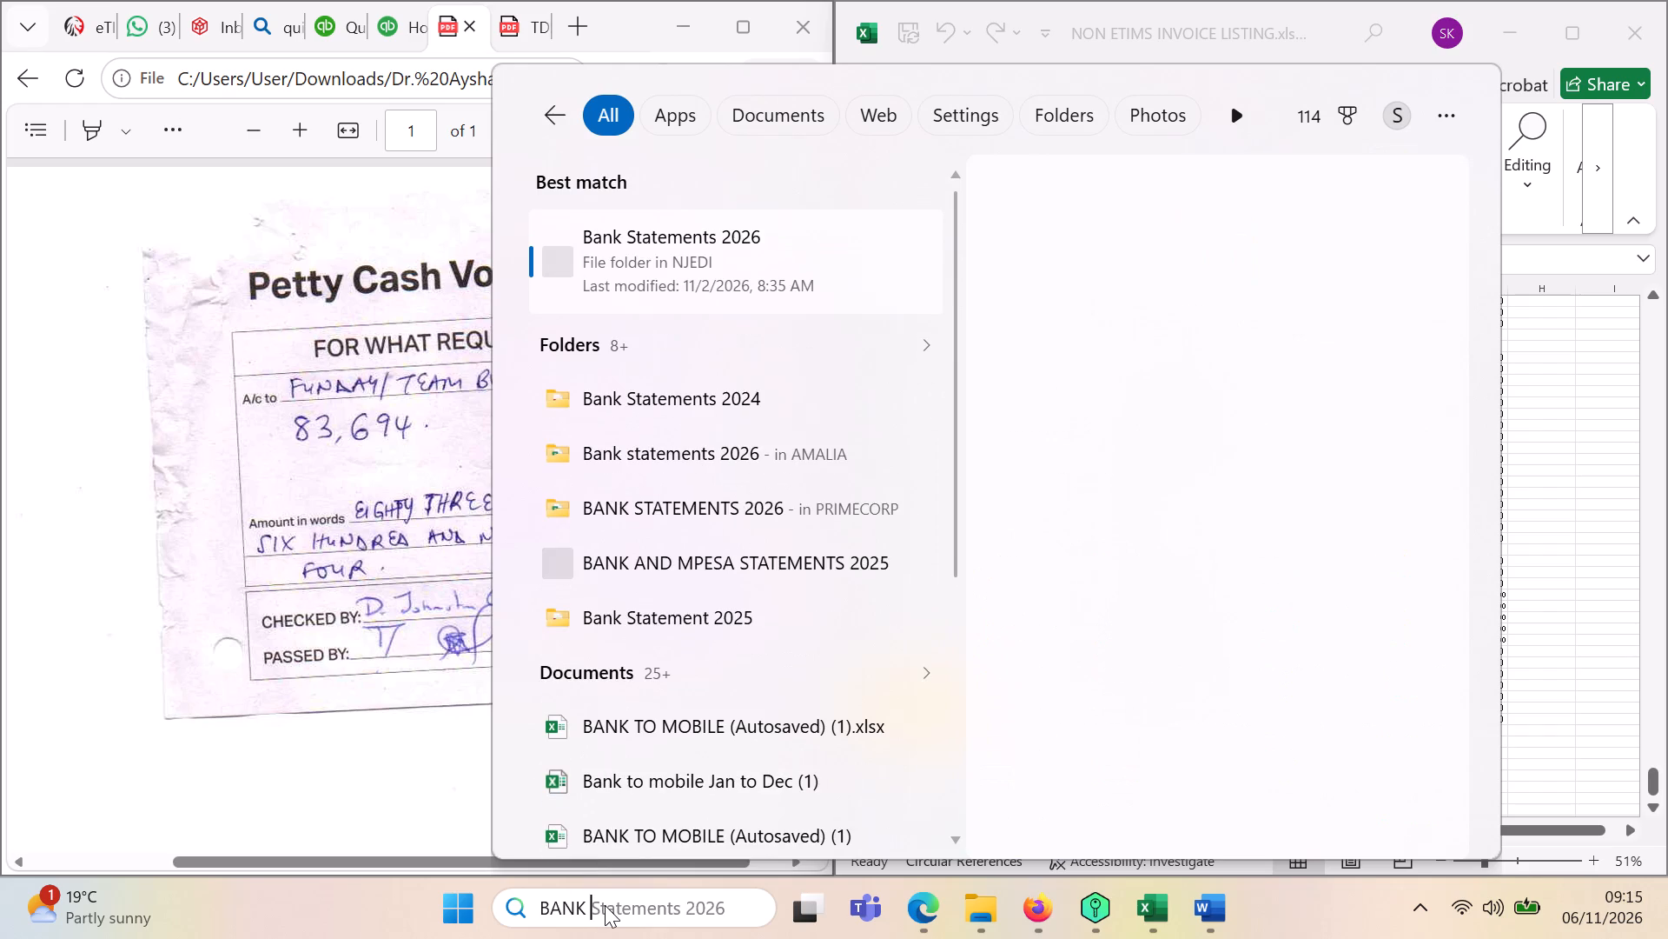
{"action": "key", "text": "t"}
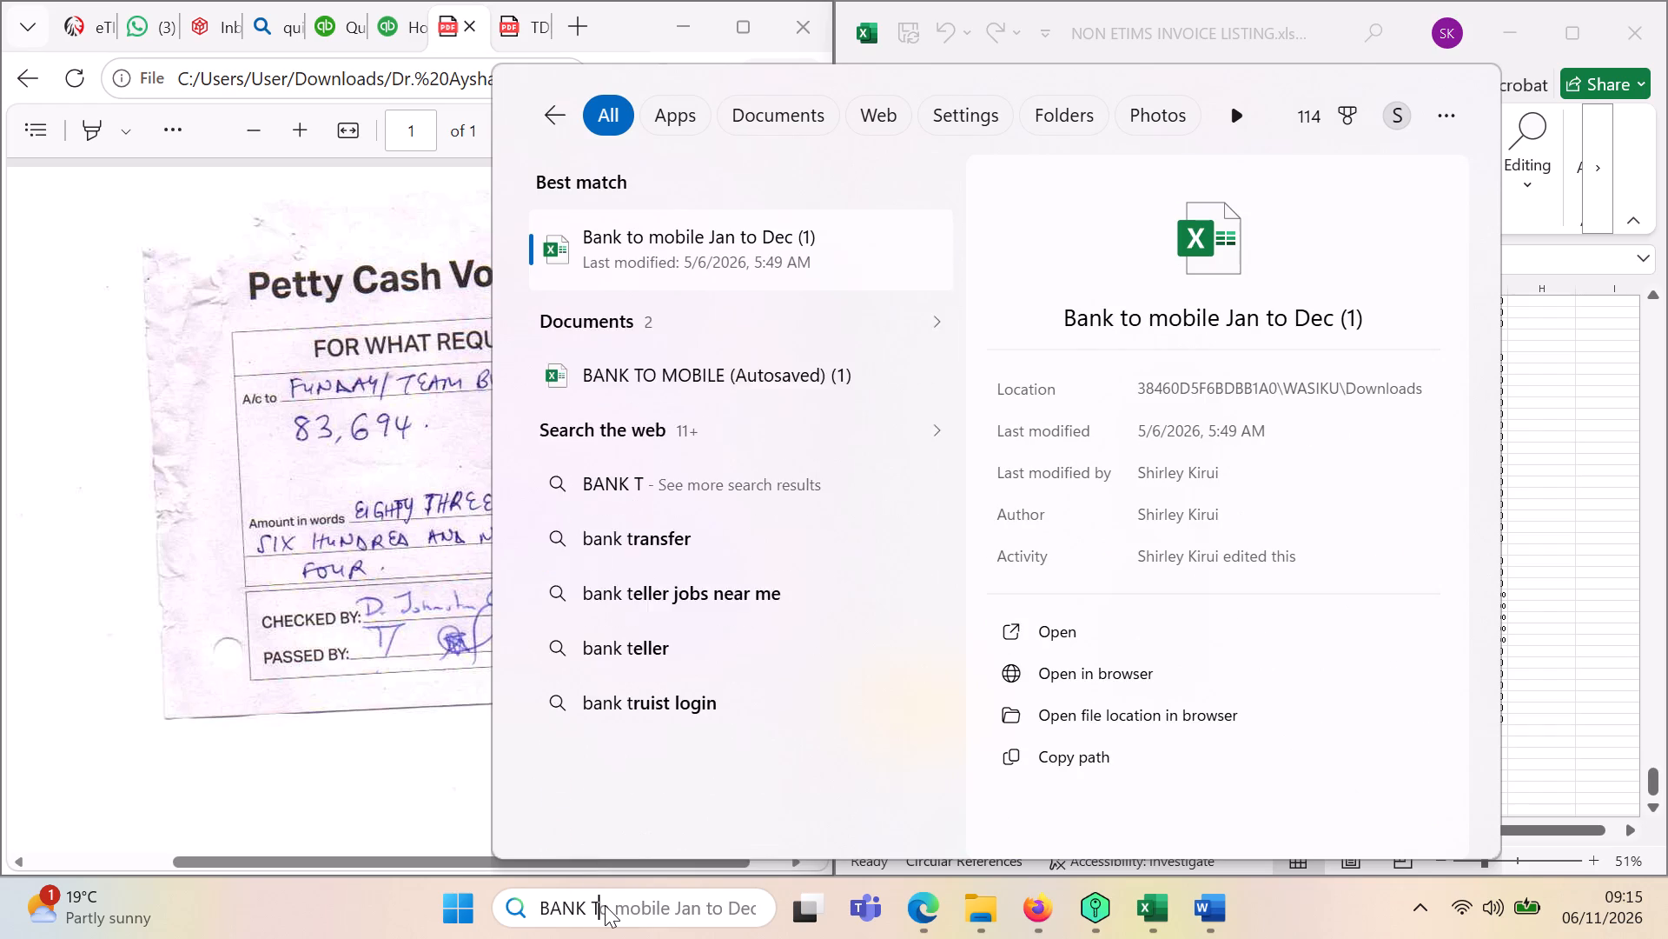
{"action": "type", "text": "O MOBILE"}
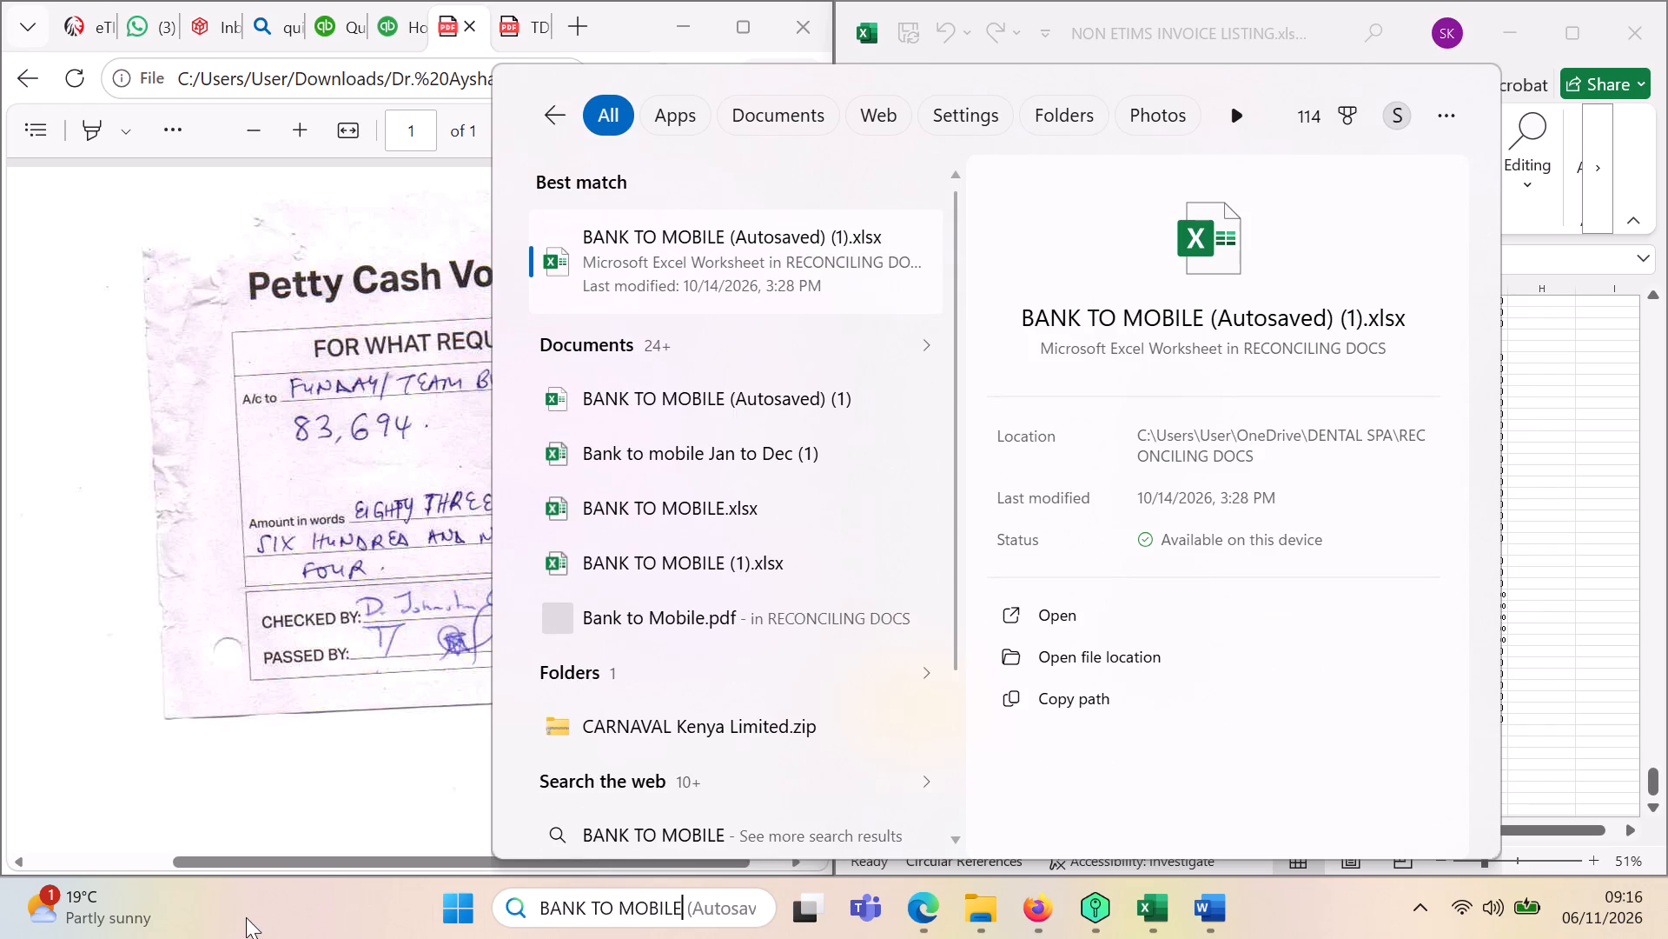
{"action": "double_click", "coordinate": [683, 260]}
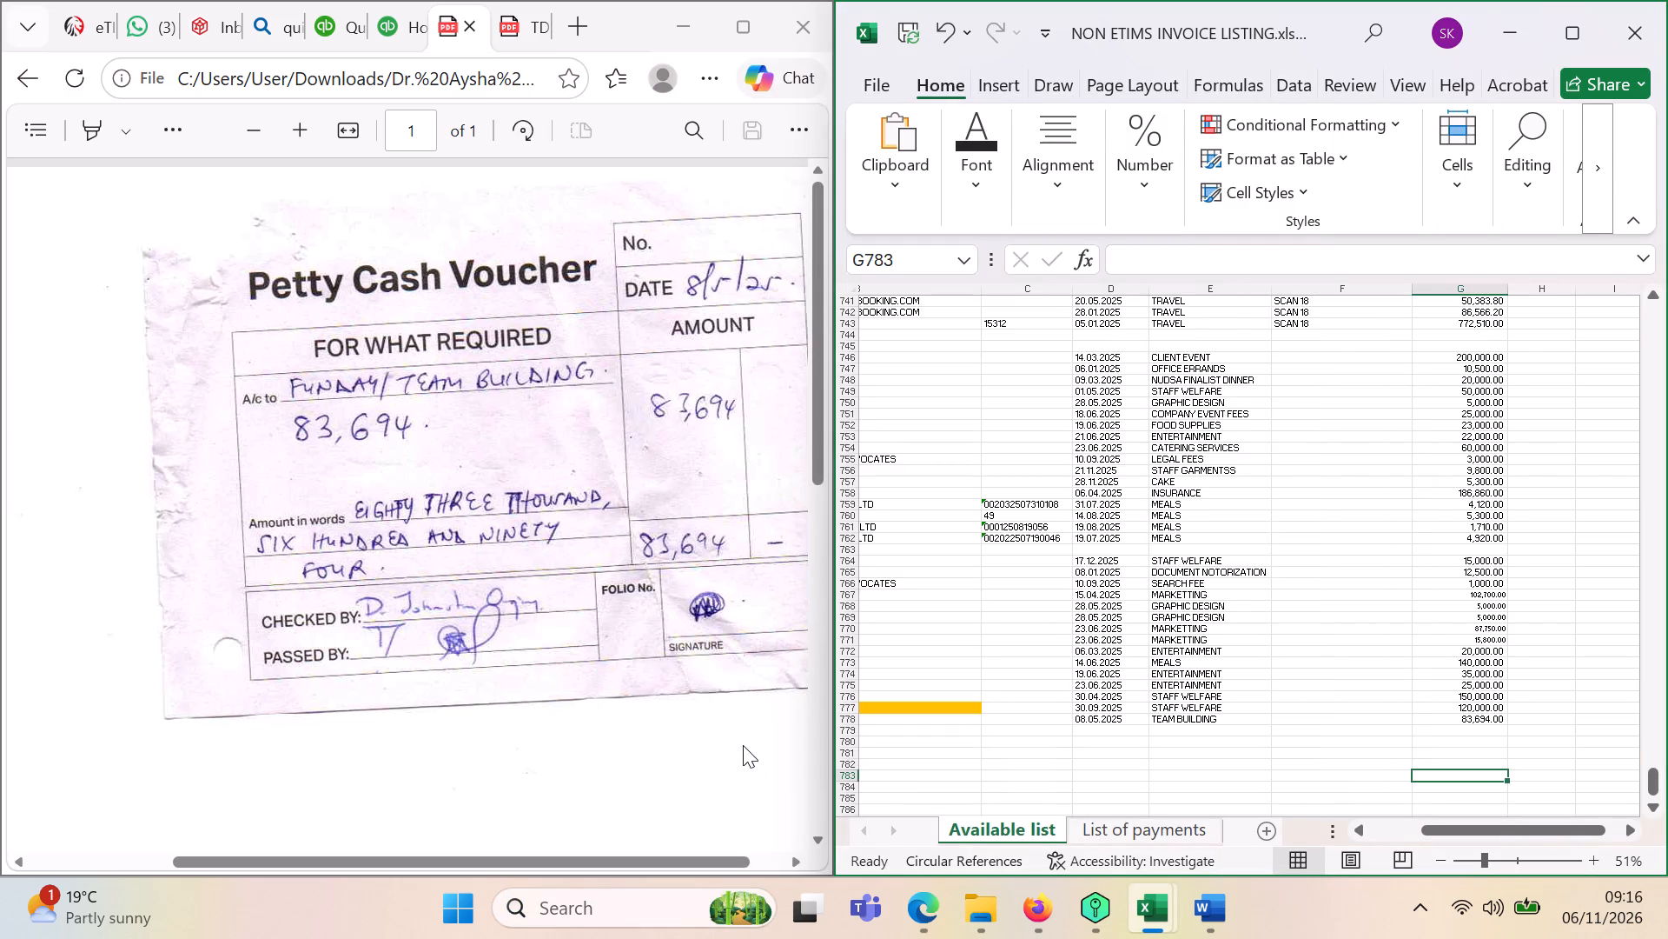
{"action": "left_click", "coordinate": [745, 754]}
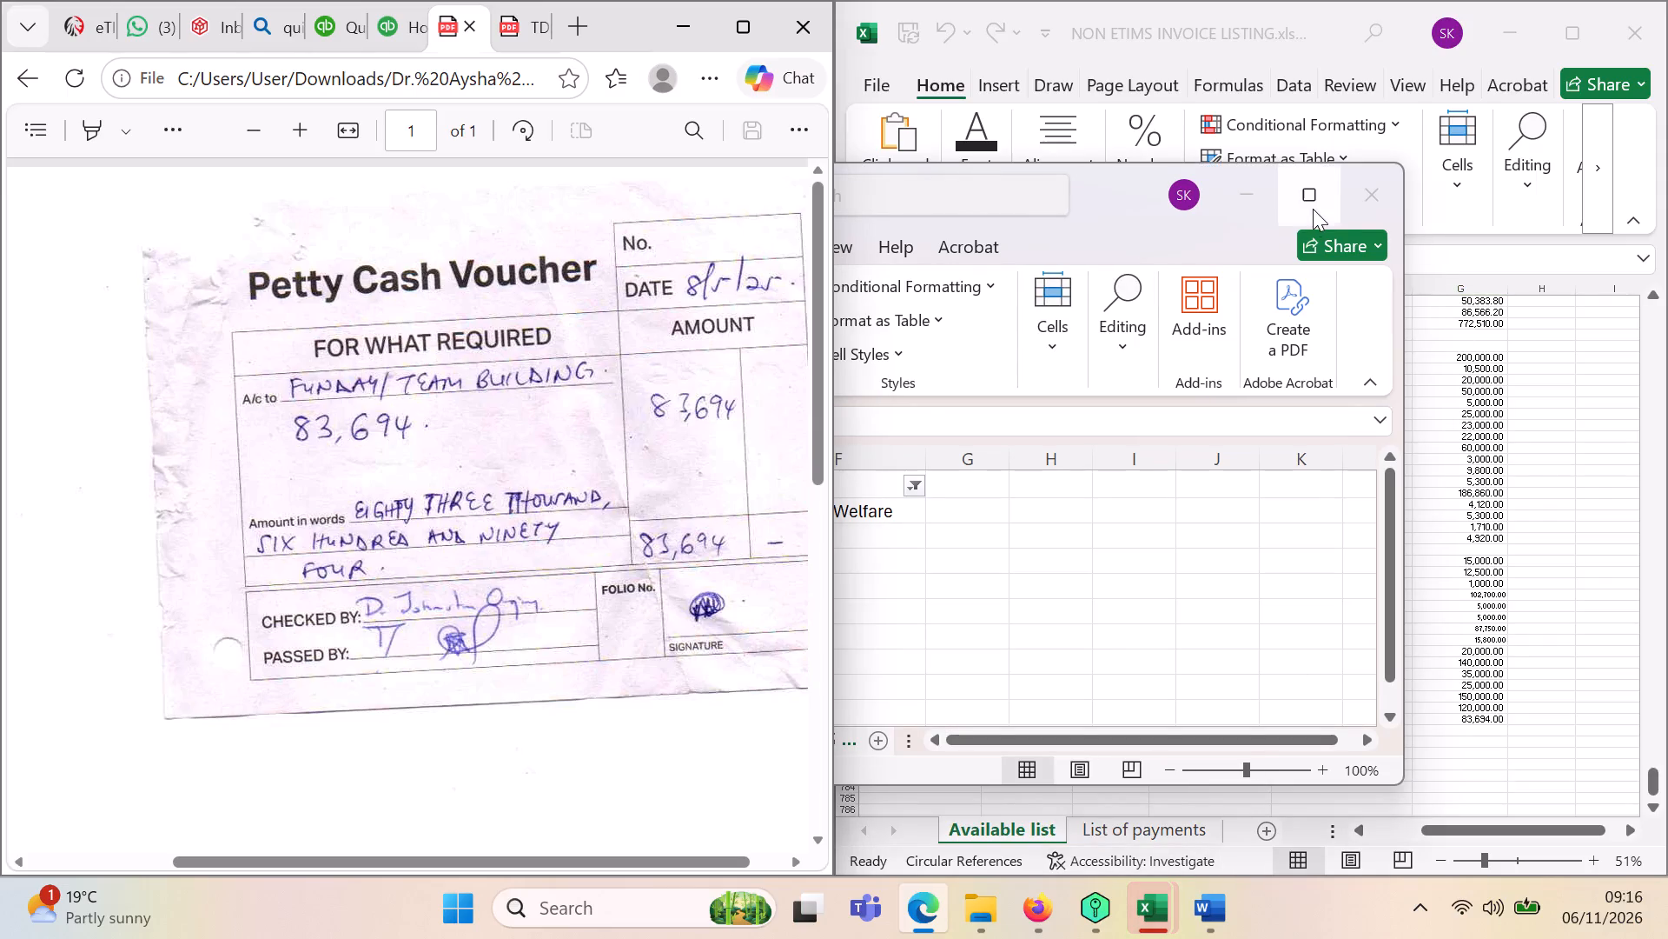
Clear the column F filter on Sheet1 of the bank to mobile workbook and filter that column again for AYSHA.
{"action": "left_click", "coordinate": [1313, 209]}
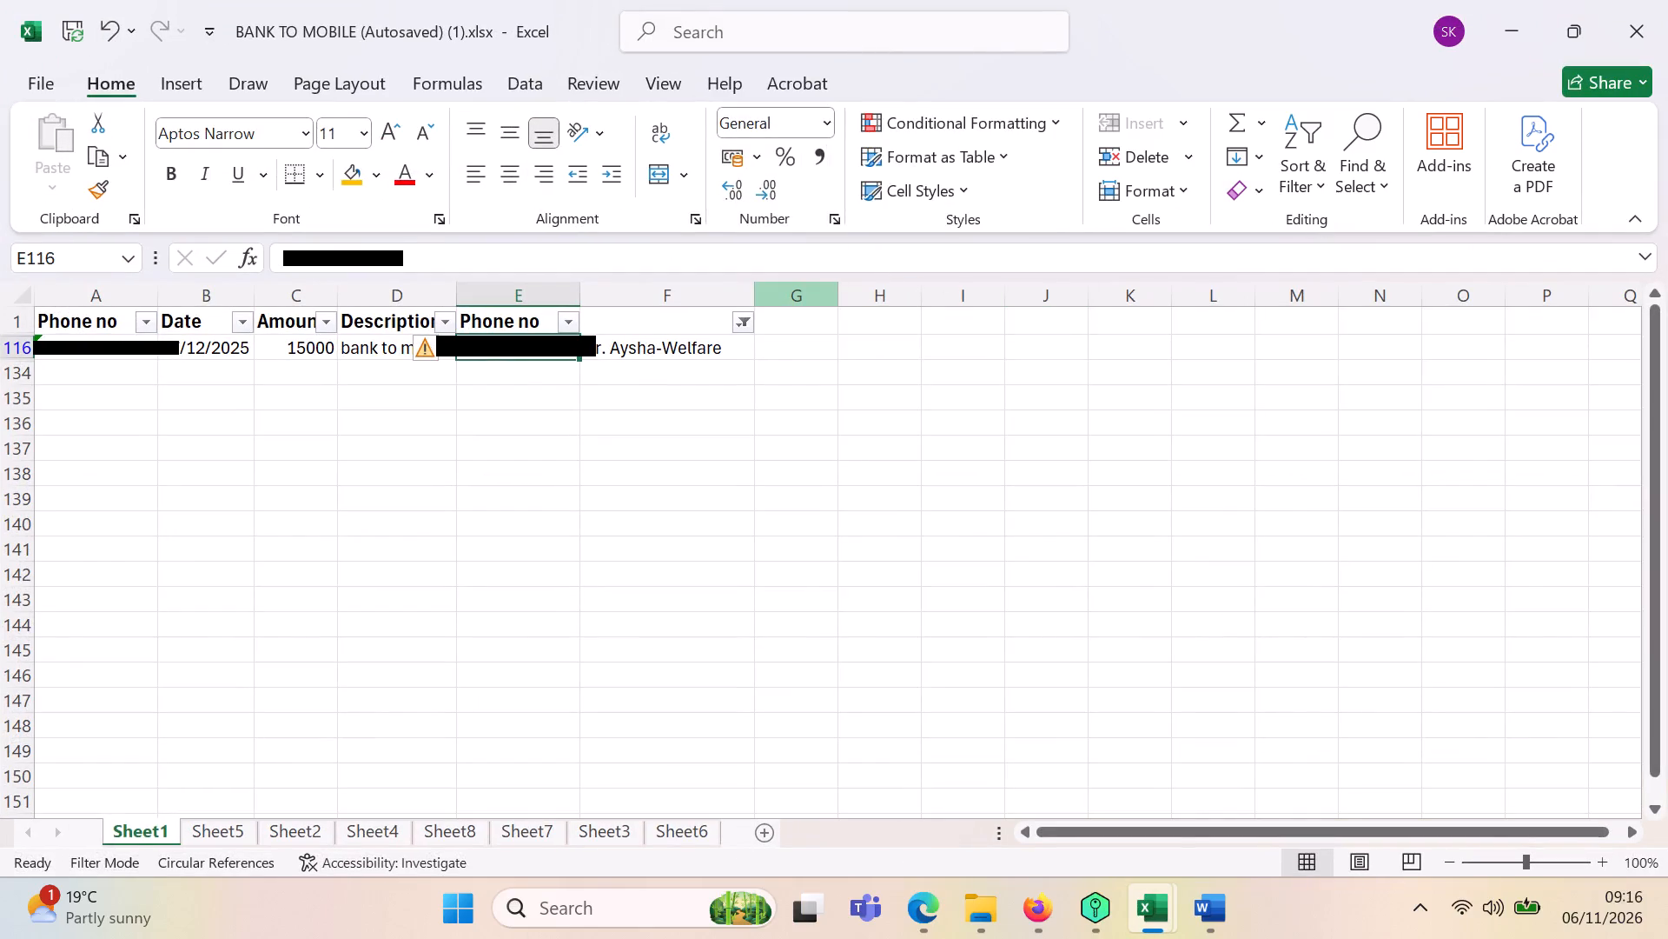
{"action": "left_click", "coordinate": [745, 330]}
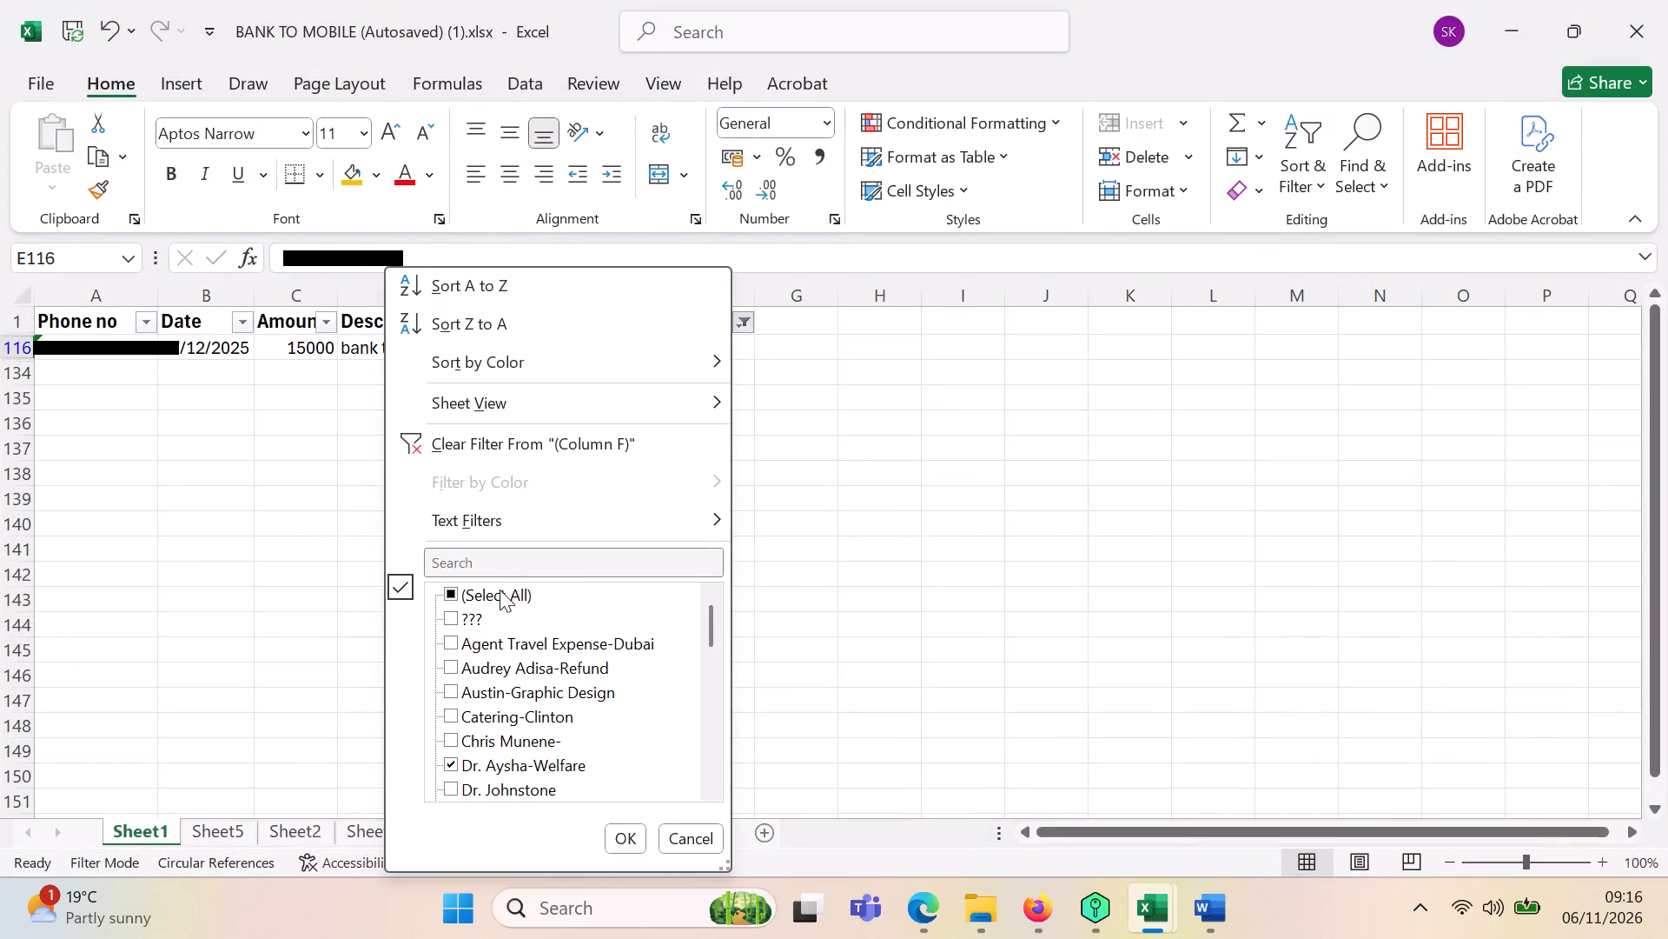
{"action": "left_click", "coordinate": [498, 592]}
{"action": "left_click", "coordinate": [634, 849]}
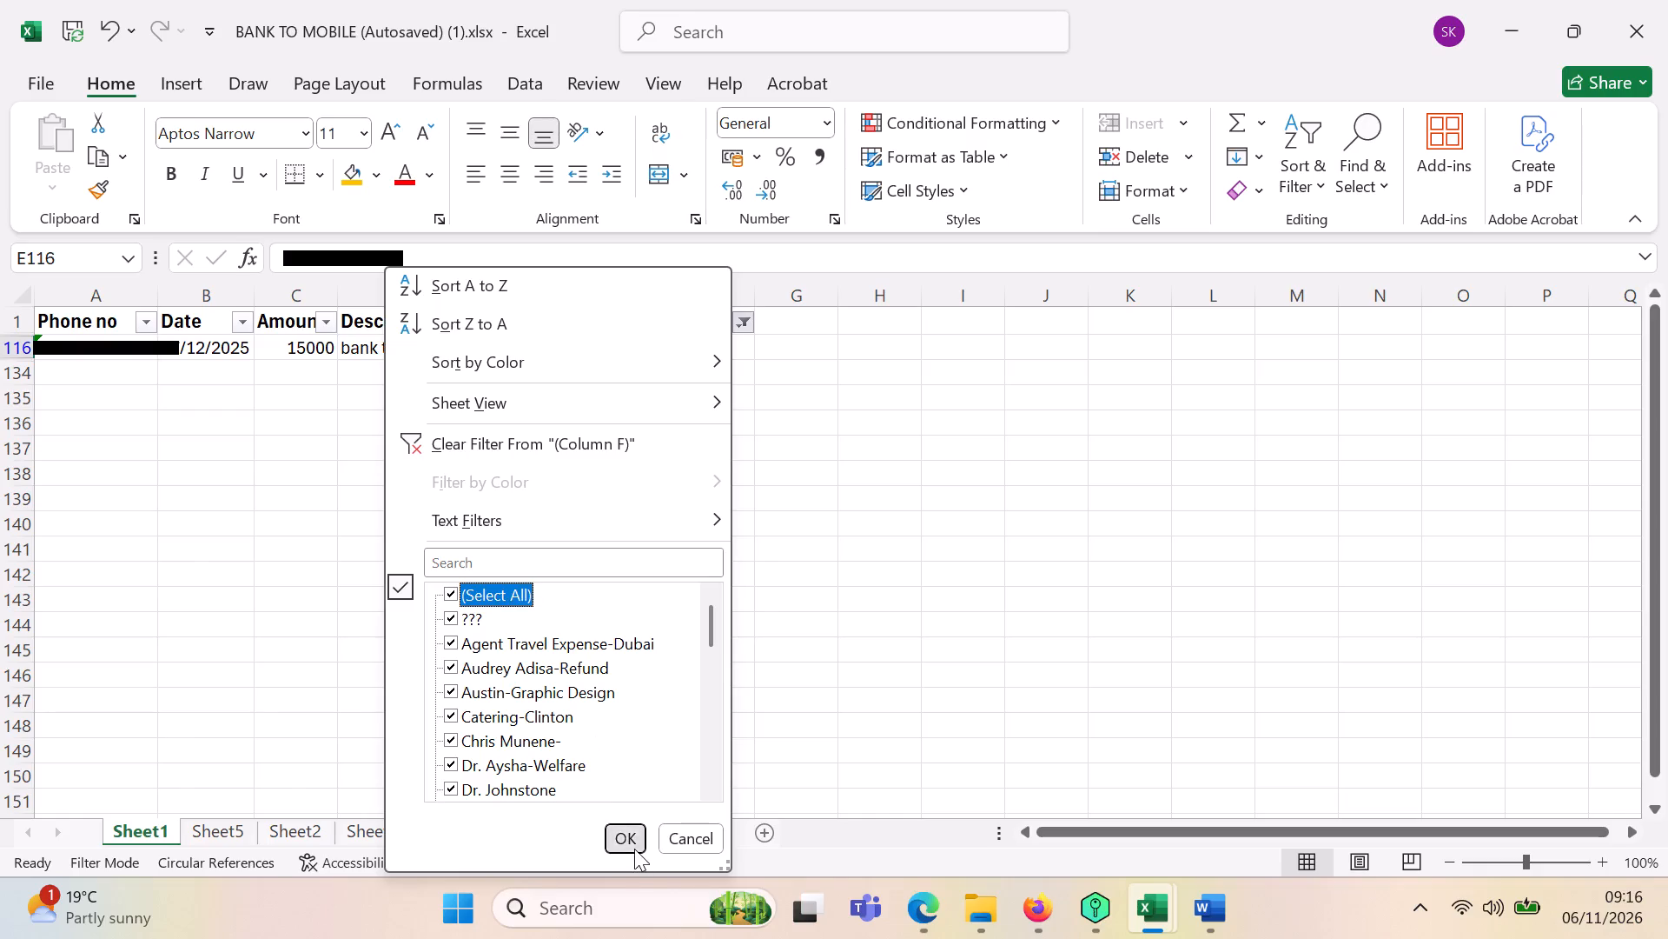
{"action": "left_click", "coordinate": [746, 322]}
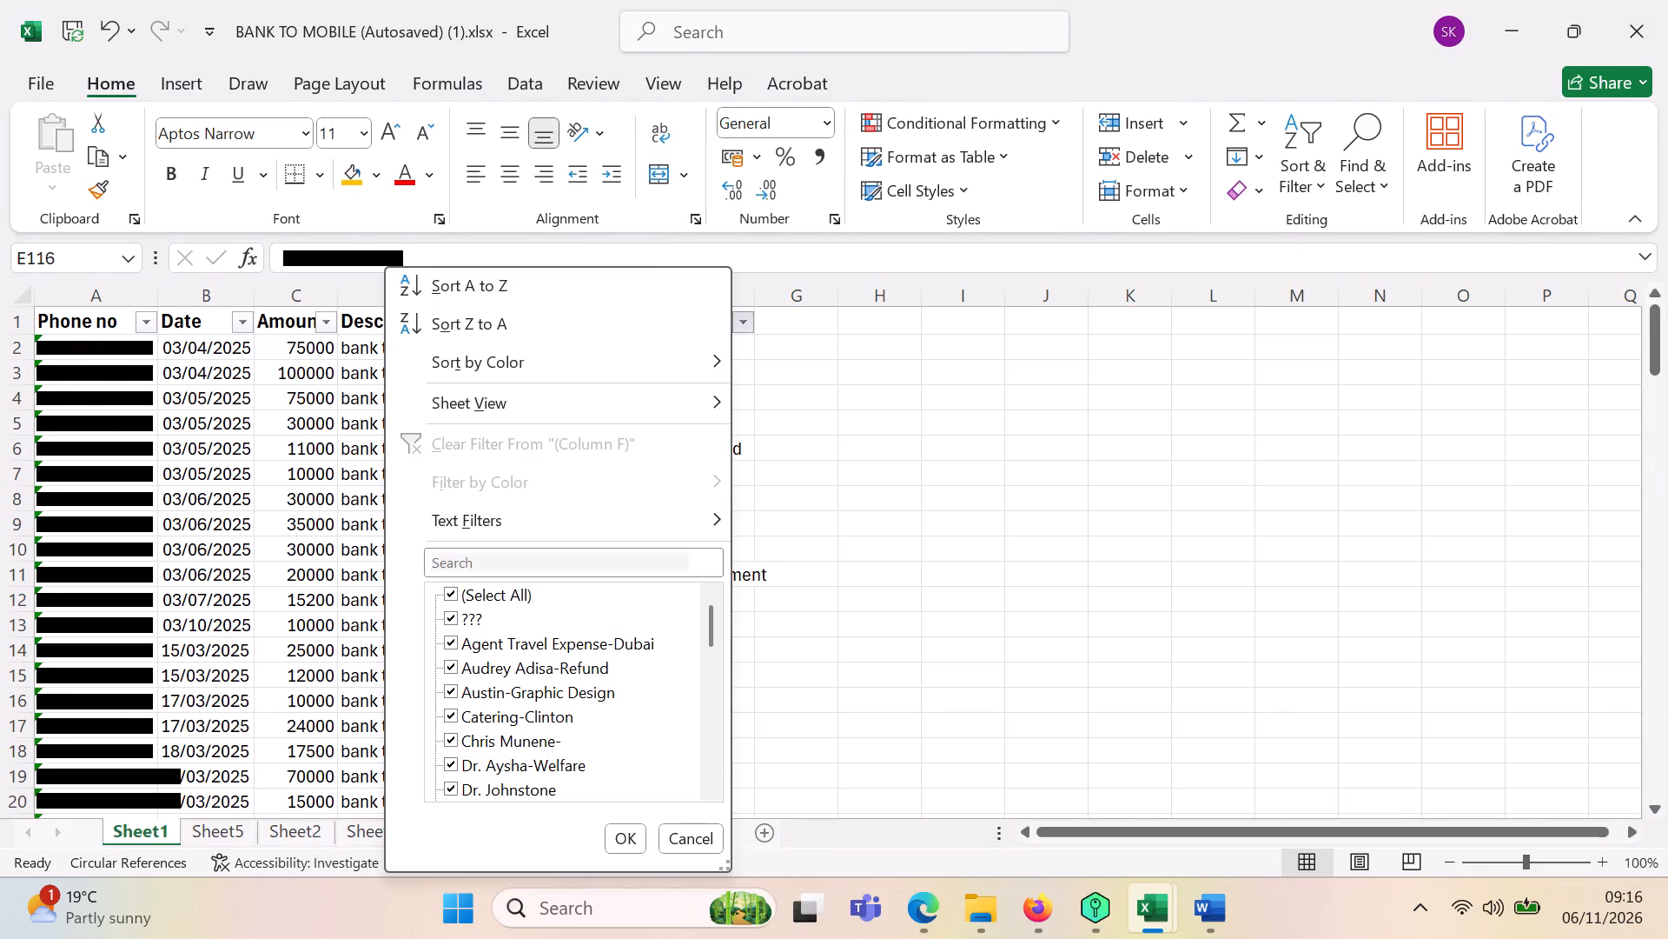
{"action": "left_click", "coordinate": [480, 563]}
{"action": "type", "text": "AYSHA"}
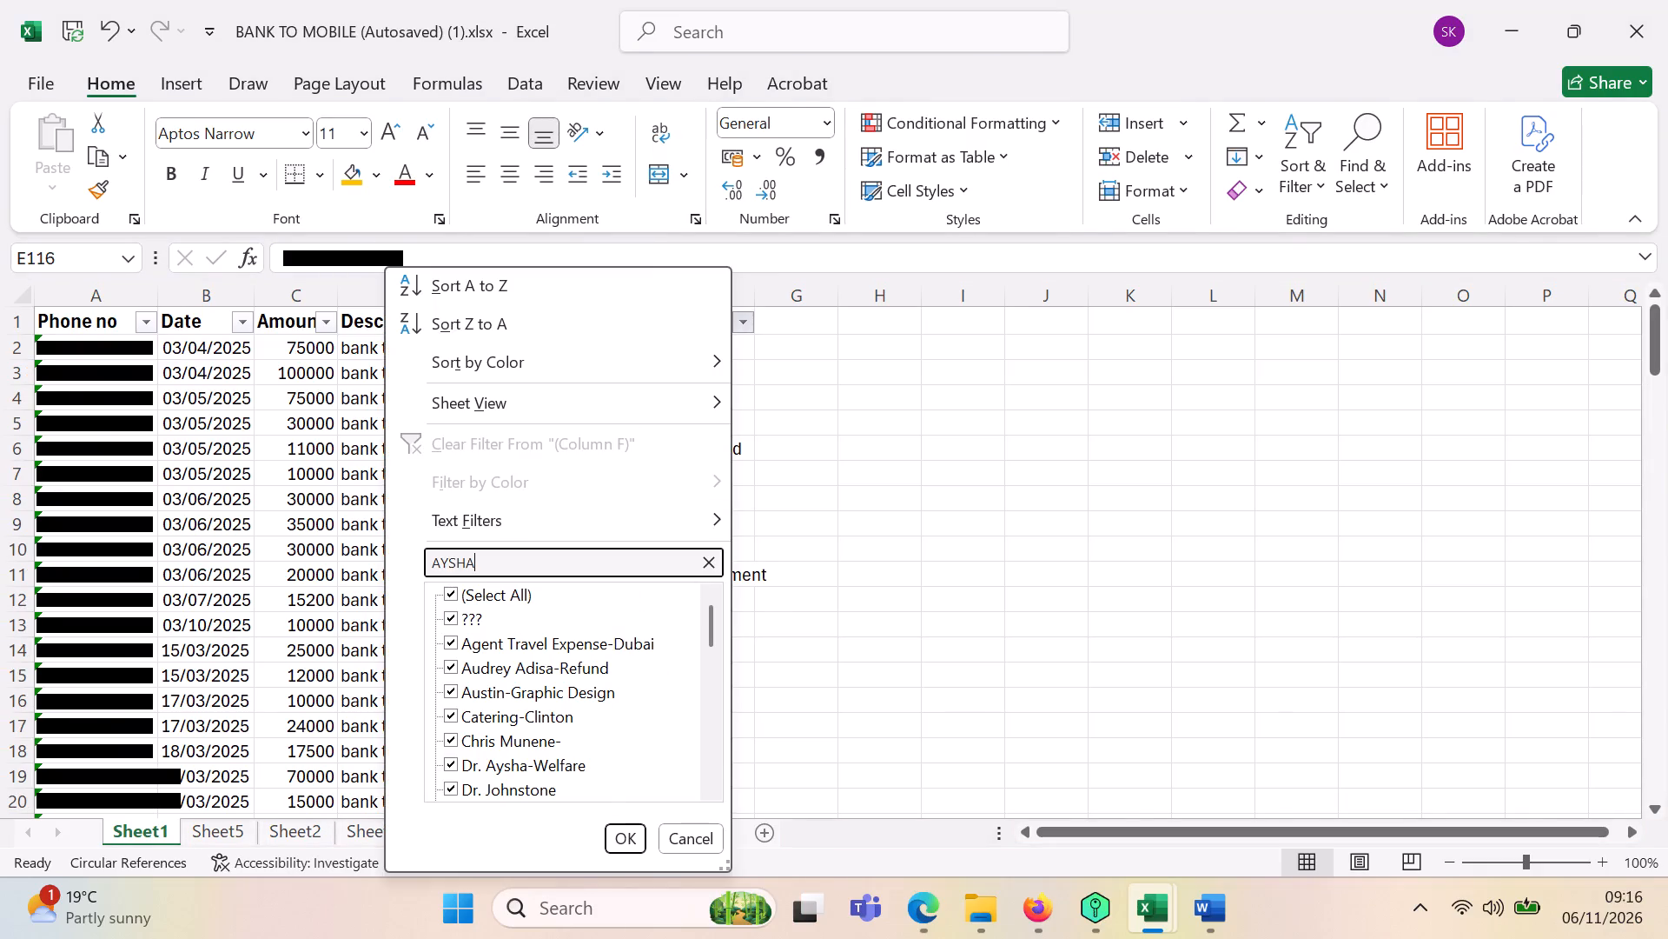
{"action": "left_click", "coordinate": [625, 839]}
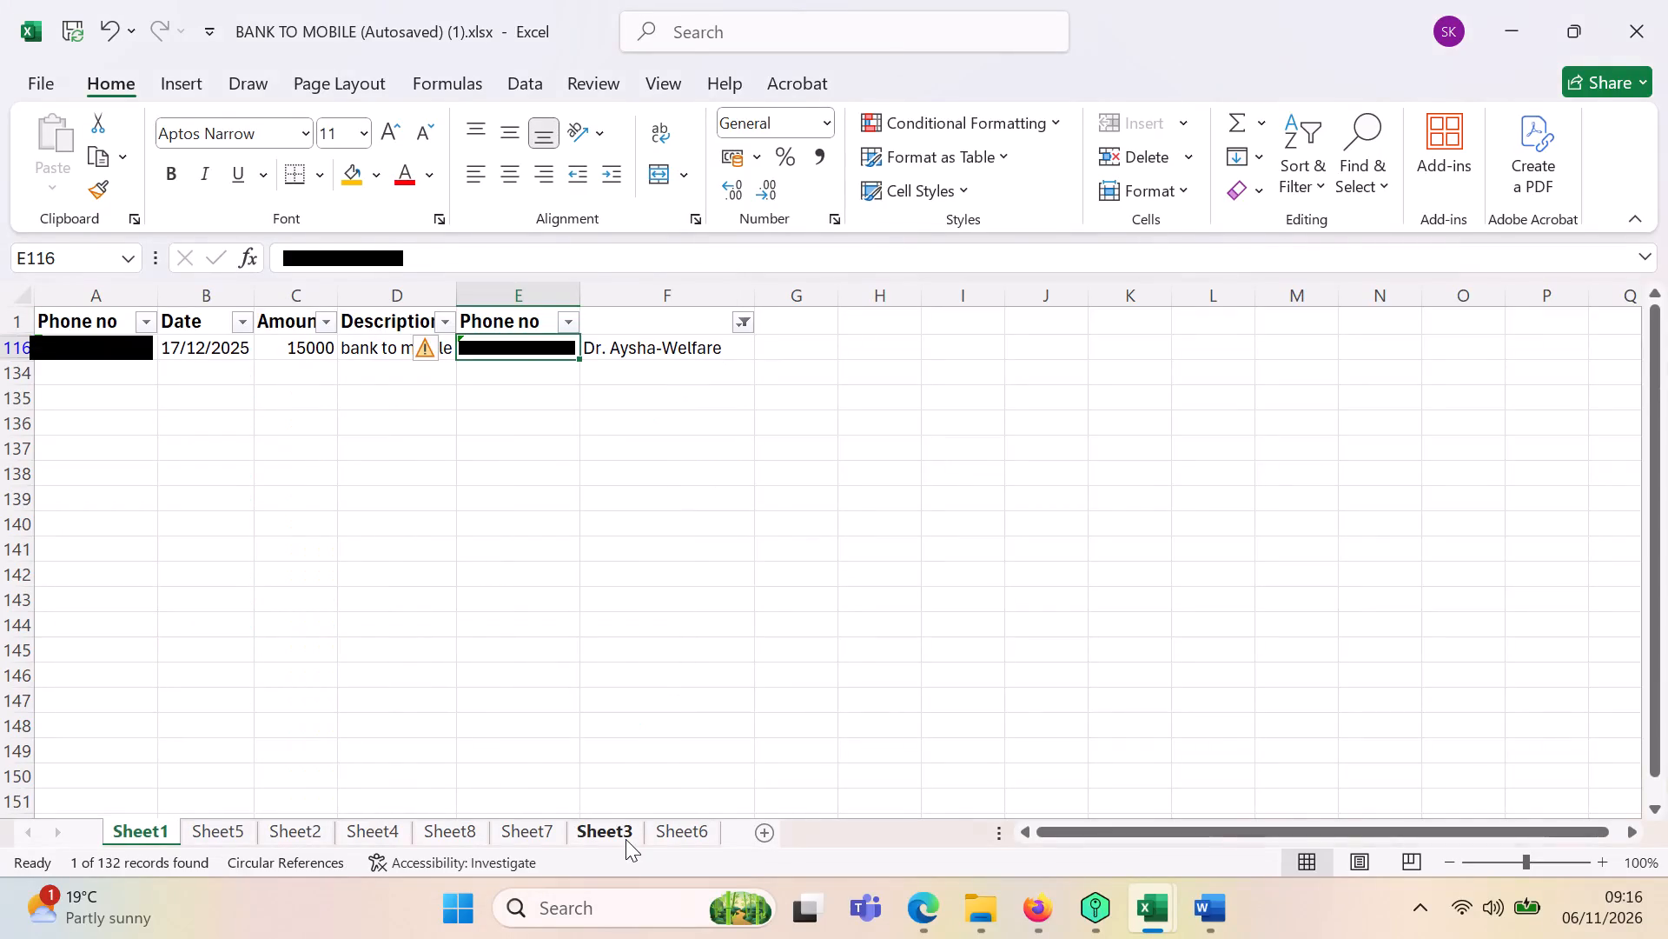
Check Sheet5, and filter column F of Sheet2 for AYSHA to find her bank to mobile payments.
{"action": "left_click", "coordinate": [220, 834]}
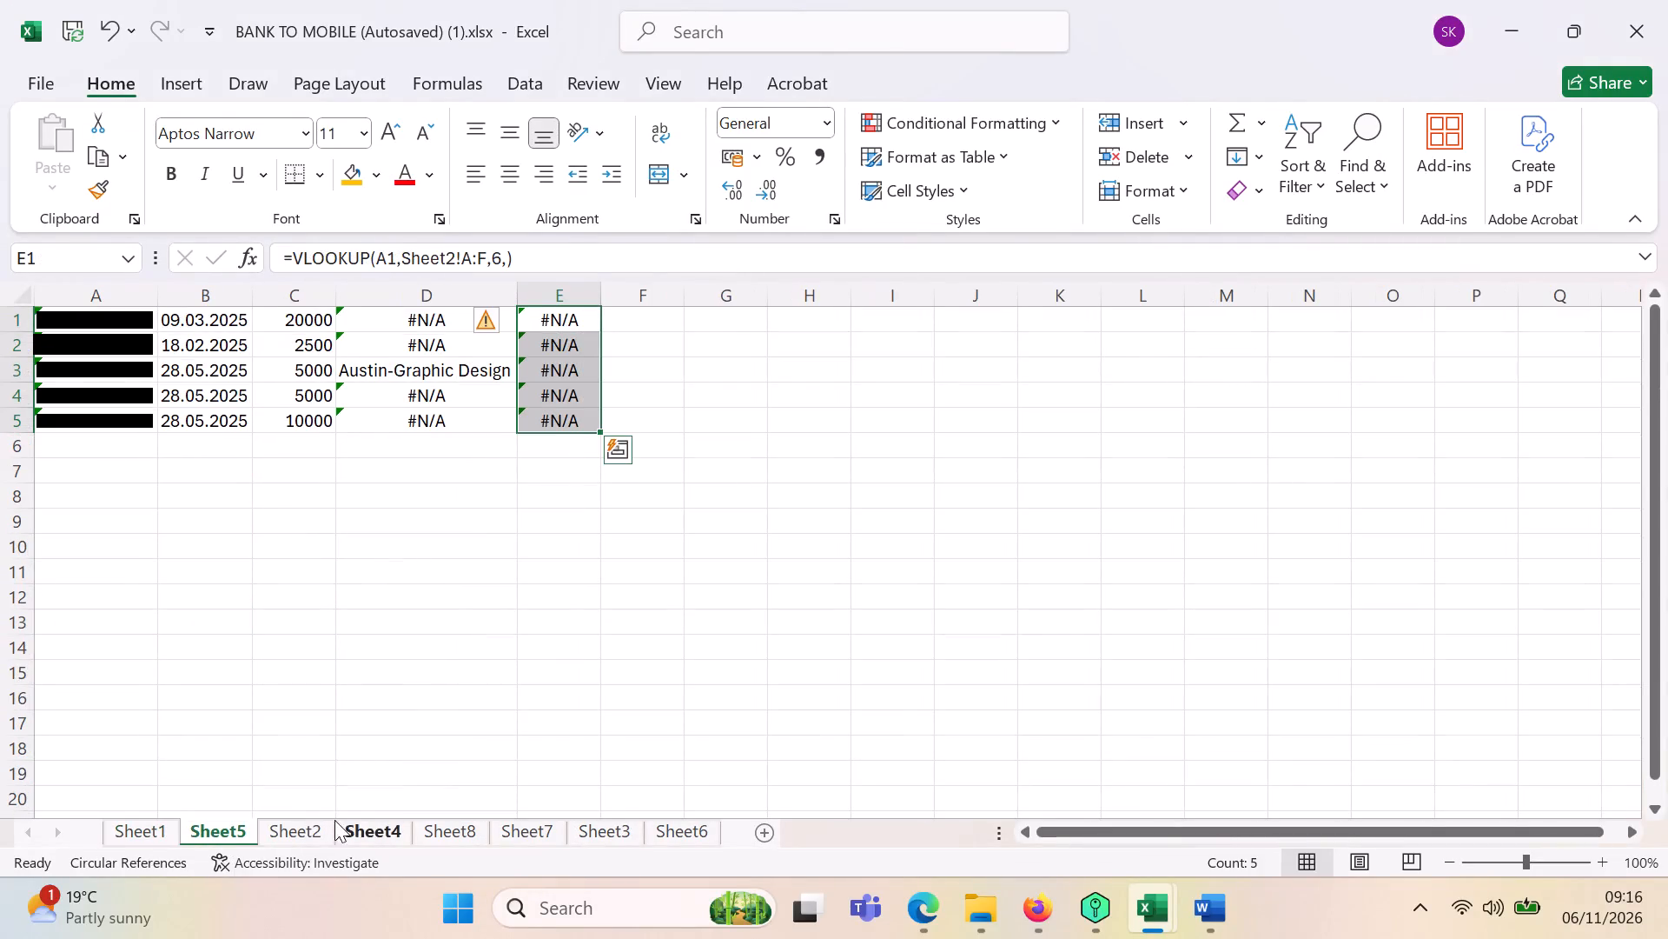
{"action": "left_click", "coordinate": [314, 831]}
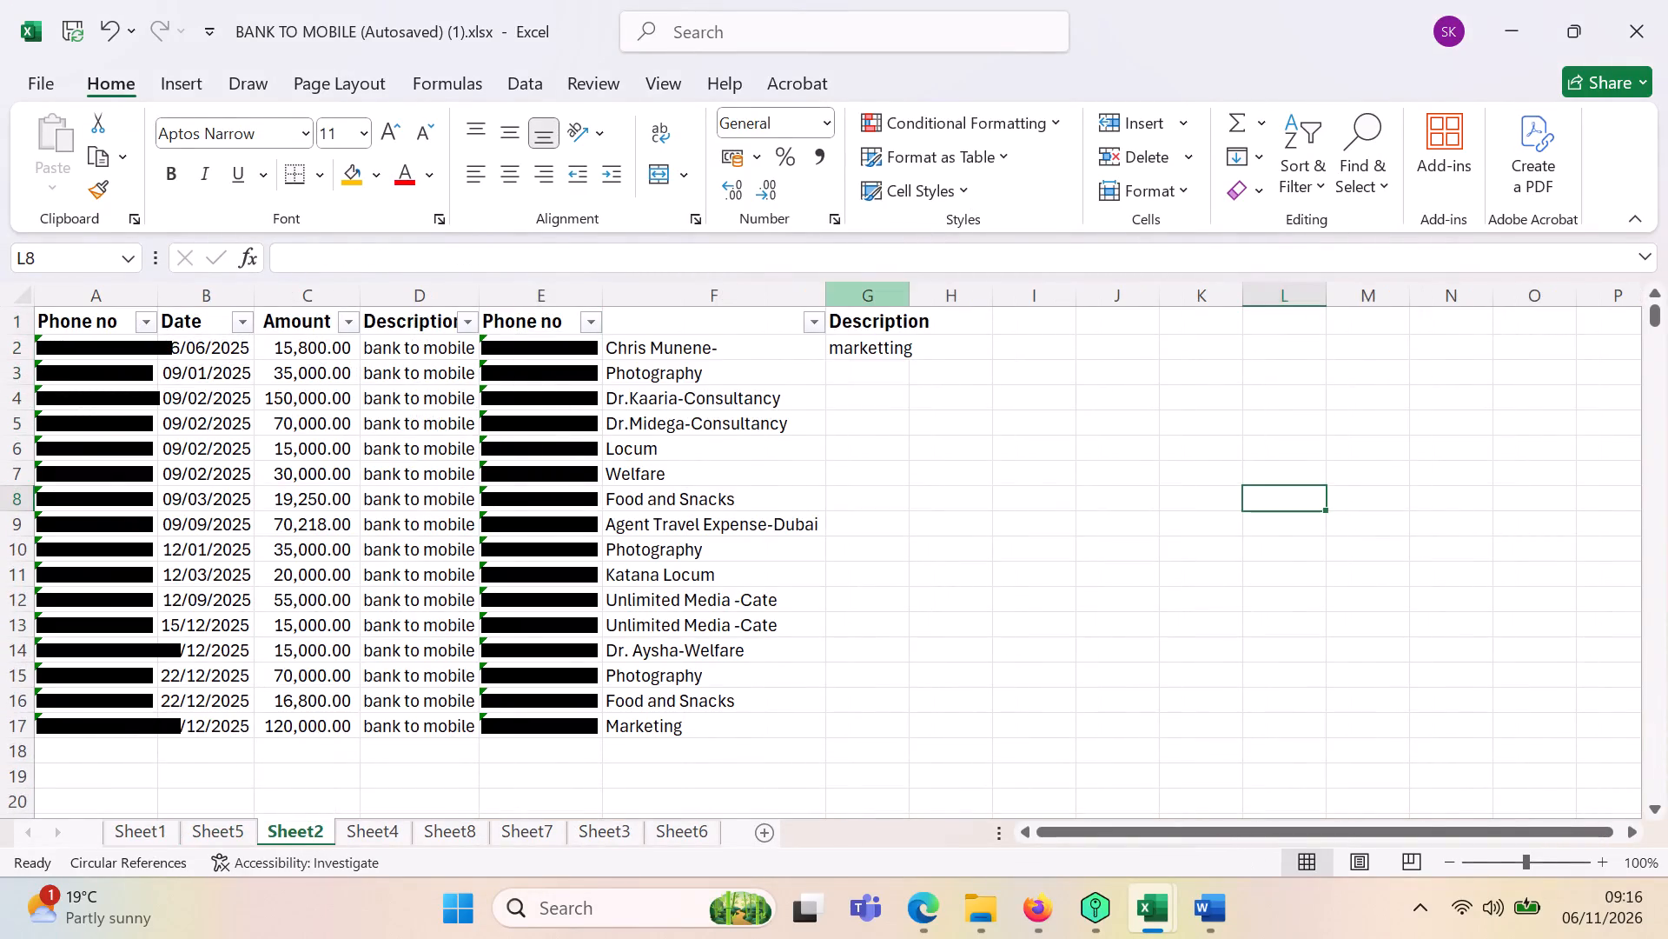
{"action": "left_click", "coordinate": [816, 314]}
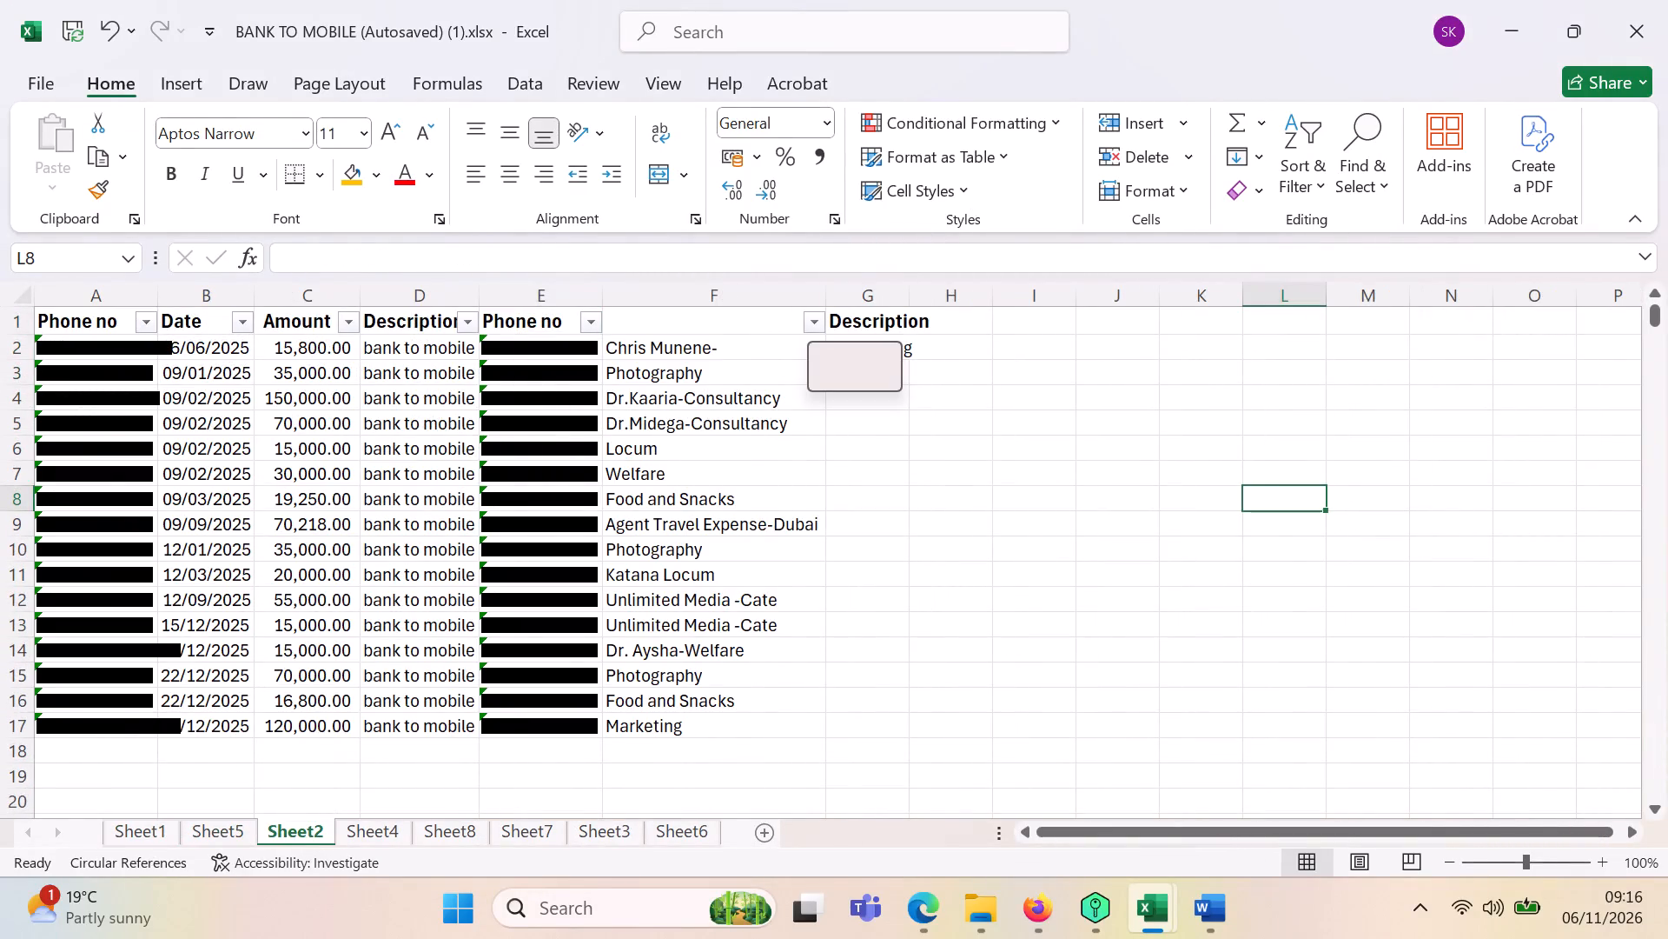
{"action": "left_click", "coordinate": [533, 566]}
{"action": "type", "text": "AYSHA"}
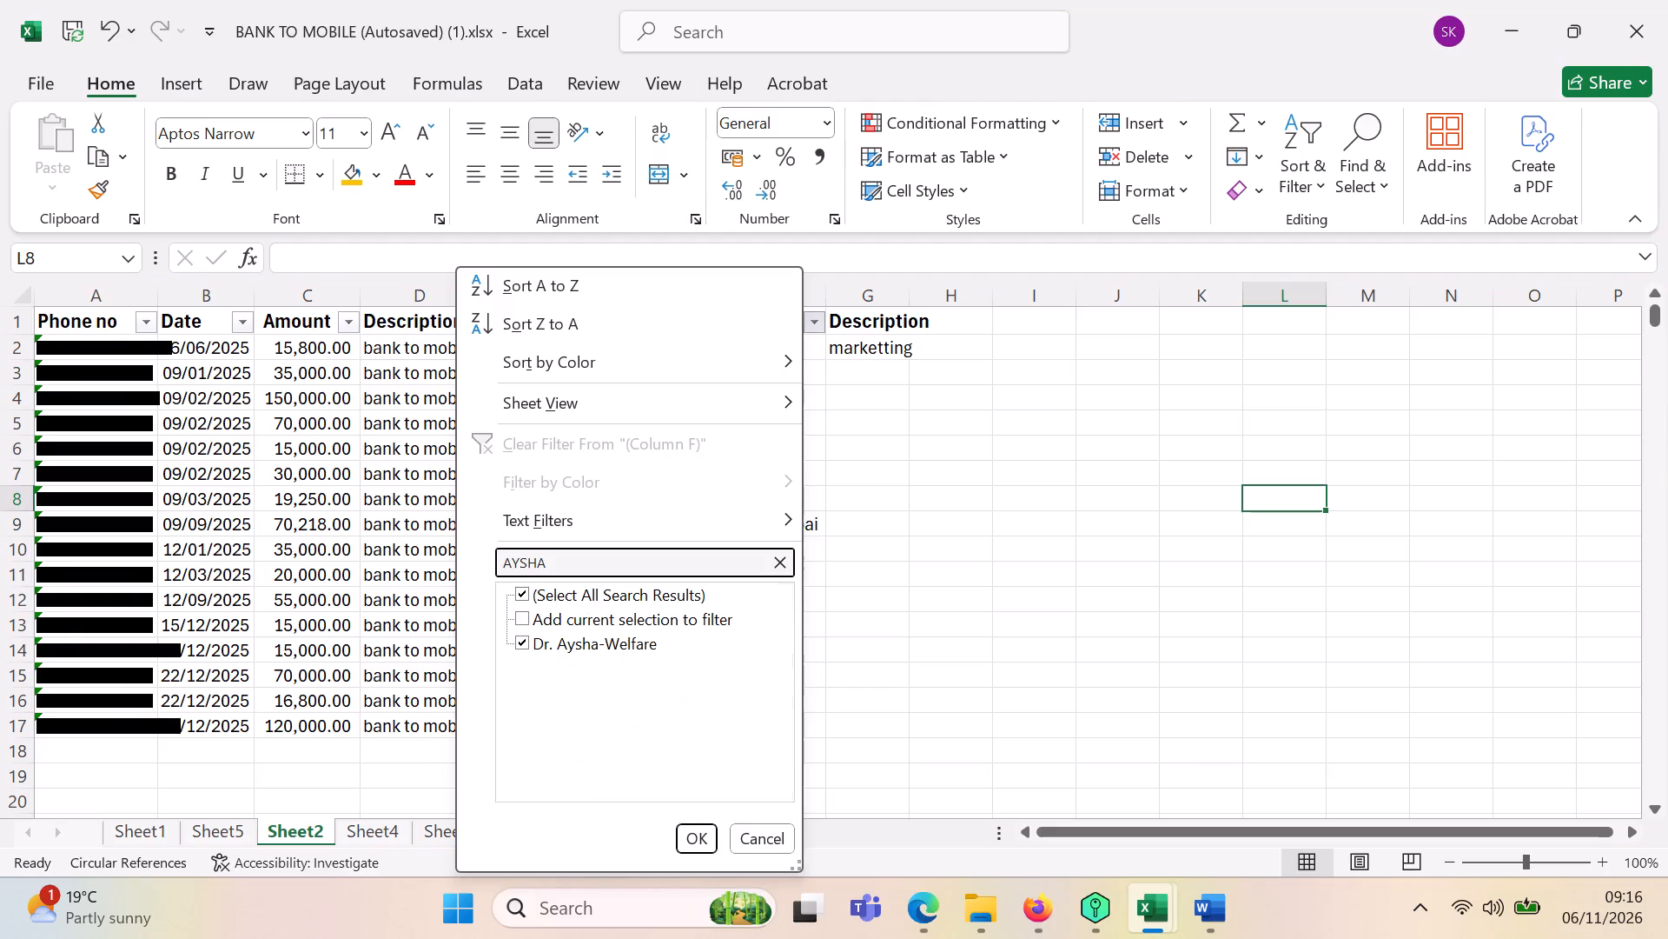
{"action": "left_click", "coordinate": [692, 842]}
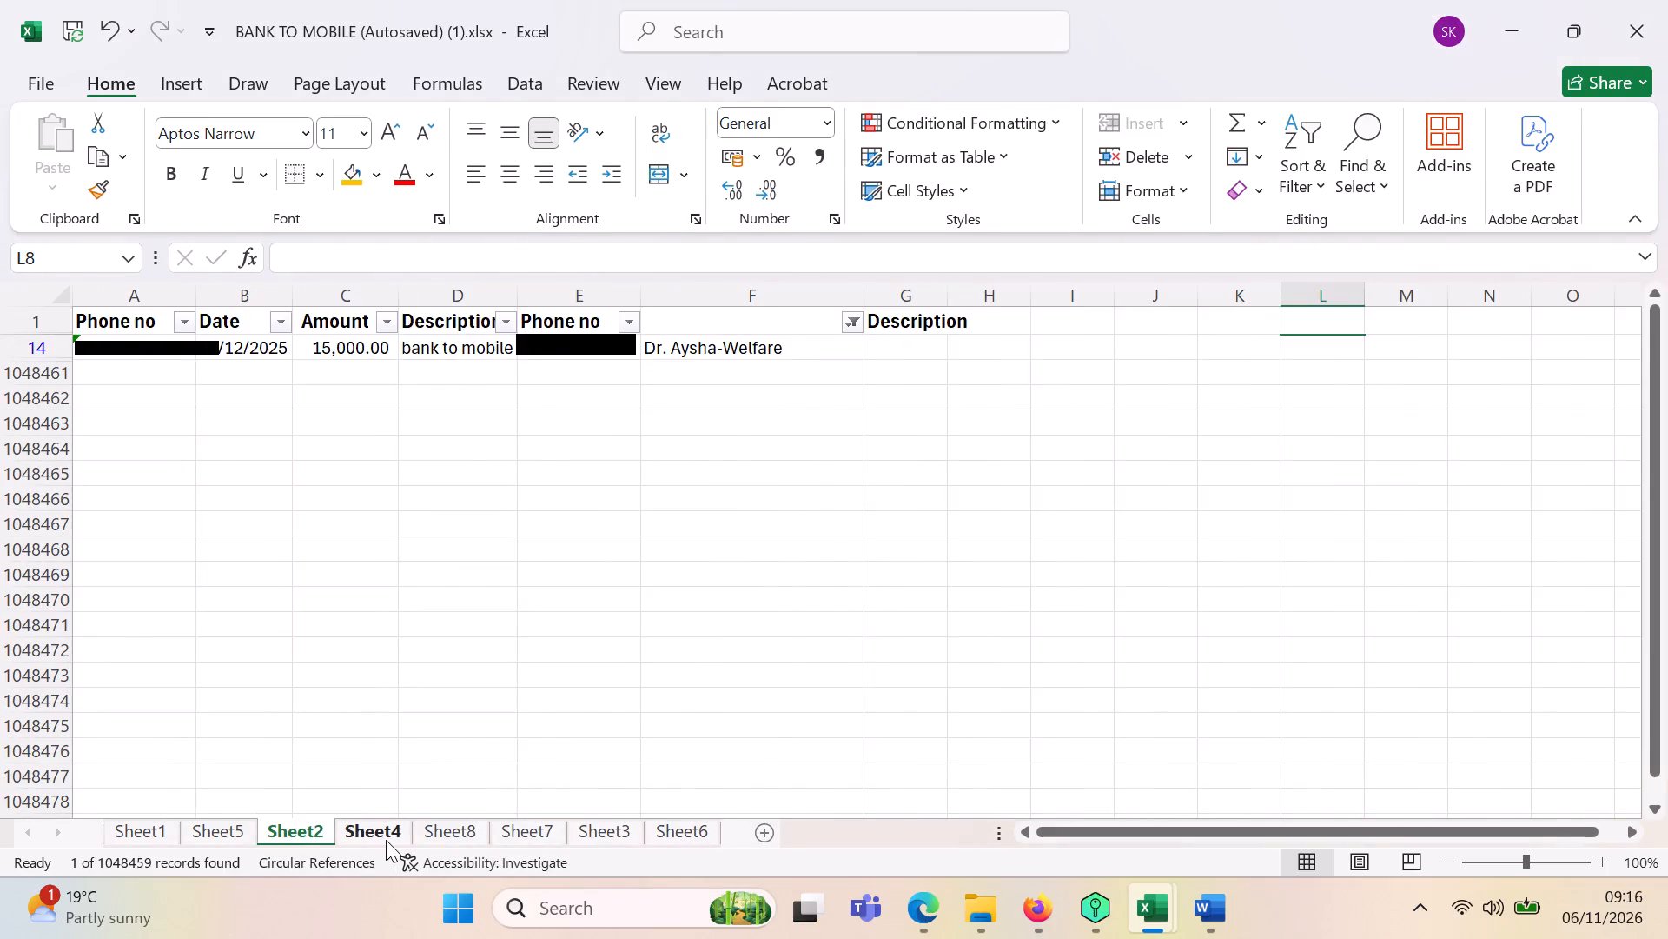
Look through Sheet4, Sheet8, Sheet7, Sheet3 and Sheet6 for Aysha payments and put the workbook away.
{"action": "left_click", "coordinate": [386, 840]}
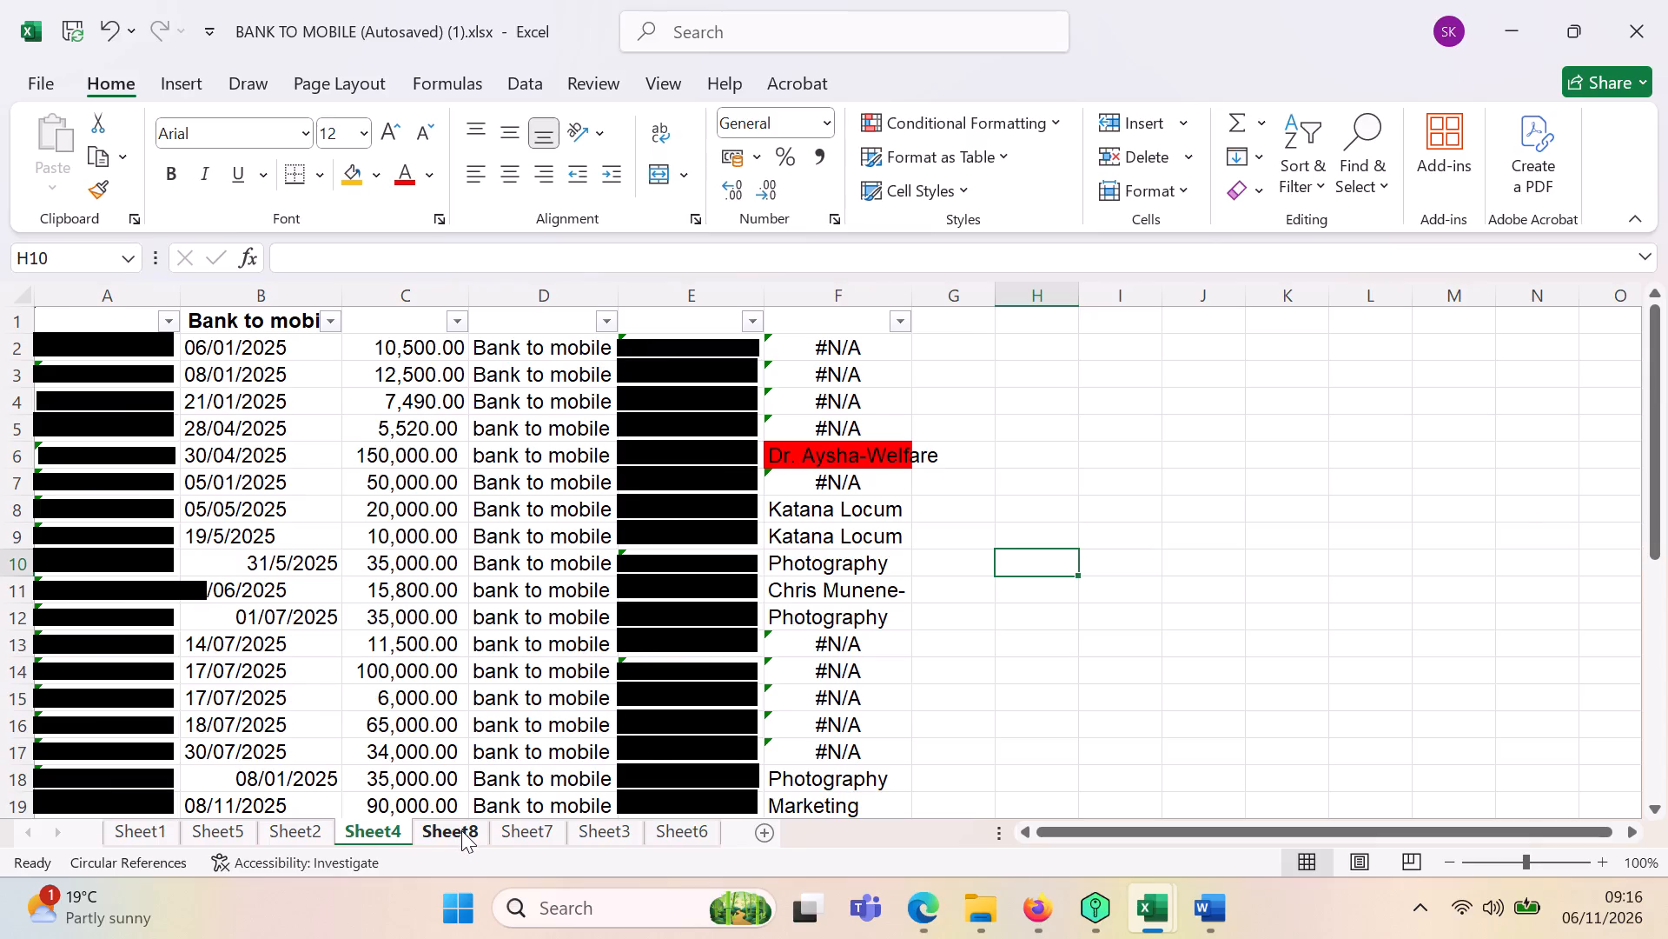
{"action": "left_click", "coordinate": [461, 830]}
{"action": "left_click", "coordinate": [510, 837]}
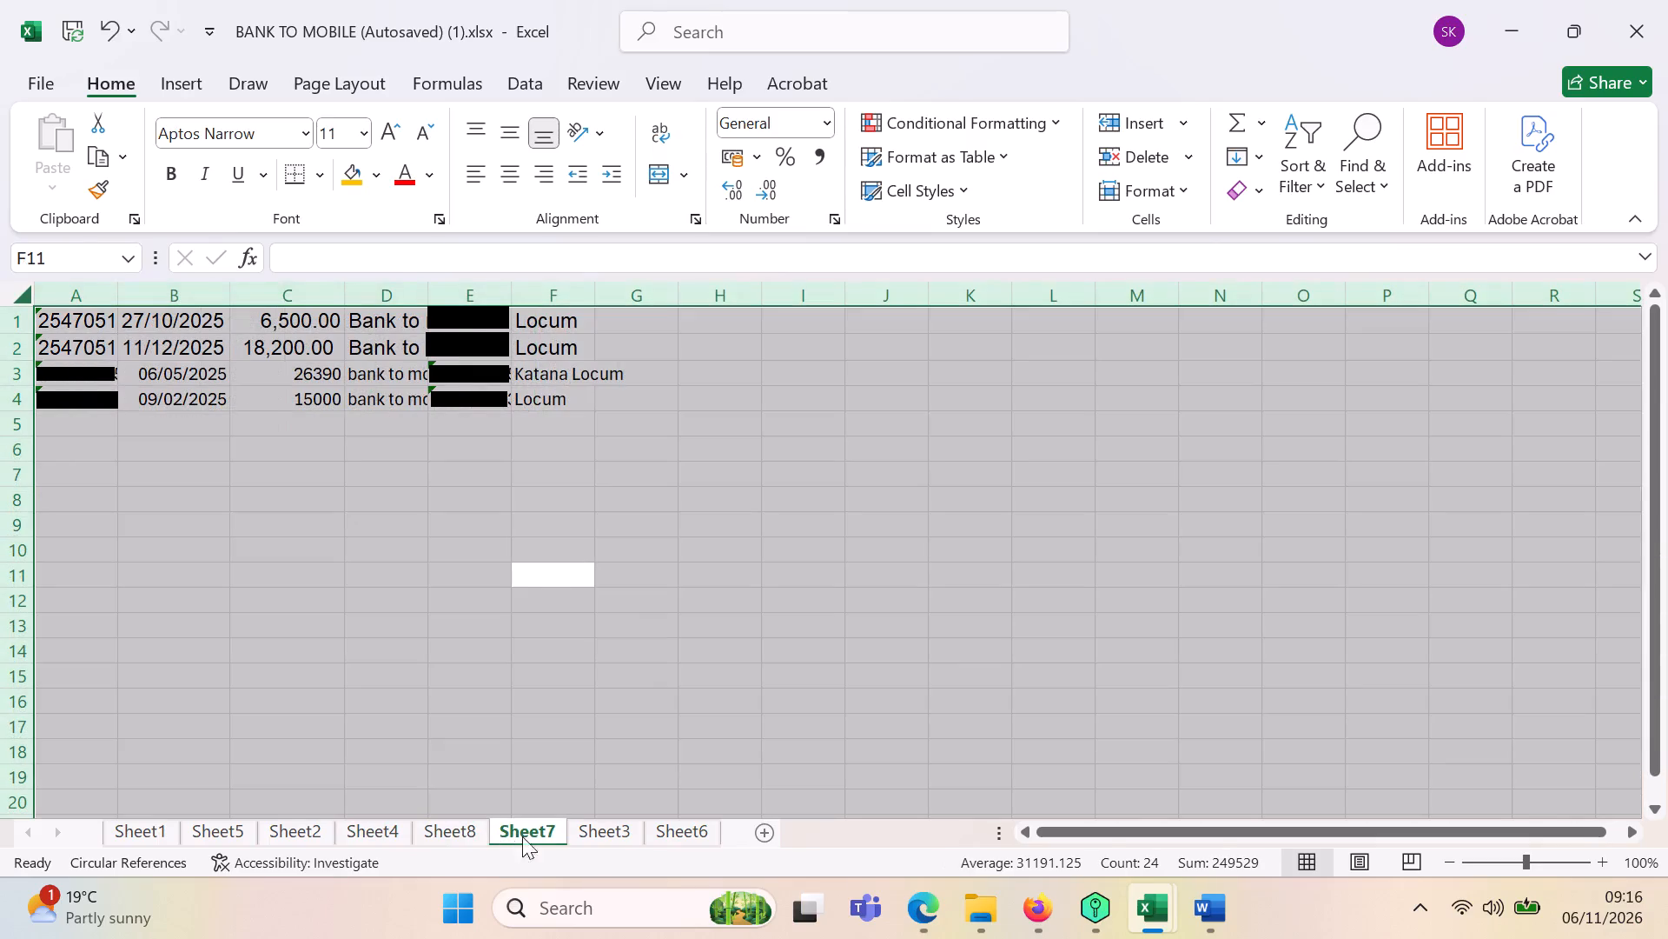
{"action": "left_click", "coordinate": [619, 836]}
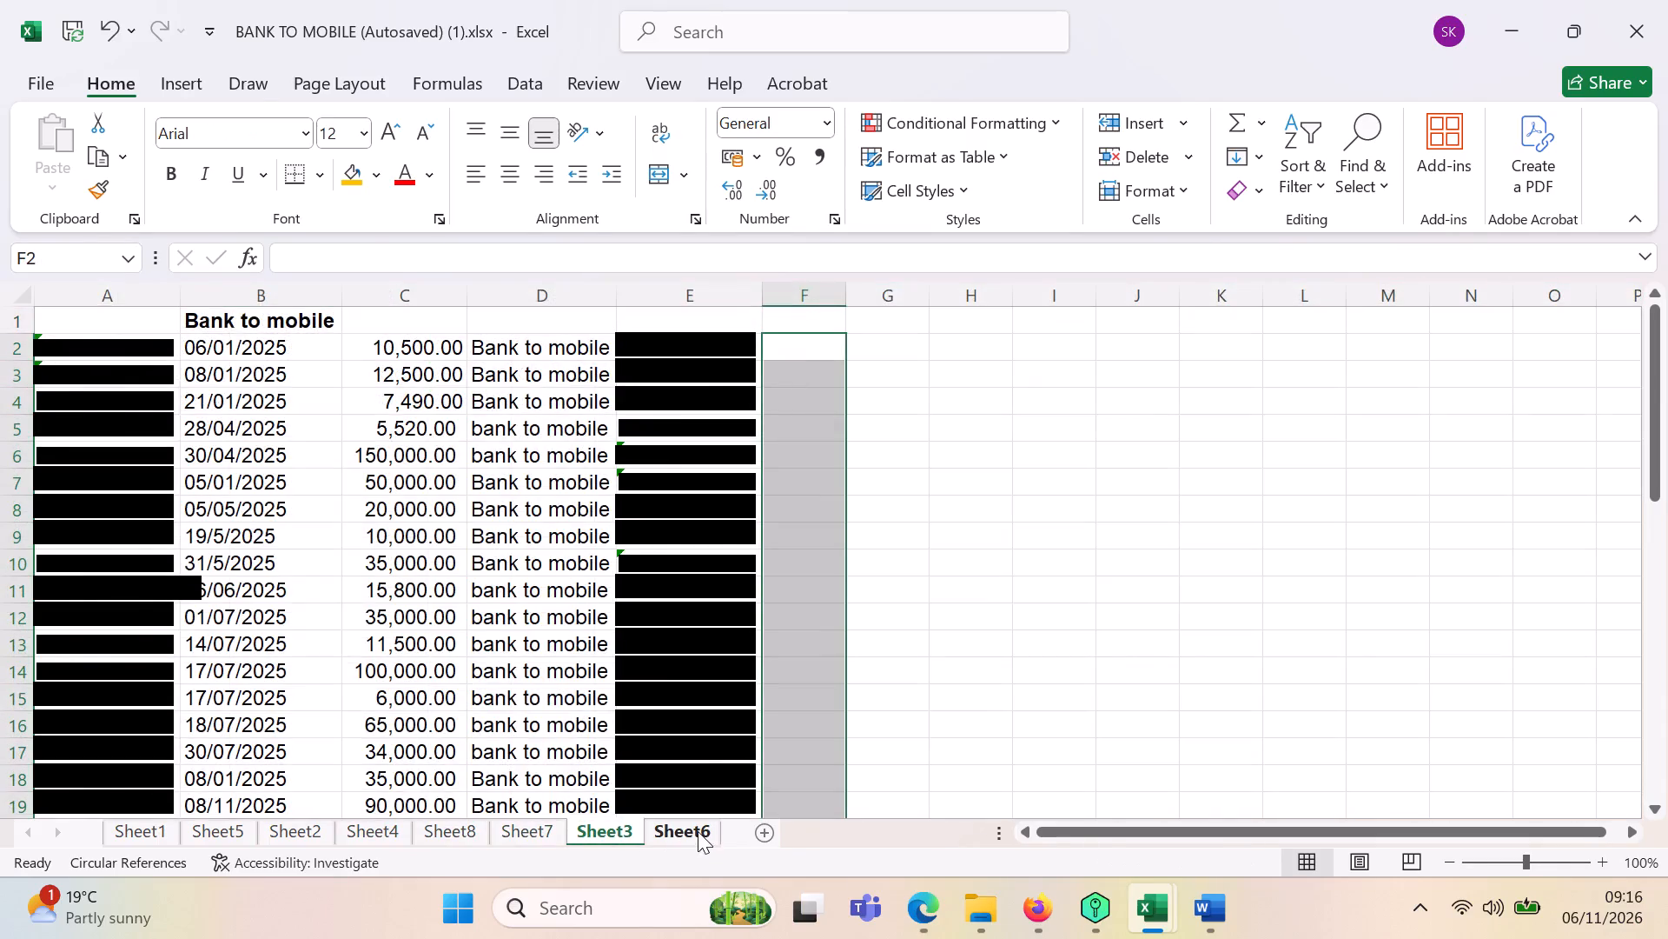
{"action": "left_click", "coordinate": [698, 831]}
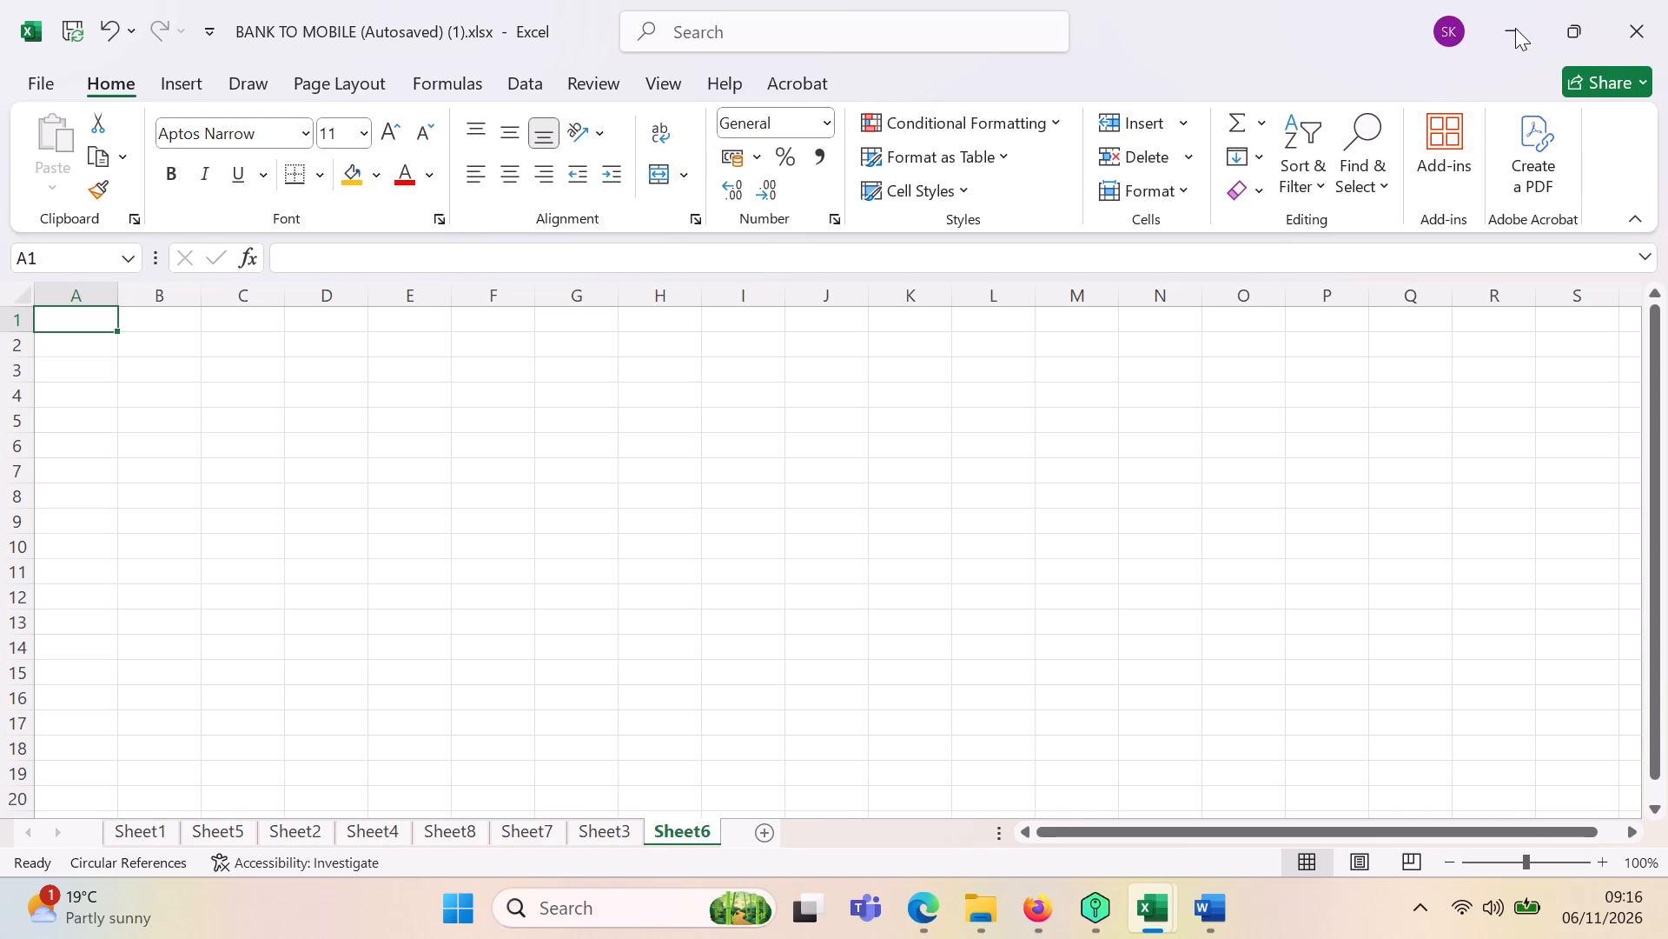
{"action": "left_click", "coordinate": [1515, 28]}
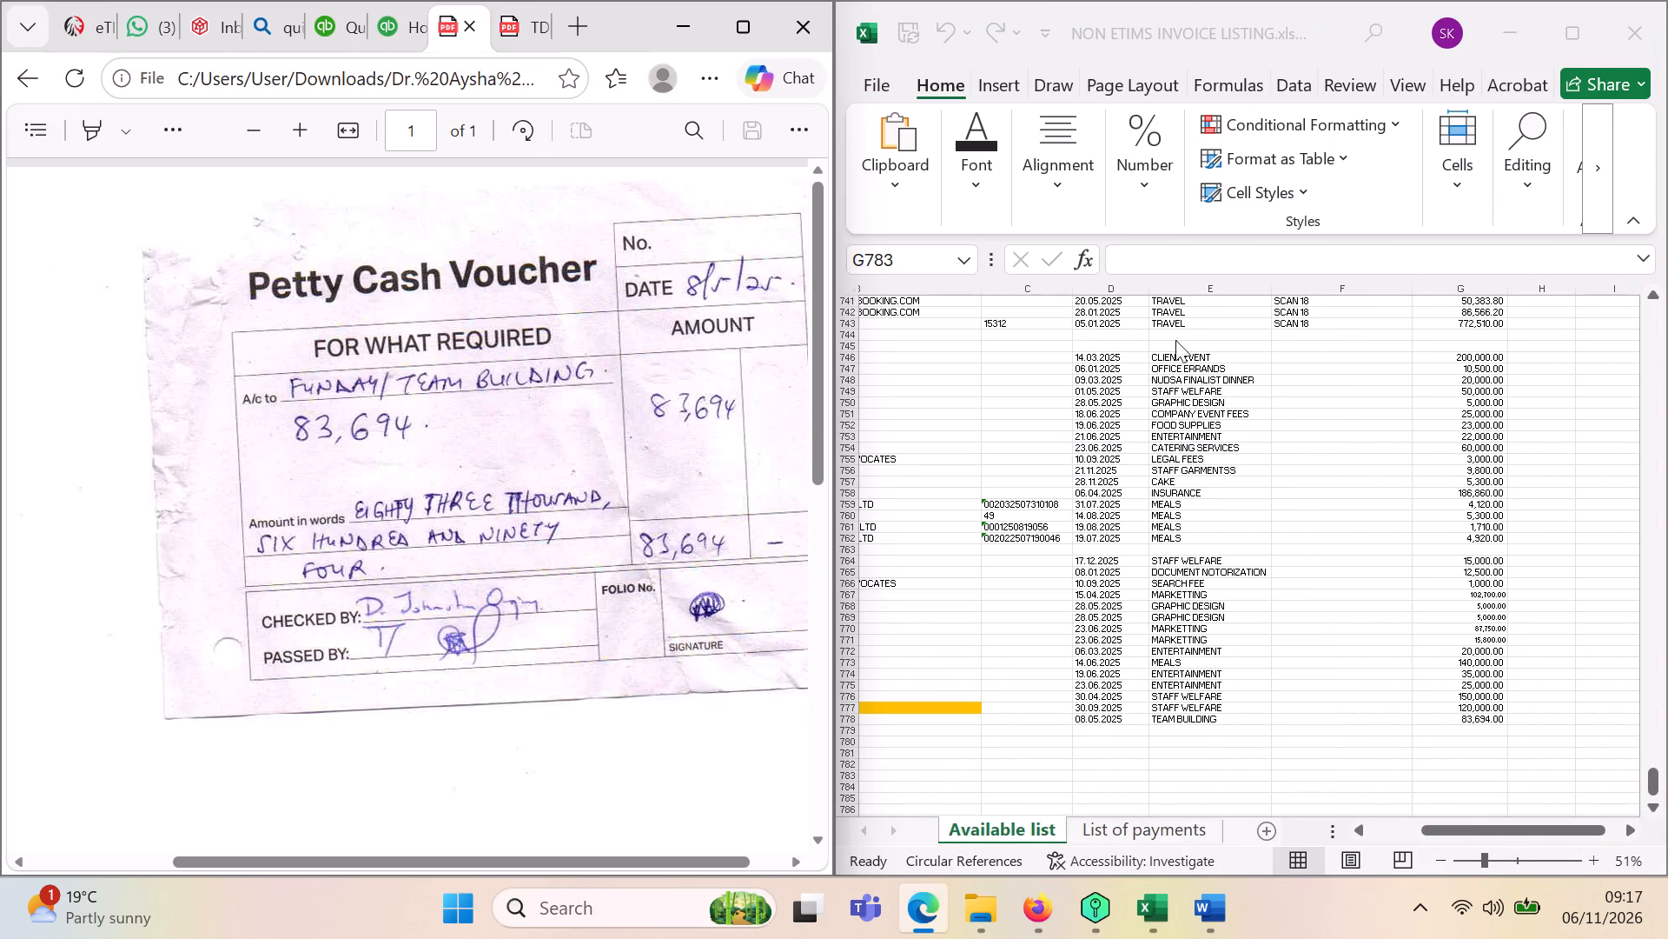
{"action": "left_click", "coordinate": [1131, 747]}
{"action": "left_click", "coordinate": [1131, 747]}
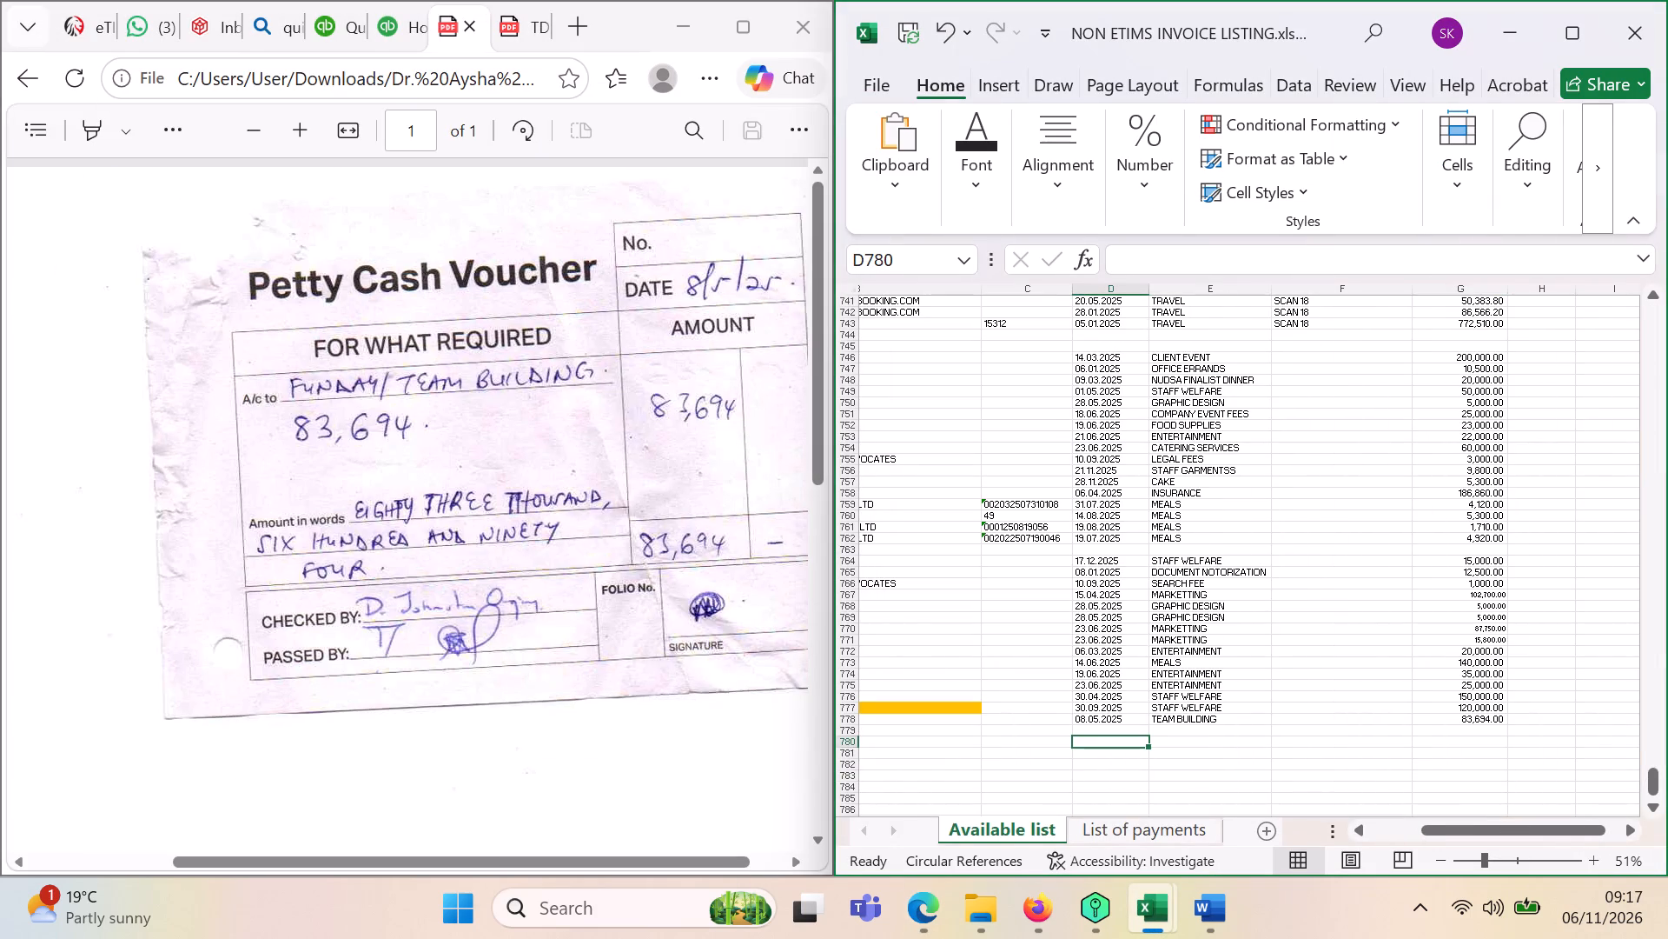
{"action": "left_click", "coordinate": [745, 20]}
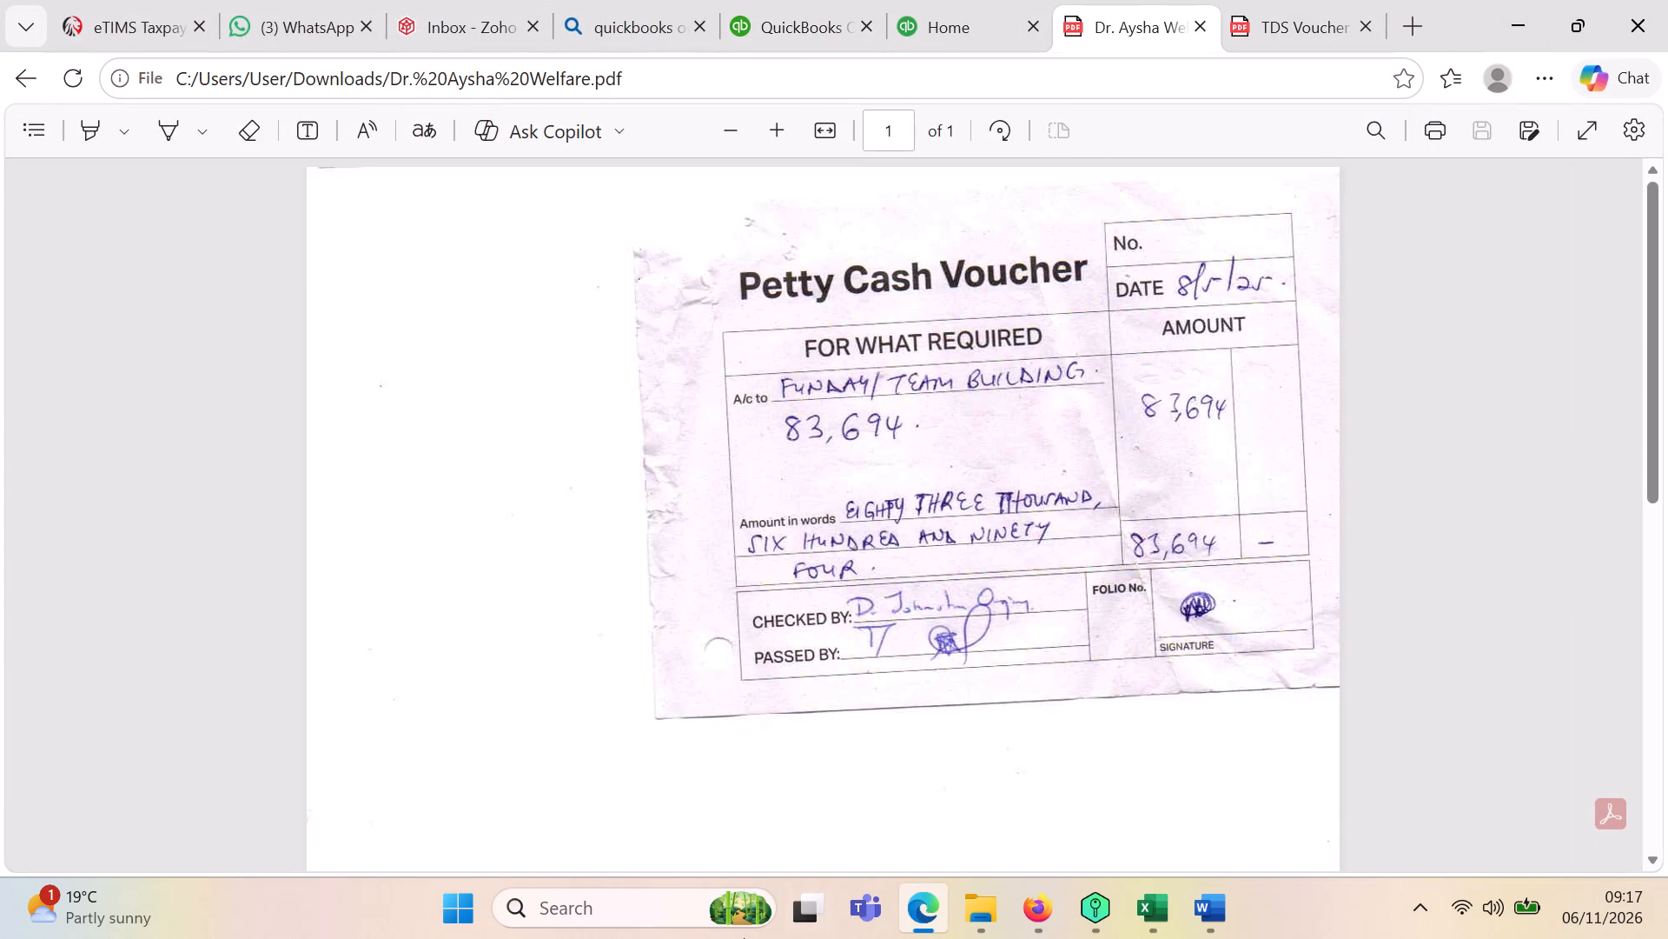
{"action": "left_click", "coordinate": [1002, 901]}
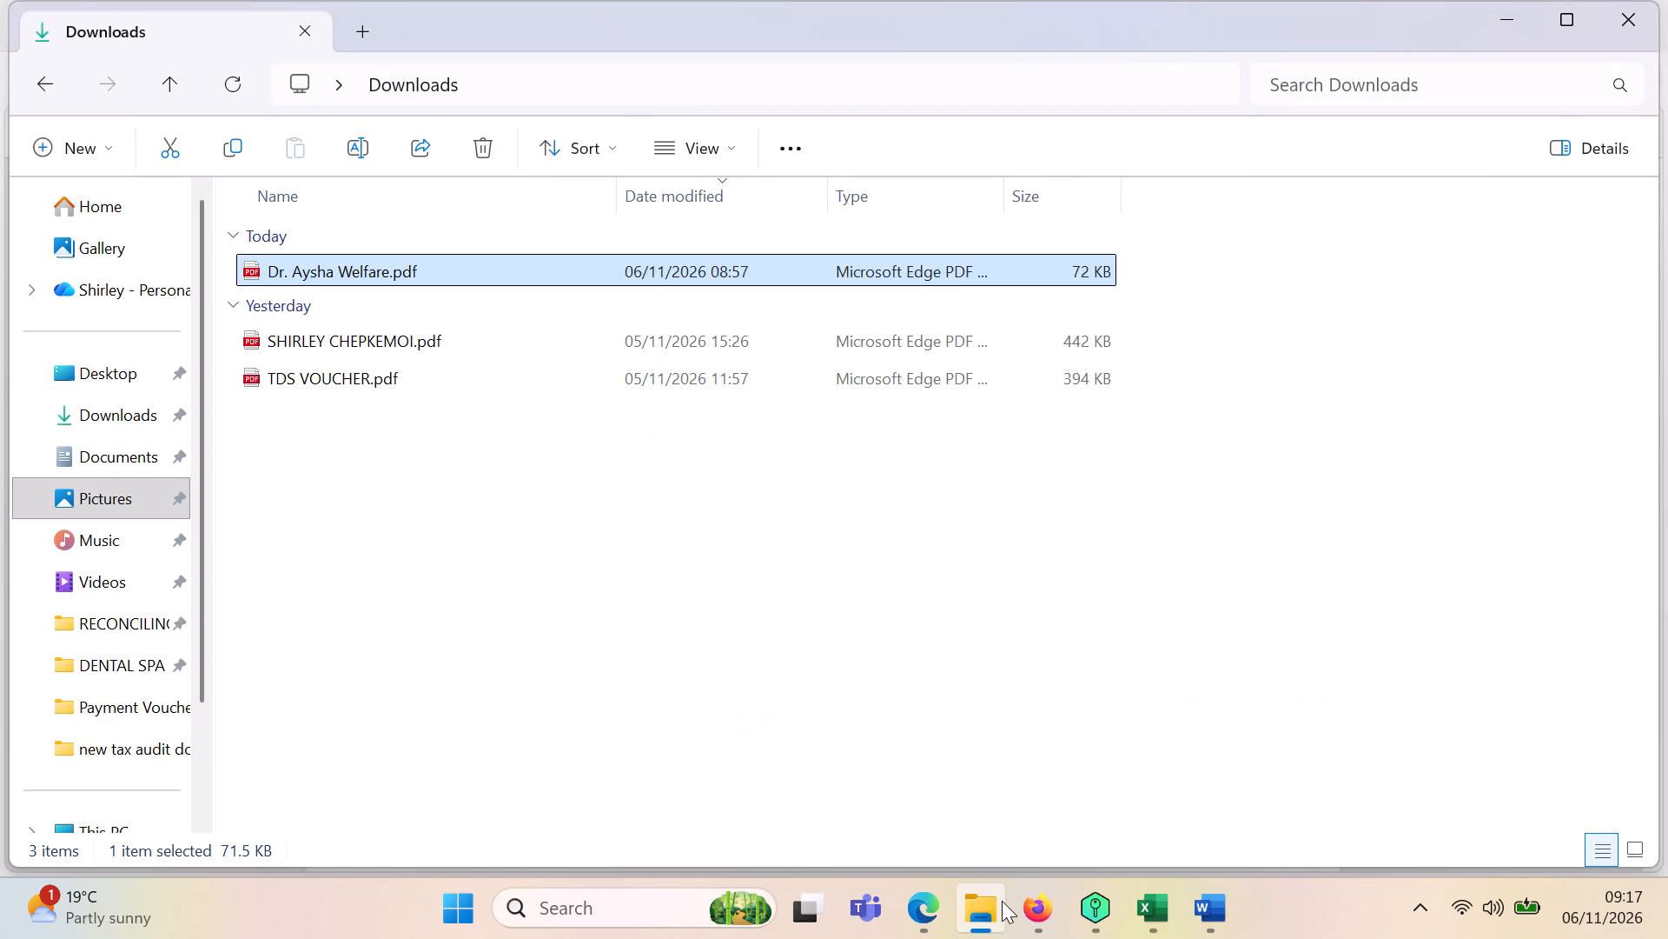
{"action": "right_click", "coordinate": [478, 270]}
{"action": "right_click", "coordinate": [478, 270]}
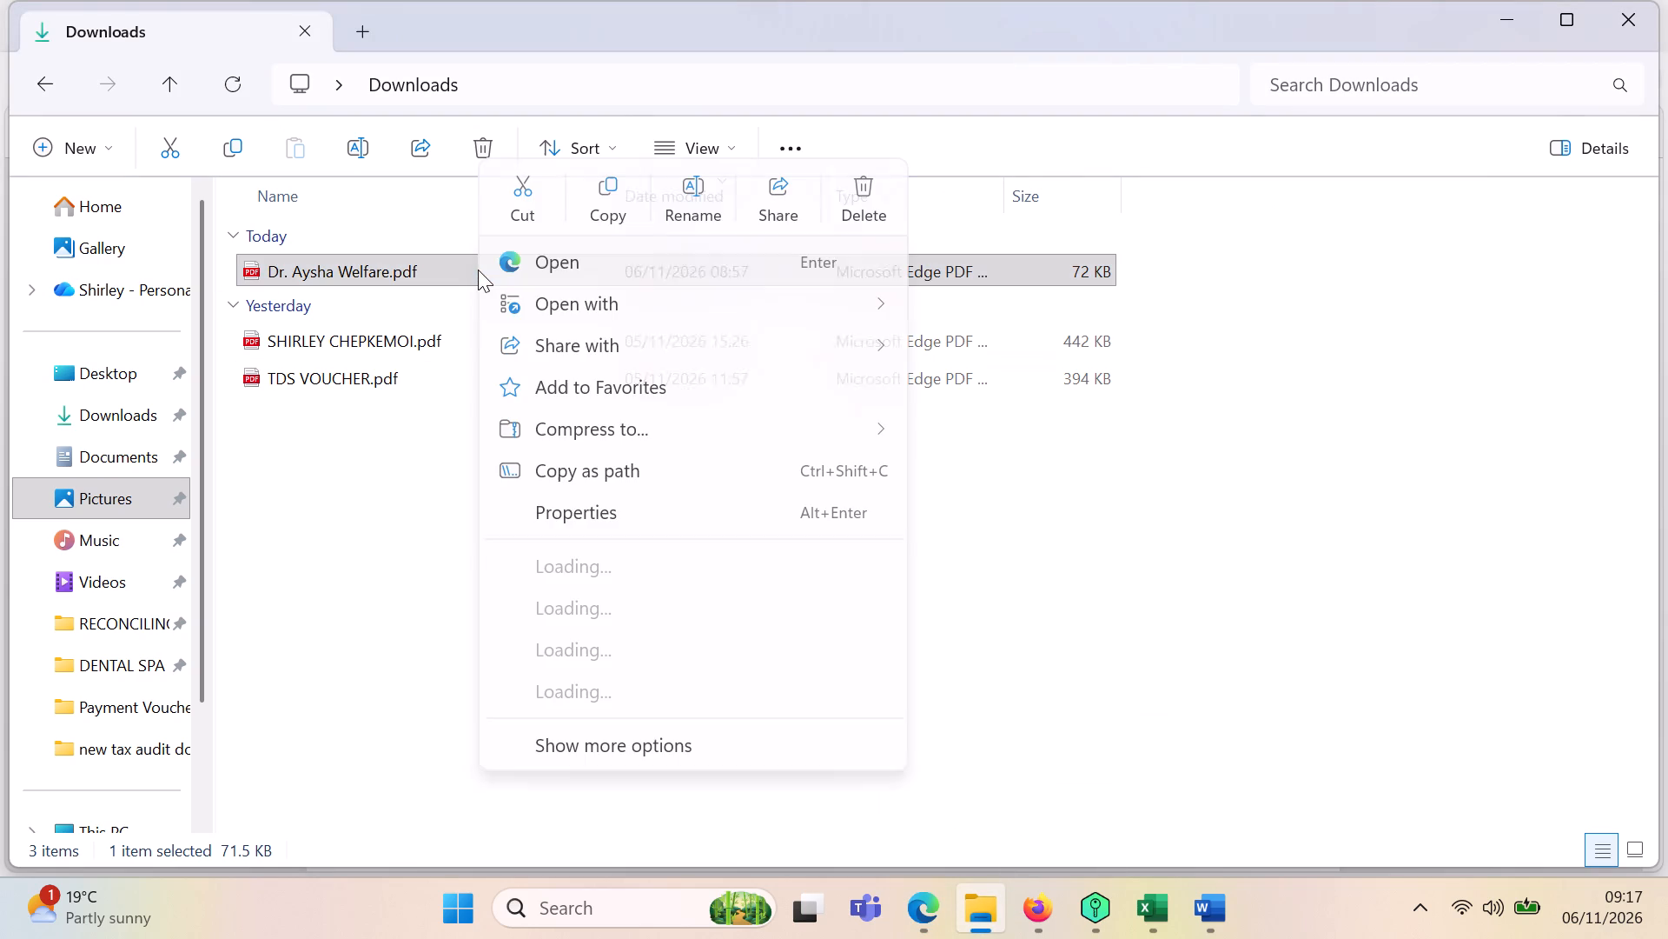
{"action": "left_click", "coordinate": [527, 204]}
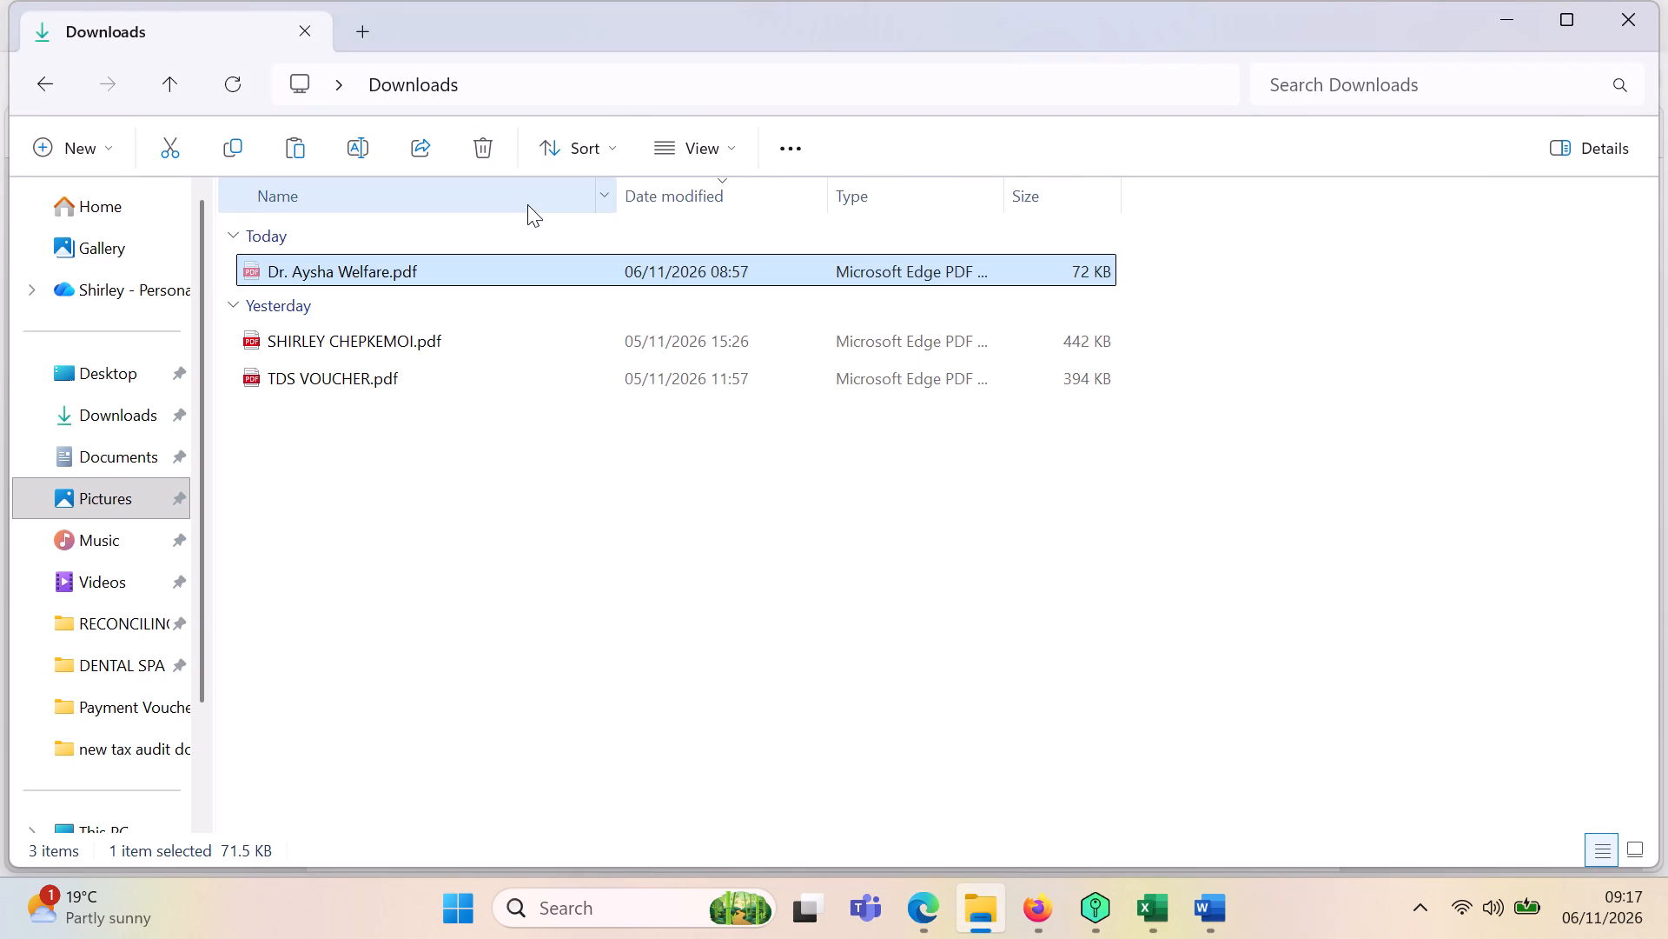
{"action": "left_click", "coordinate": [142, 293]}
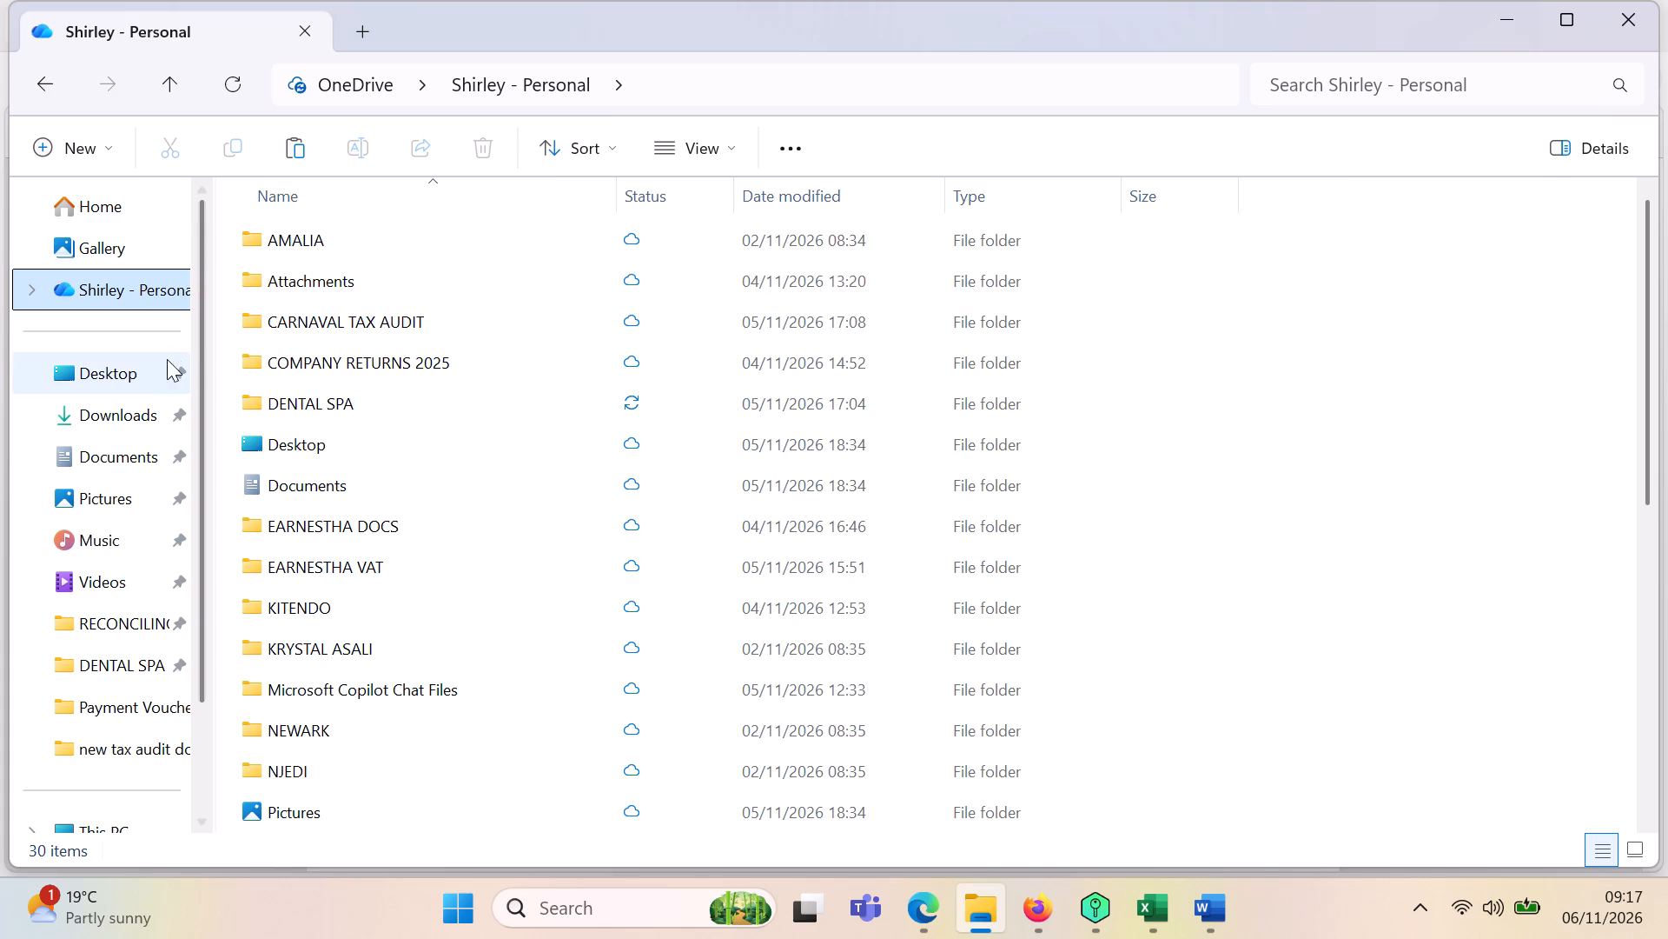
In File Explorer, search the DENTAL SPA folder for NEW and paste the copied item into its new tax audit docs folder.
{"action": "left_click", "coordinate": [323, 407]}
{"action": "double_click", "coordinate": [323, 407]}
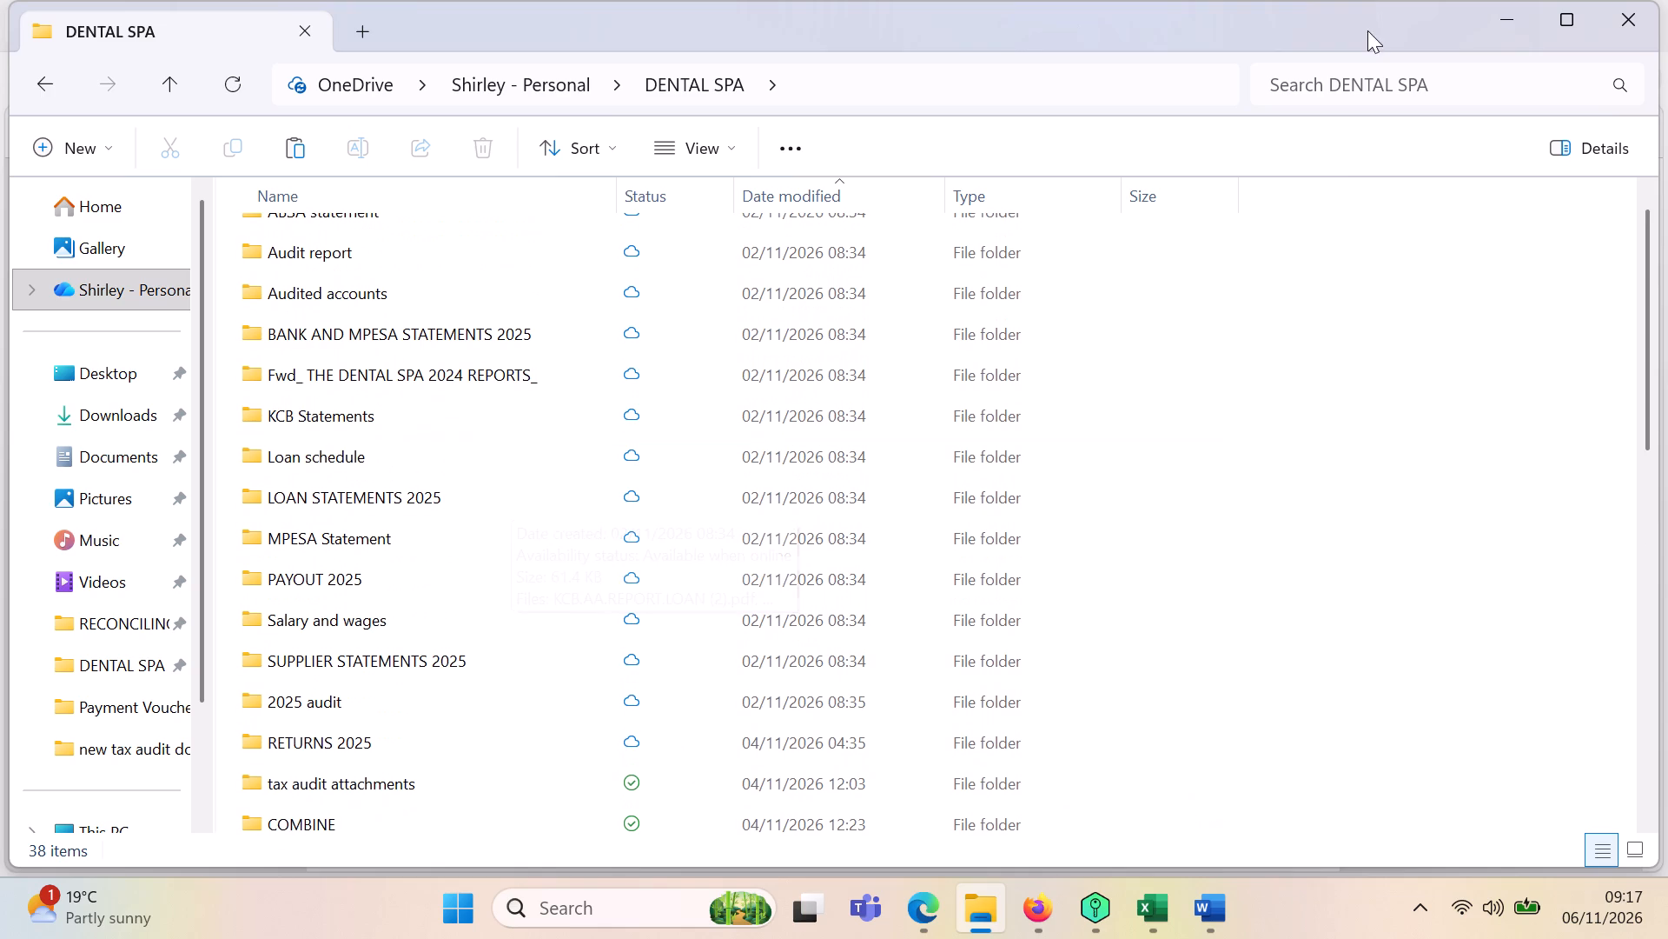
{"action": "left_click", "coordinate": [1327, 82]}
{"action": "type", "text": "NEW"}
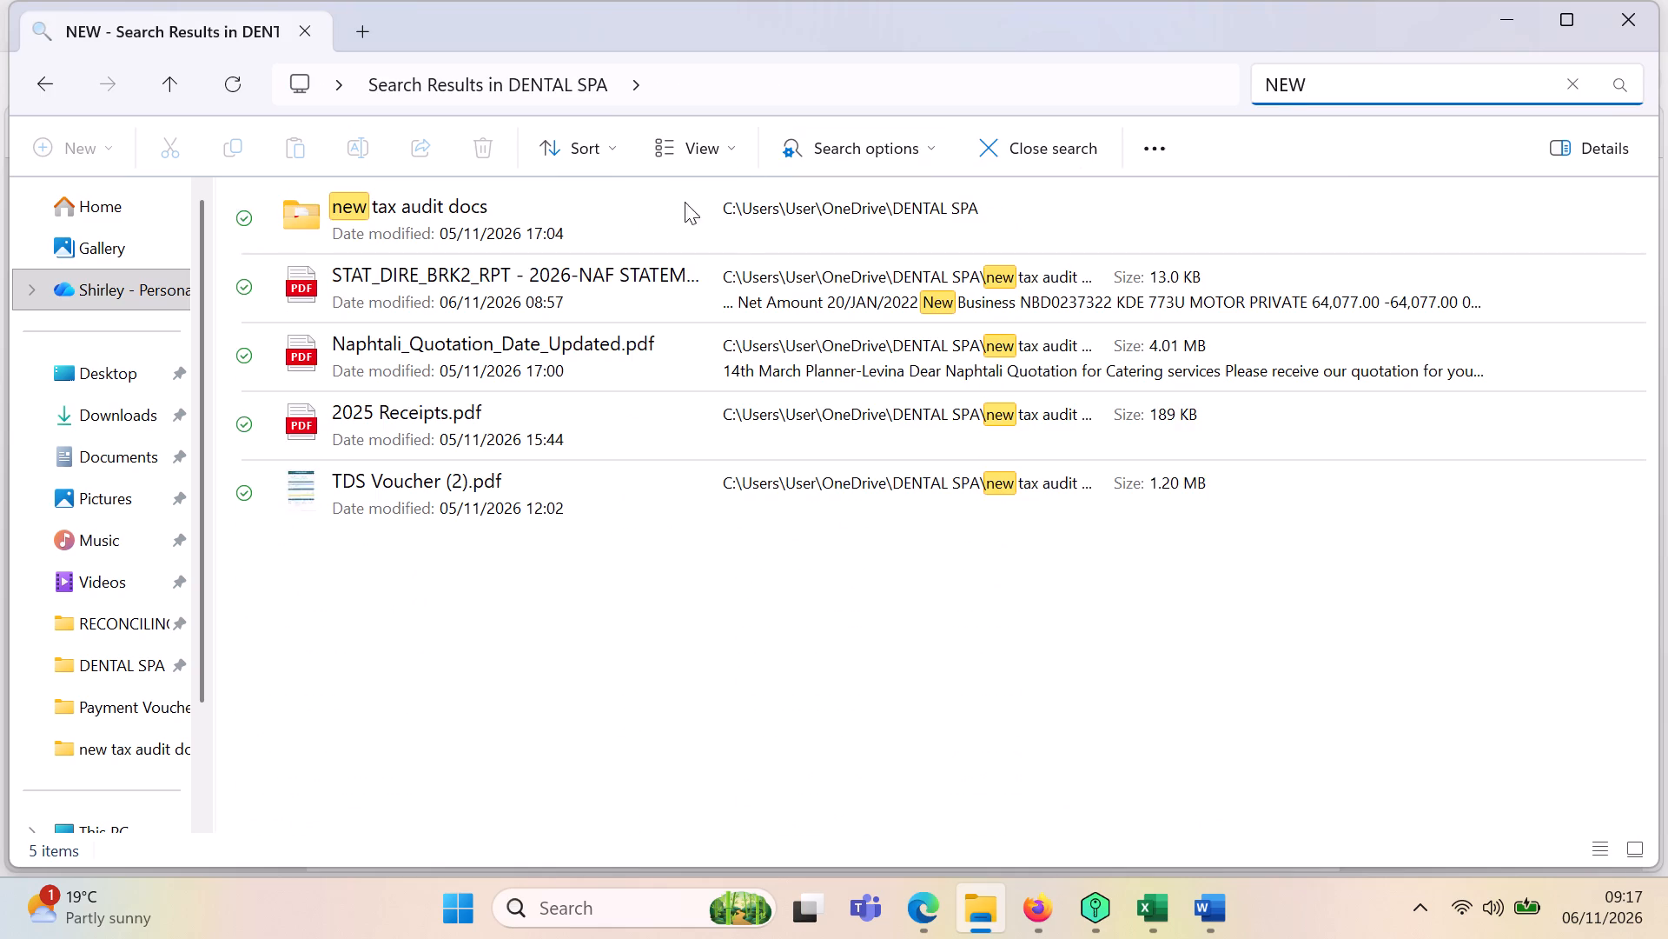
{"action": "double_click", "coordinate": [554, 230]}
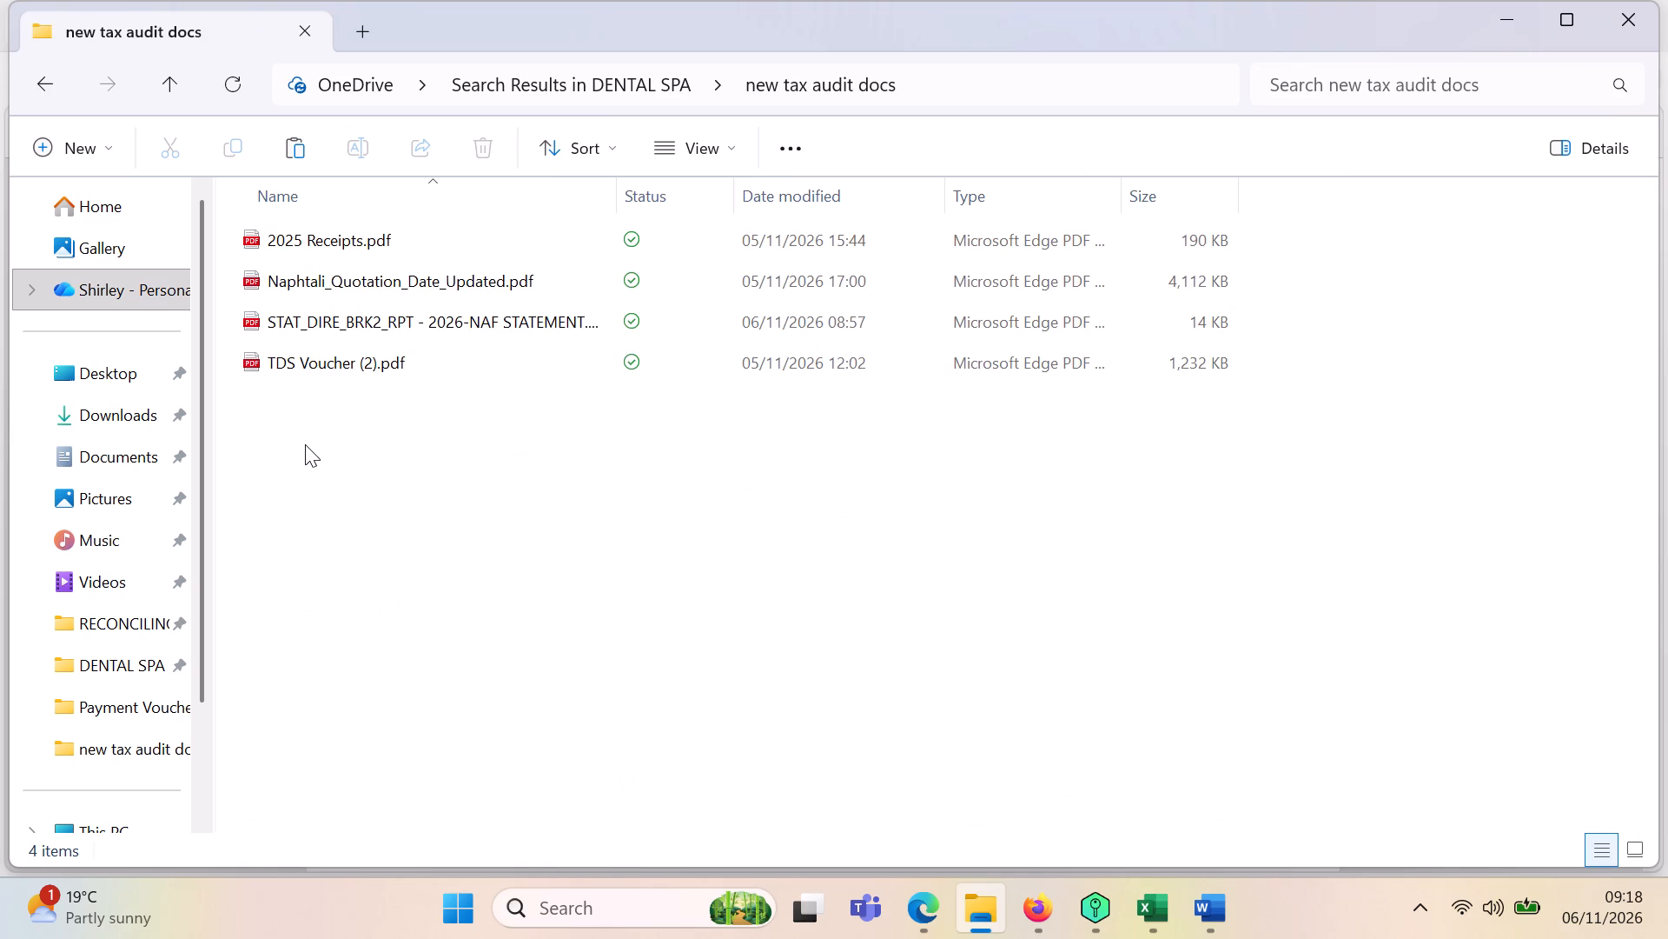
{"action": "right_click", "coordinate": [310, 431]}
{"action": "right_click", "coordinate": [310, 431]}
{"action": "left_click", "coordinate": [370, 388]}
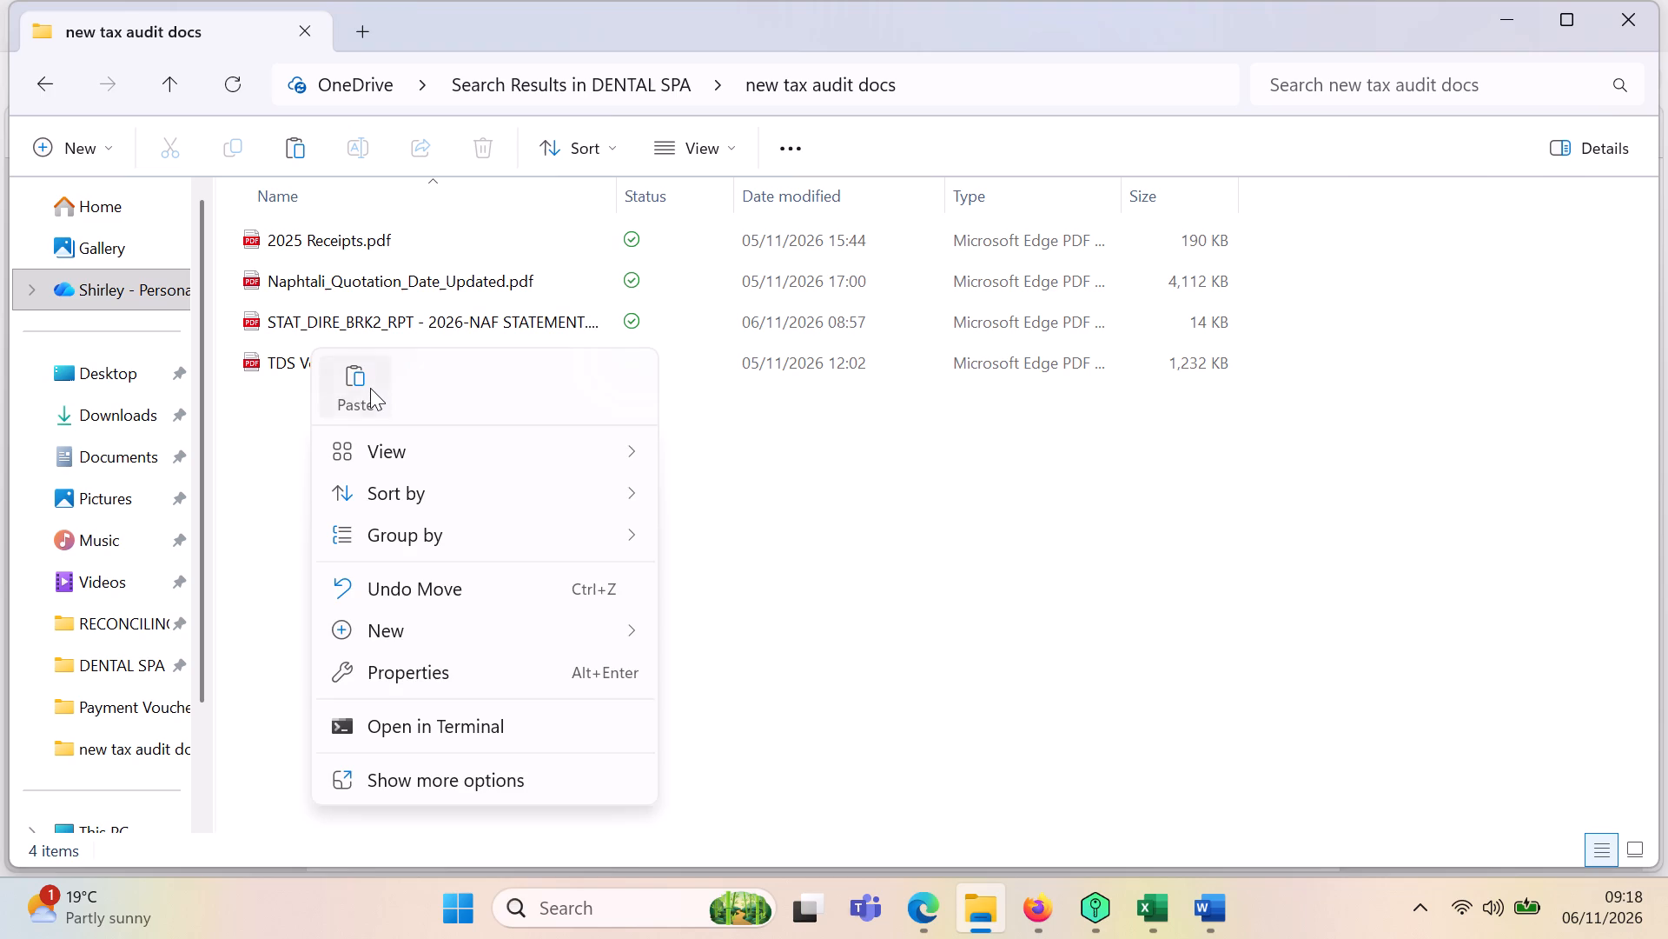
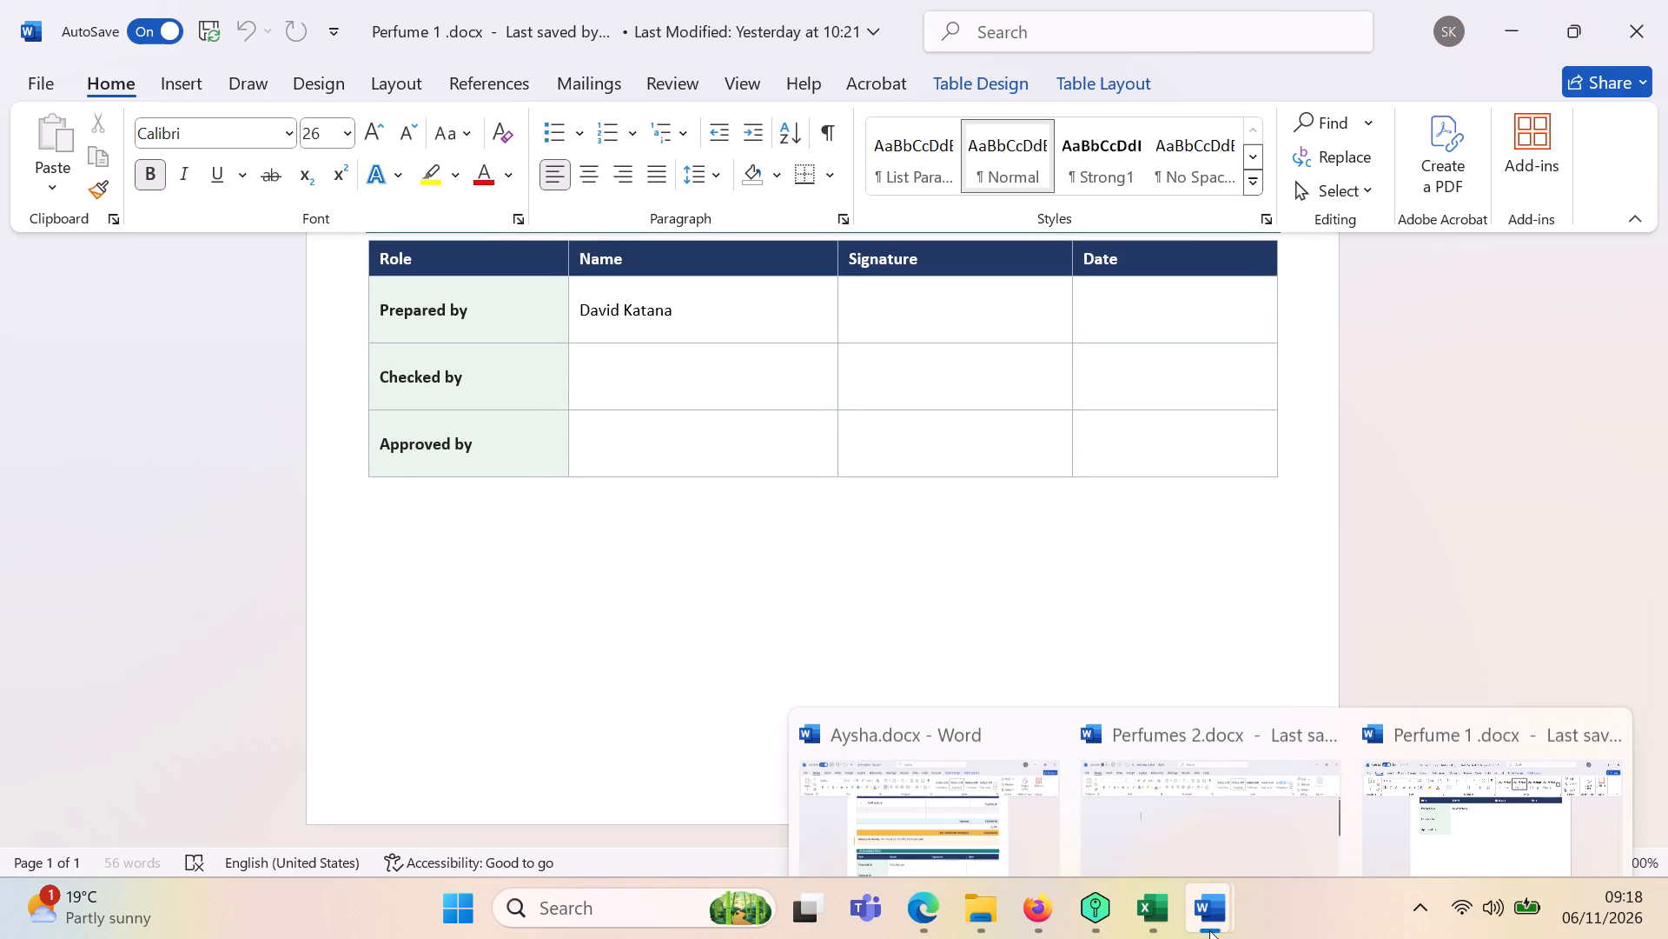
Switch to Word and save the open payment vouchers Perfumes 2.docx and Aysha.docx.
{"action": "left_click", "coordinate": [1204, 785]}
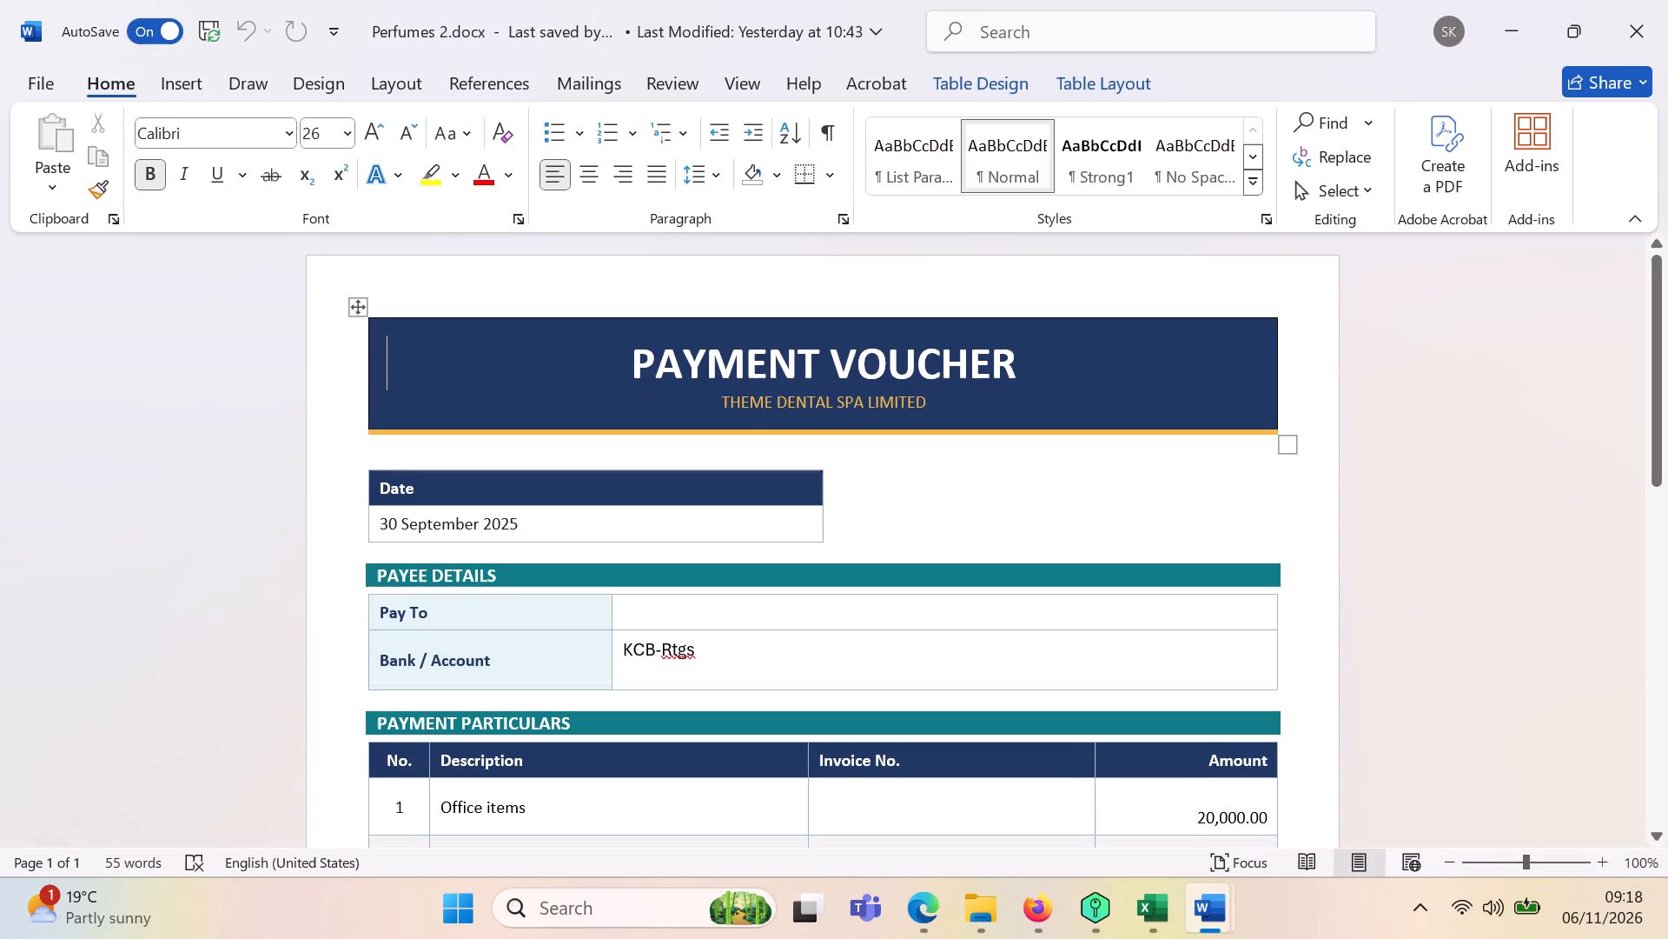
{"action": "left_click", "coordinate": [215, 38]}
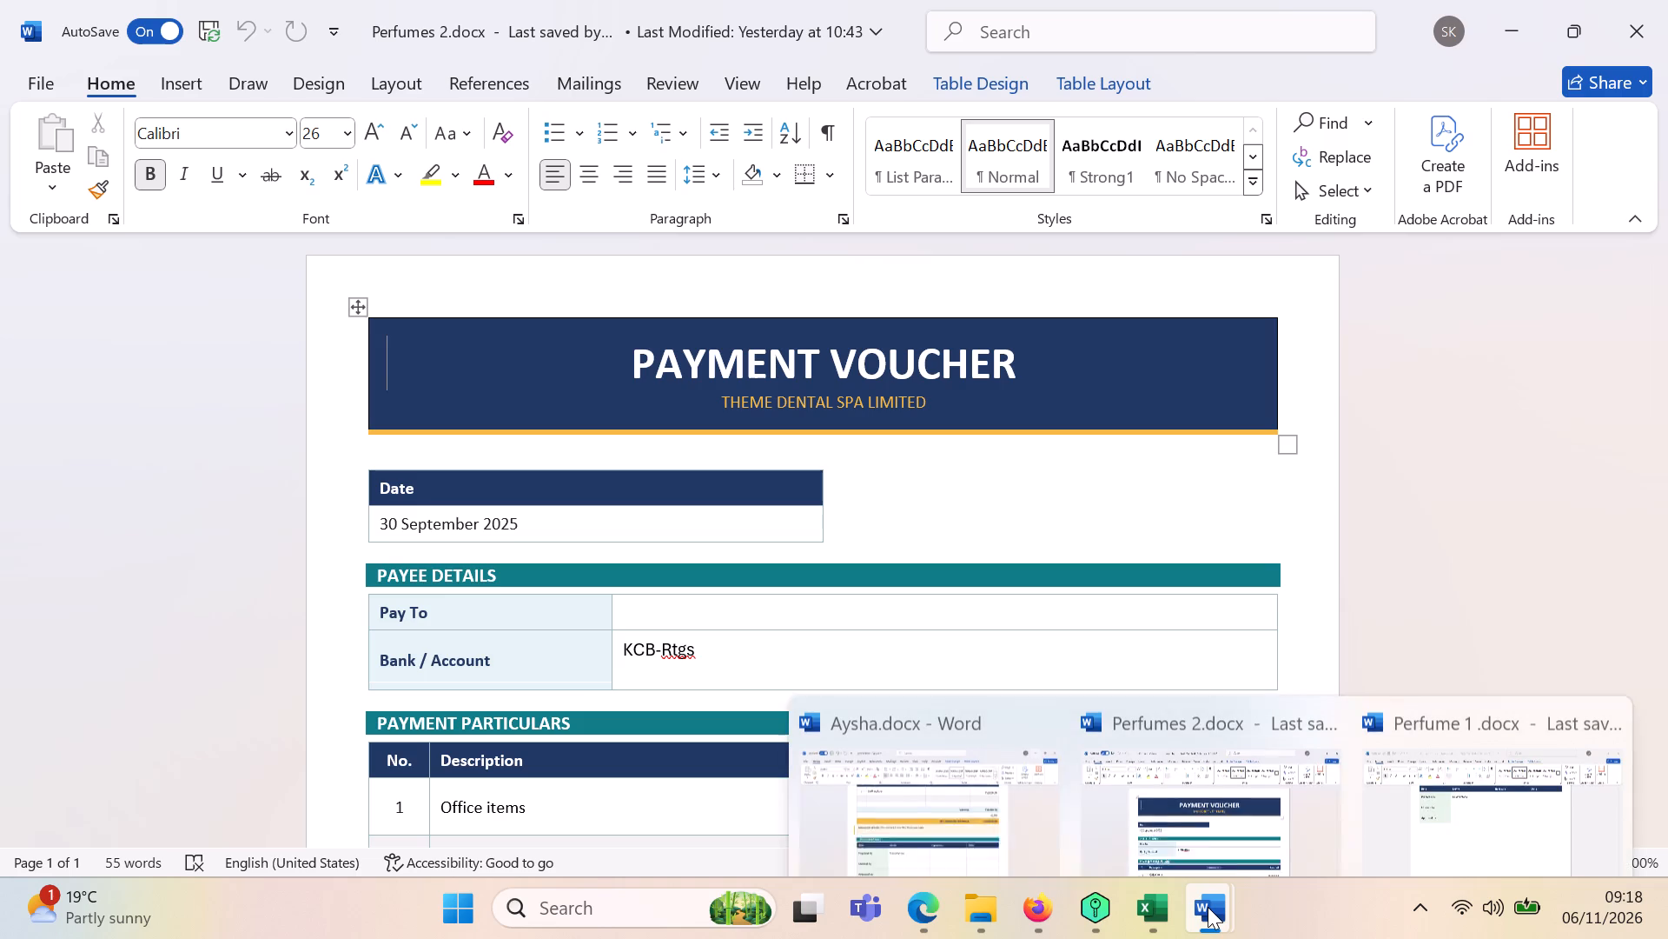
{"action": "left_click", "coordinate": [943, 776]}
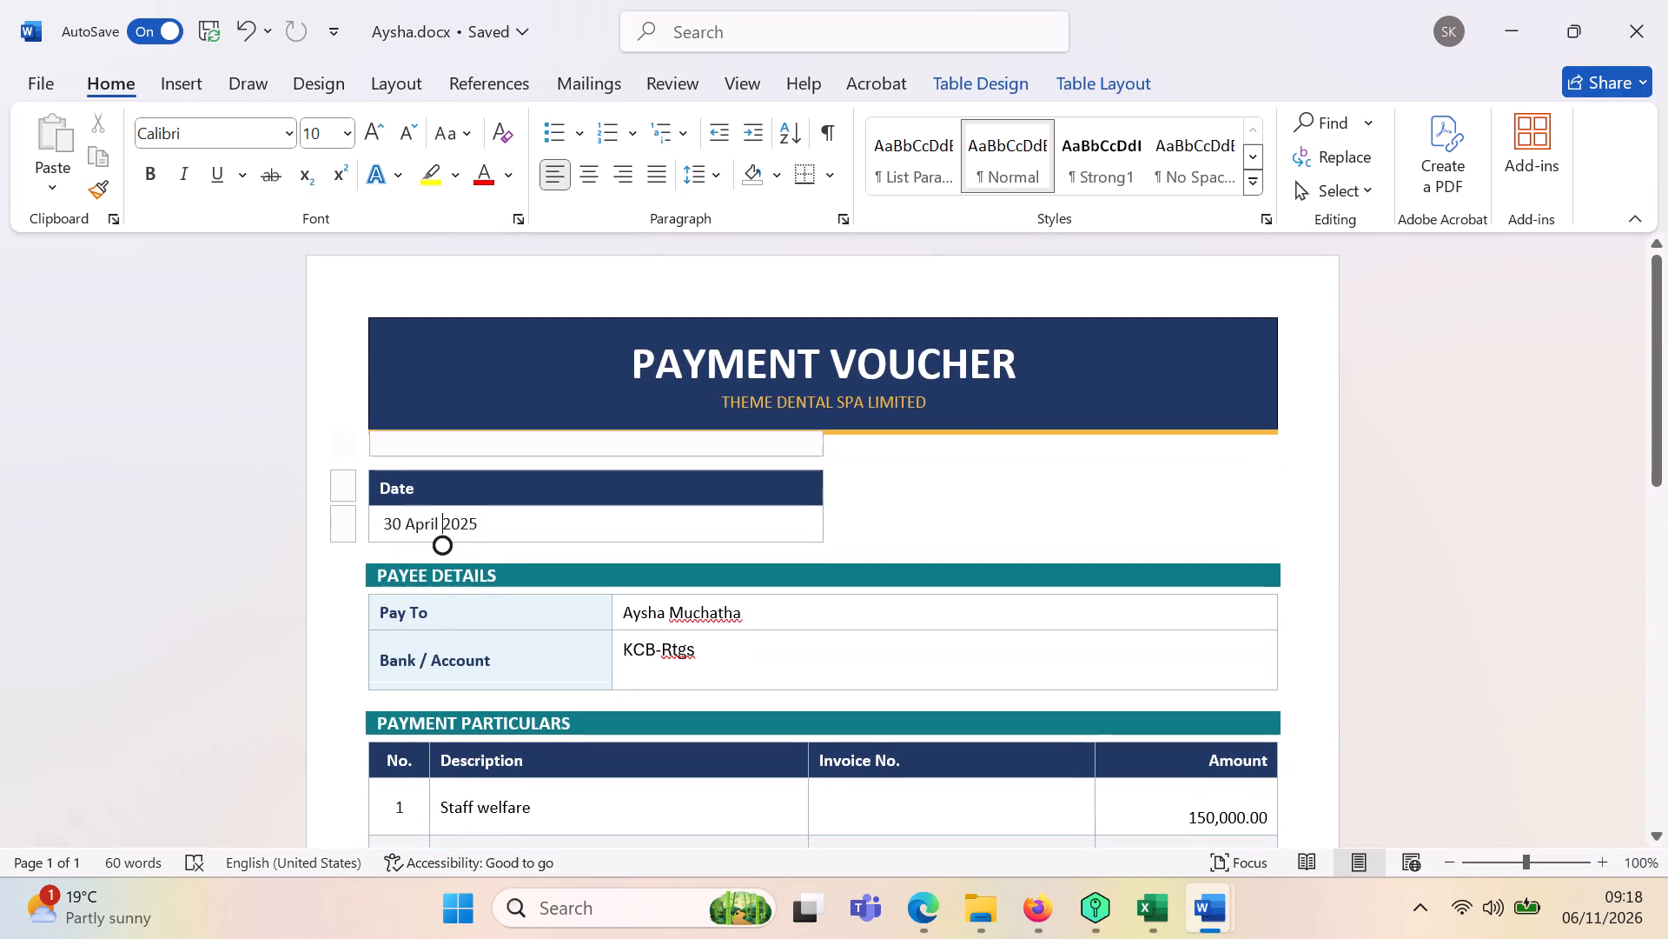
{"action": "left_click", "coordinate": [206, 28]}
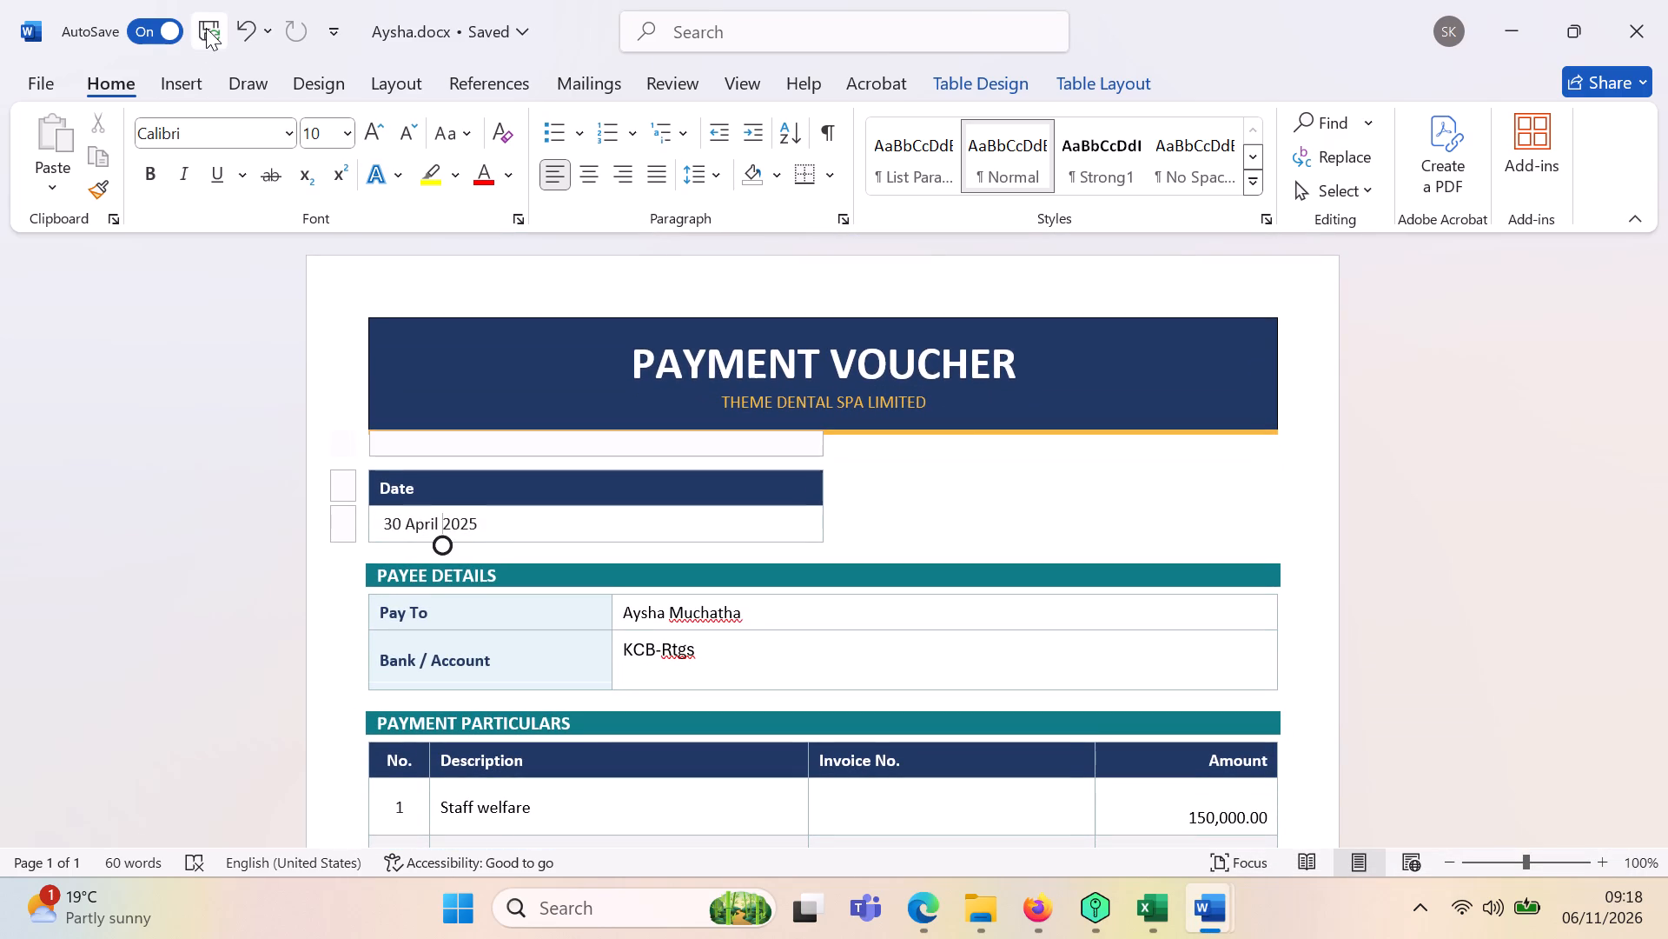